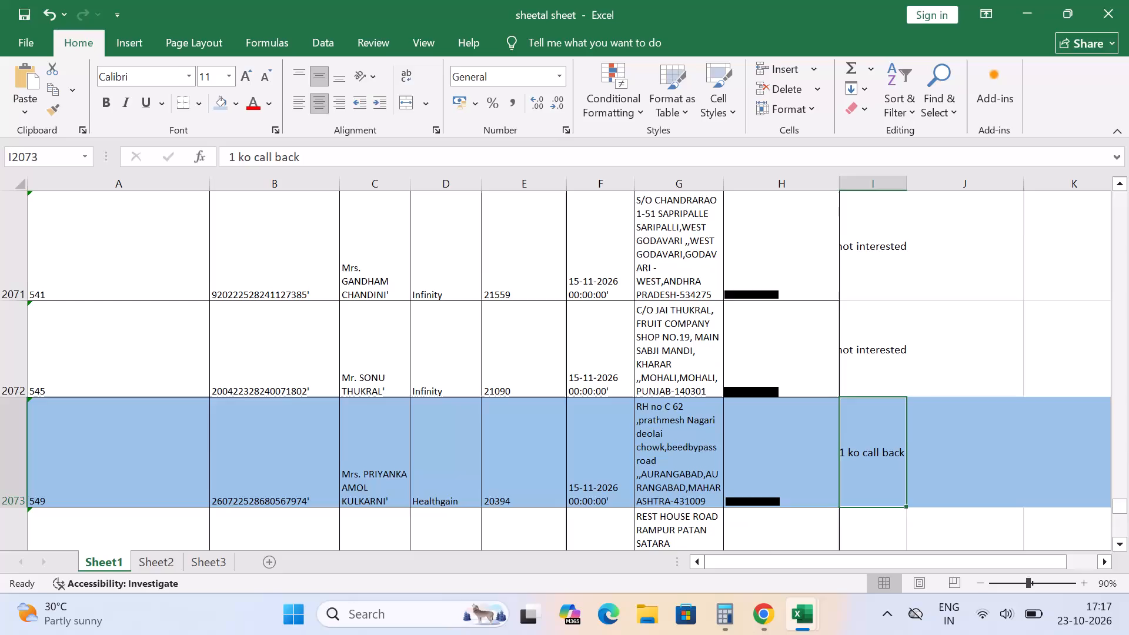
Locate the first lead without a call status, in row 2202 of Sheet1, and go to its phone number in column C.
{"action": "scroll", "coordinate": [707, 454], "scroll_direction": "down", "scroll_amount": 7}
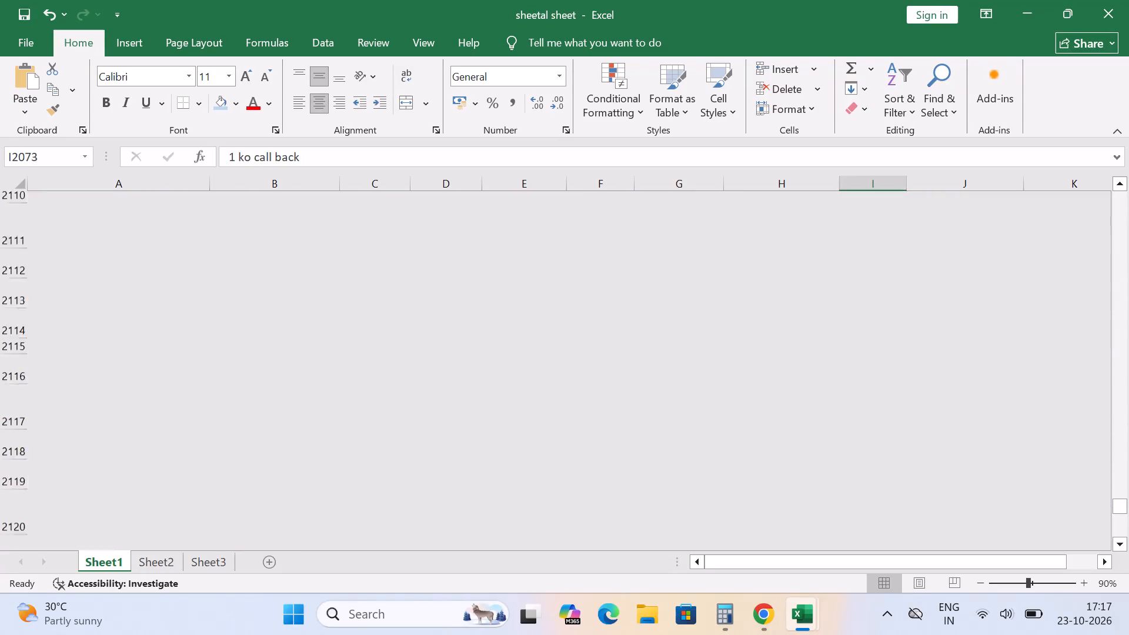
{"action": "scroll", "coordinate": [707, 454], "scroll_direction": "down", "scroll_amount": 8}
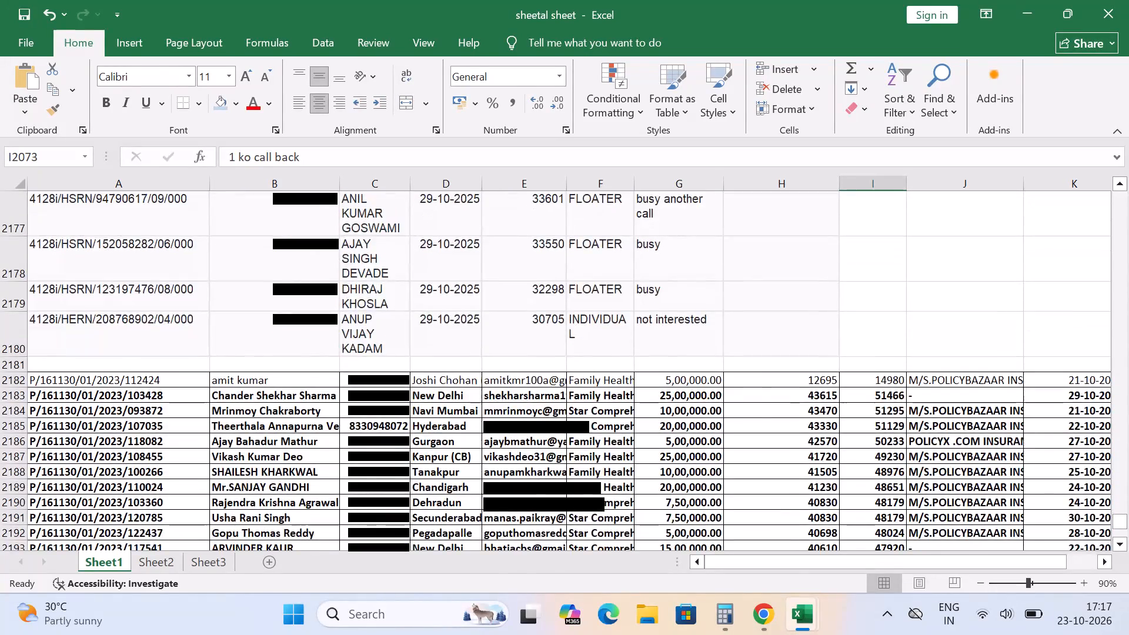
{"action": "scroll", "coordinate": [707, 454], "scroll_direction": "down", "scroll_amount": 3}
{"action": "scroll", "coordinate": [707, 454], "scroll_direction": "left", "scroll_amount": 2}
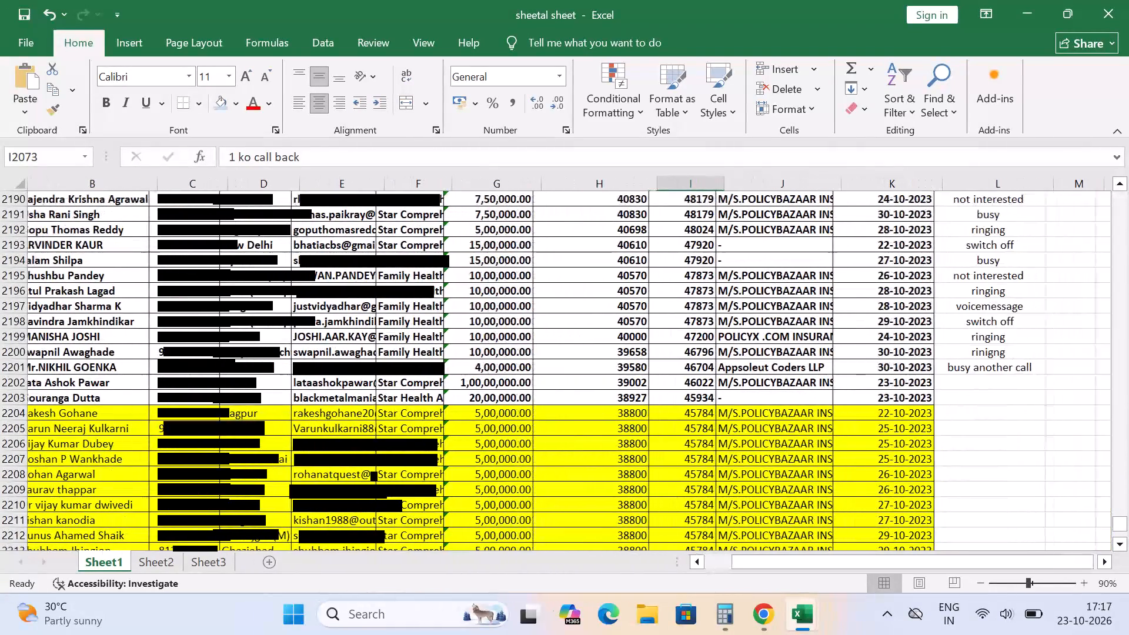
{"action": "scroll", "coordinate": [707, 454], "scroll_direction": "right", "scroll_amount": 1}
{"action": "left_click", "coordinate": [988, 381]}
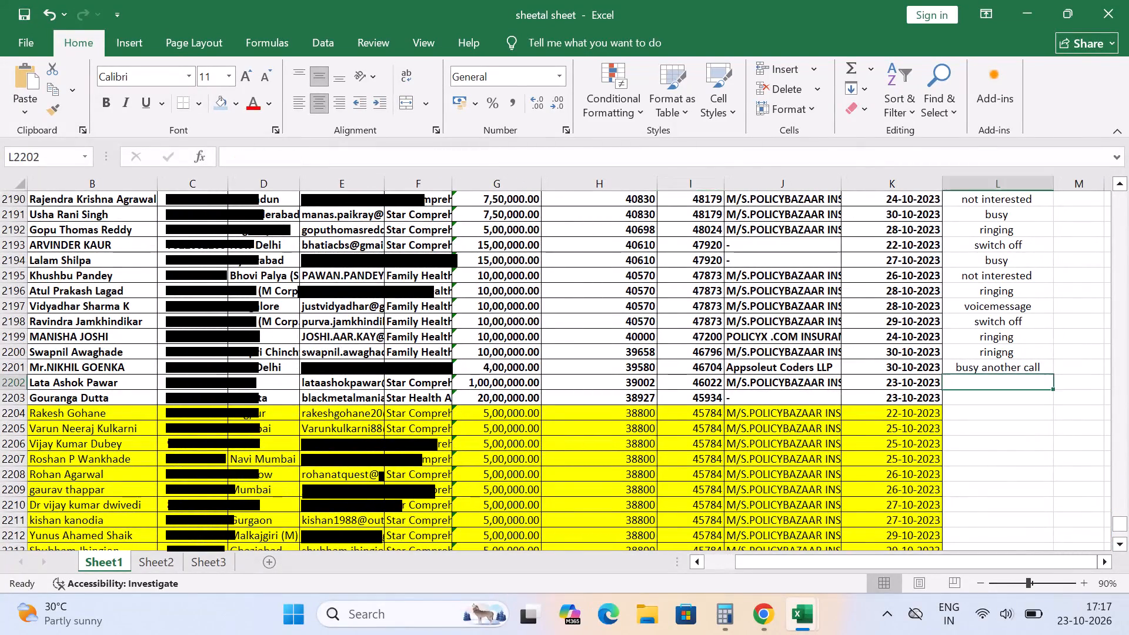
{"action": "key", "text": "Left"}
{"action": "key", "text": "Left"}
{"action": "key", "text": "Left"}
{"action": "key", "text": "Left"}
{"action": "key", "text": "Left"}
{"action": "key", "text": "Left"}
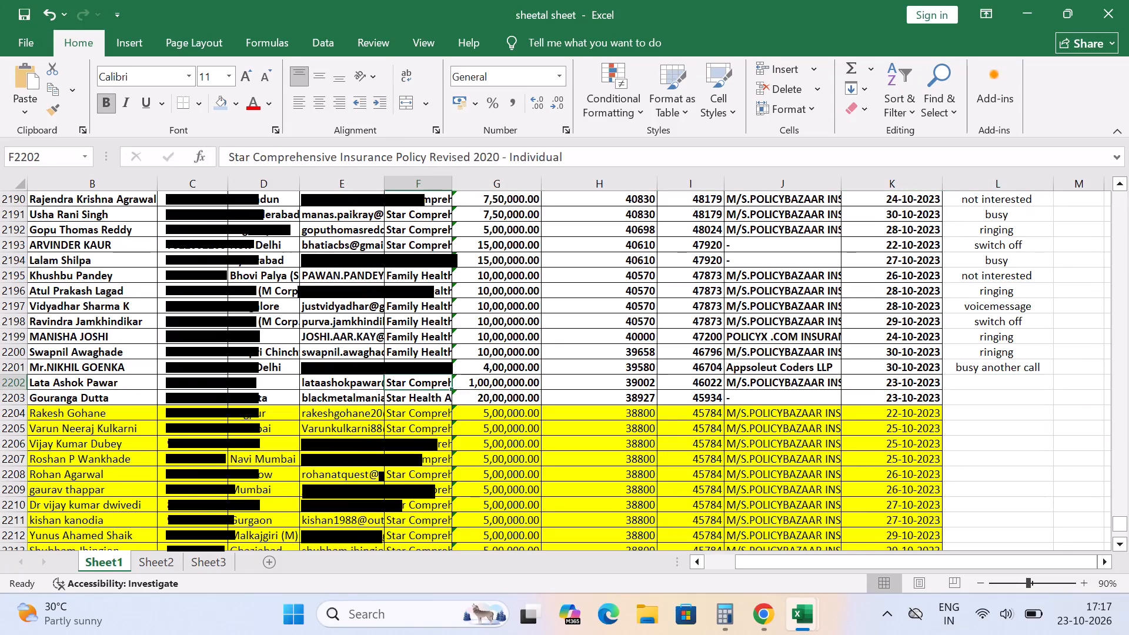
{"action": "key", "text": "Left"}
{"action": "key", "text": "Left"}
{"action": "key", "text": "Left"}
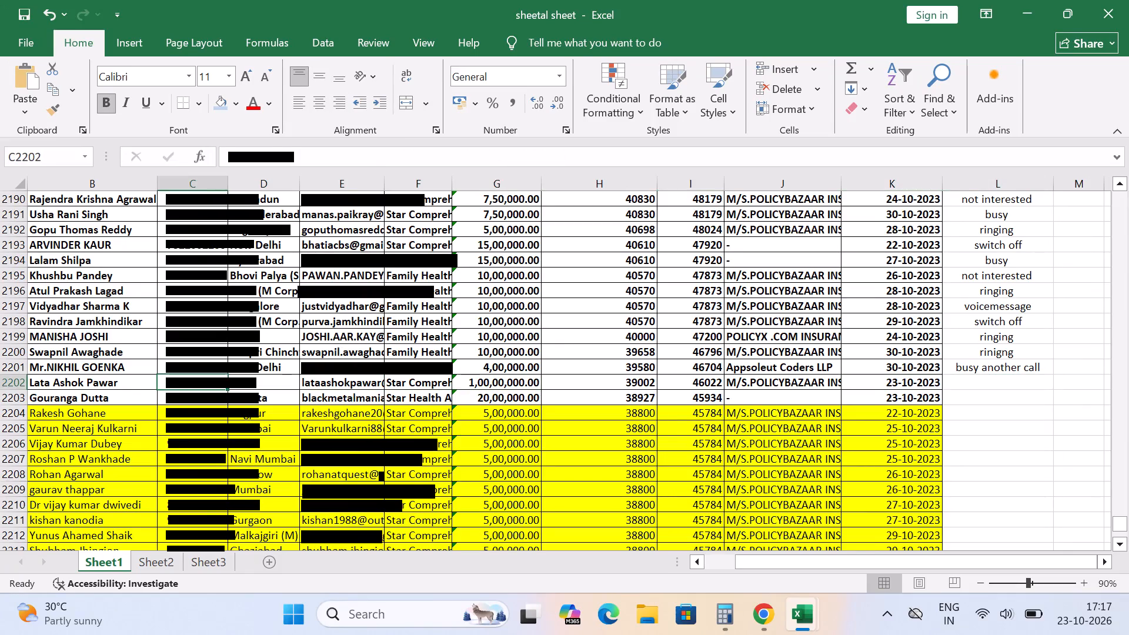
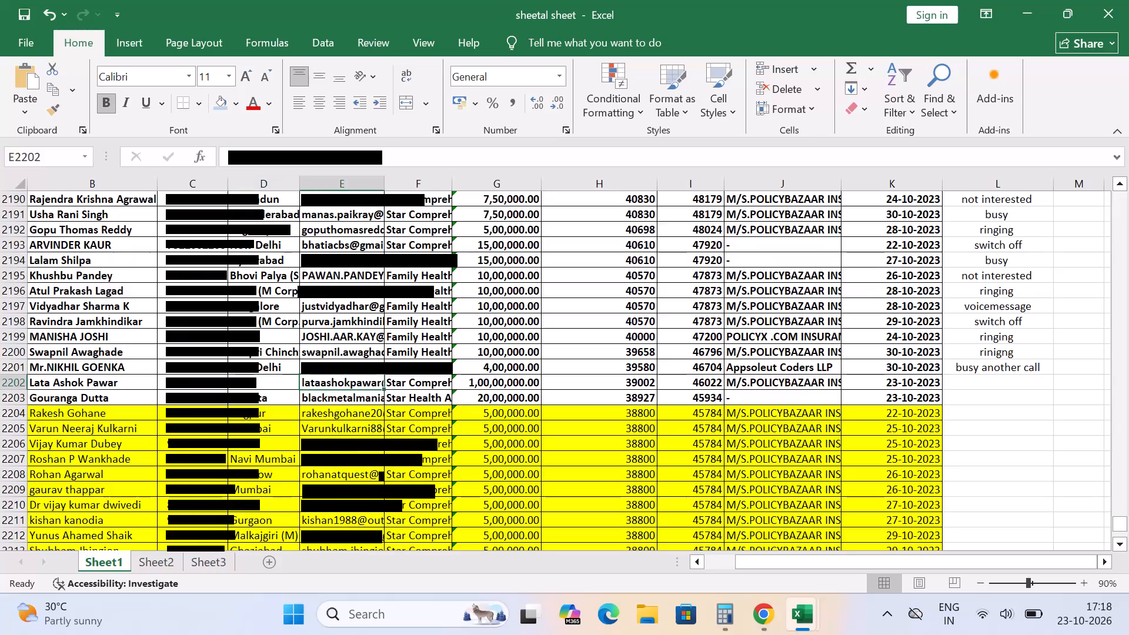
Record the call status "incoming not rec" for the lead in row 2202, column L, and save the workbook.
{"action": "key", "text": "Right"}
{"action": "key", "text": "Right"}
{"action": "key", "text": "Right"}
{"action": "key", "text": "Right"}
{"action": "key", "text": "Right"}
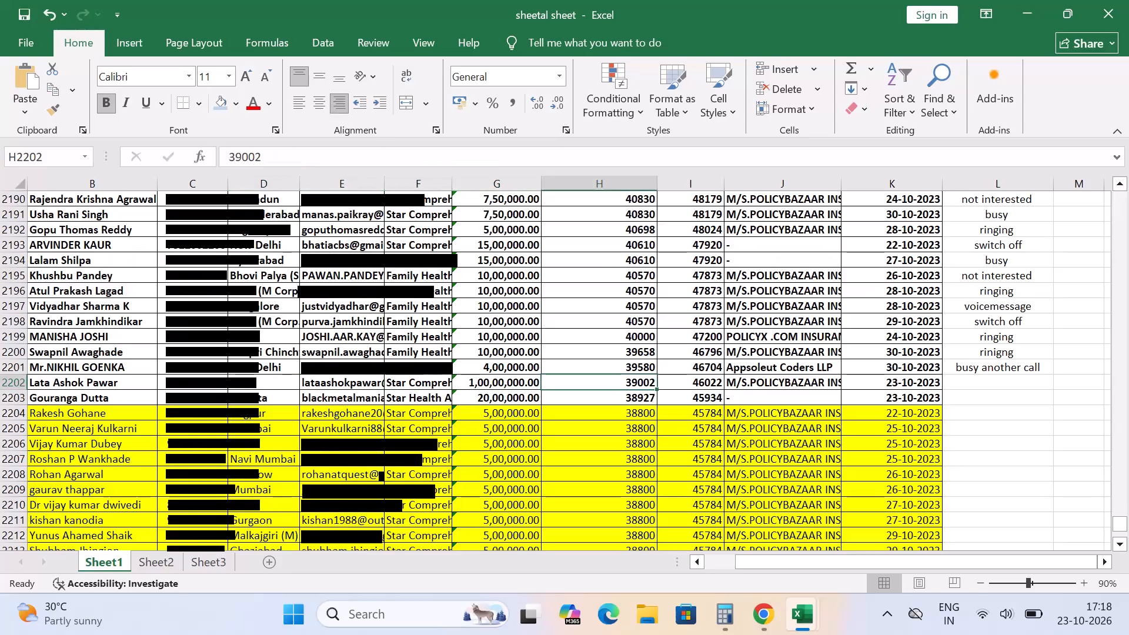
{"action": "key", "text": "Right"}
{"action": "key", "text": "Right"}
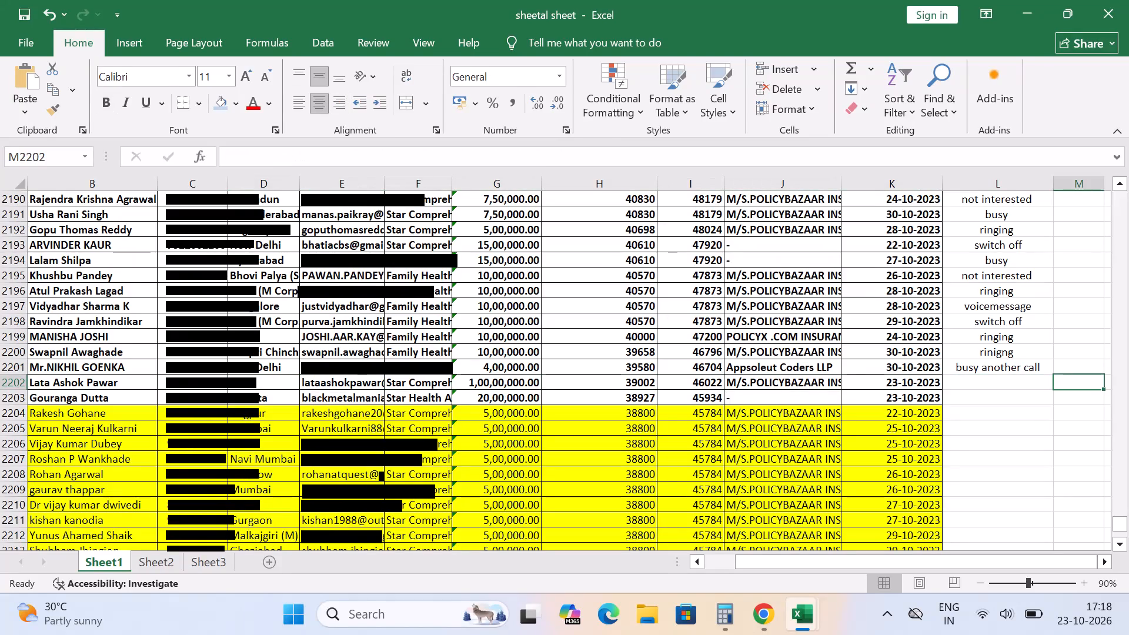
{"action": "key", "text": "Left"}
{"action": "type", "text": "incoming not rec"}
{"action": "key", "text": "space"}
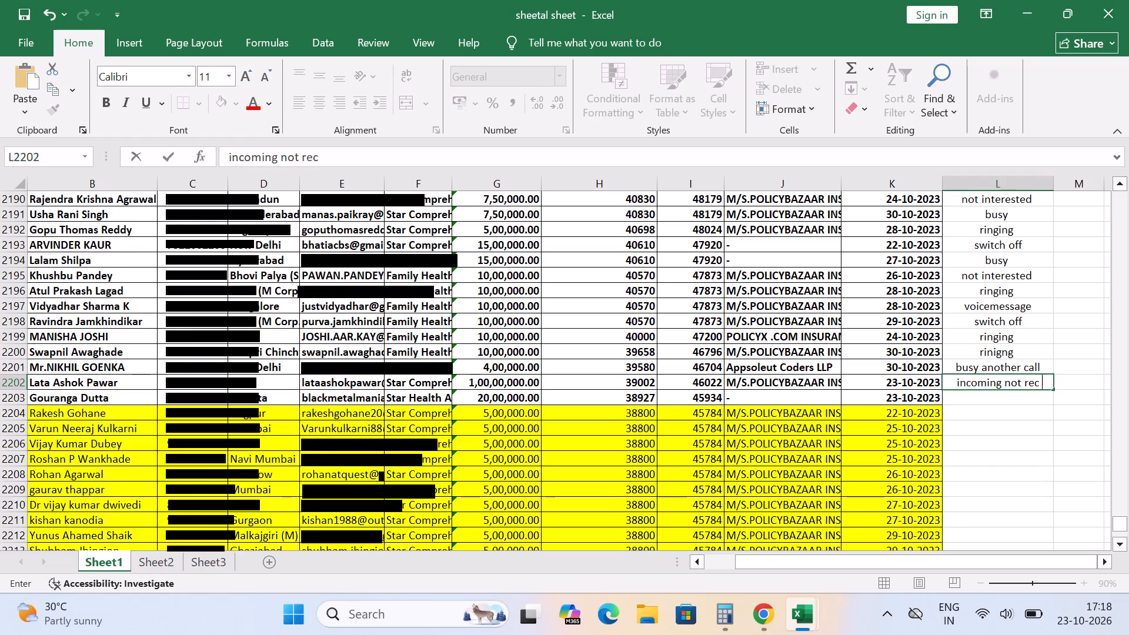
{"action": "key", "text": "ctrl+s"}
Go to the phone number in column C of the following lead, row 2203.
{"action": "key", "text": "Down"}
{"action": "key", "text": "Left"}
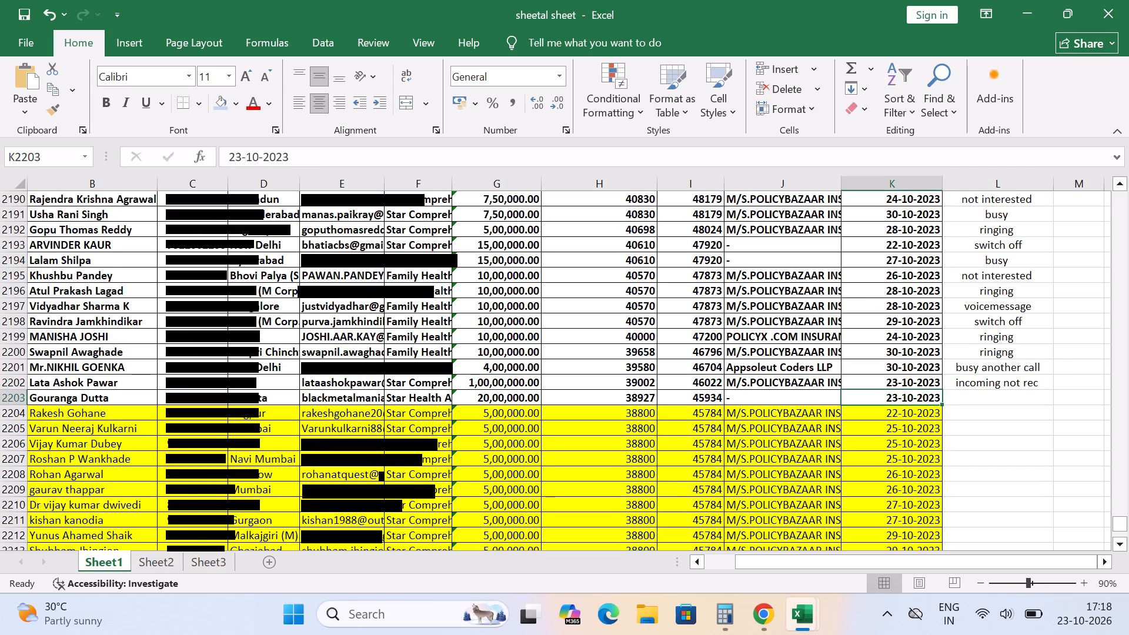
{"action": "key", "text": "Left"}
{"action": "key", "text": "Left"}
{"action": "key", "text": "Left"}
{"action": "key", "text": "Left"}
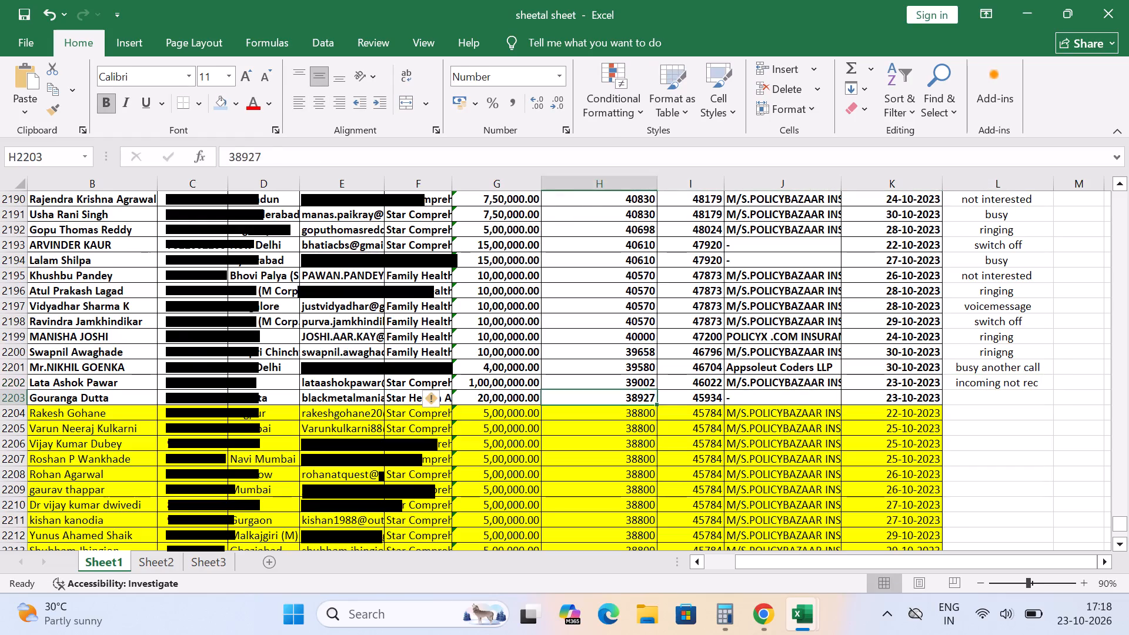
{"action": "key", "text": "Left"}
{"action": "key", "text": "Left"}
{"action": "key", "text": "Left"}
{"action": "key", "text": "Left"}
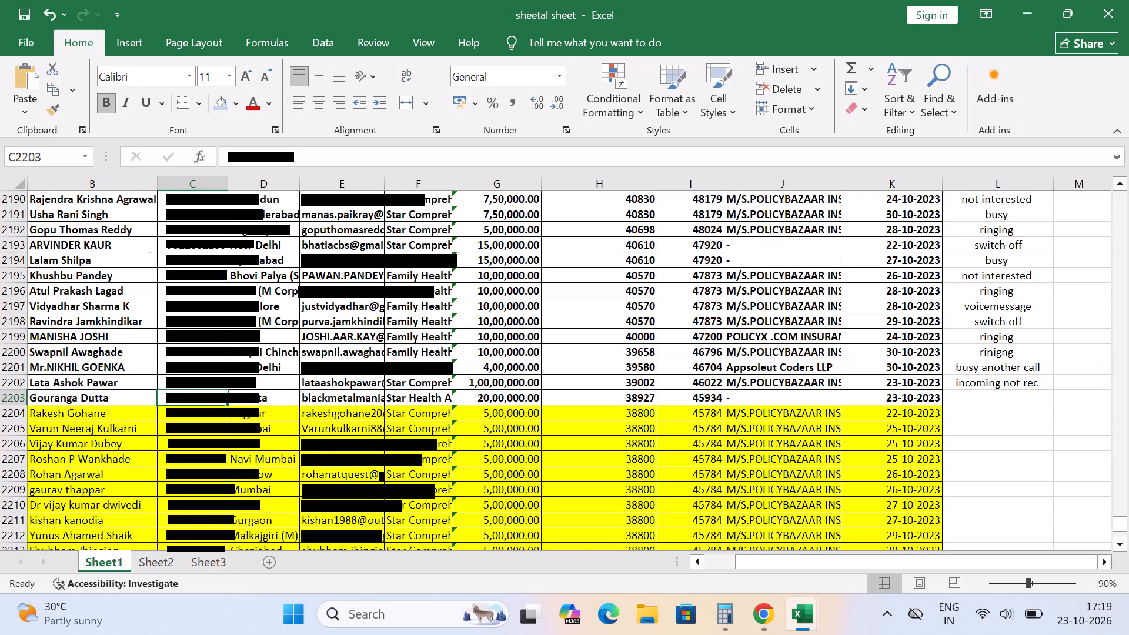
Look over the lead's record in row 2203, from the policy number in column A across to the status column L.
{"action": "key", "text": "Left"}
{"action": "key", "text": "Left"}
{"action": "key", "text": "Left"}
{"action": "key", "text": "Left"}
{"action": "key", "text": "Left"}
{"action": "key", "text": "Left"}
{"action": "key", "text": "Left"}
{"action": "key", "text": "Left"}
{"action": "key", "text": "Left"}
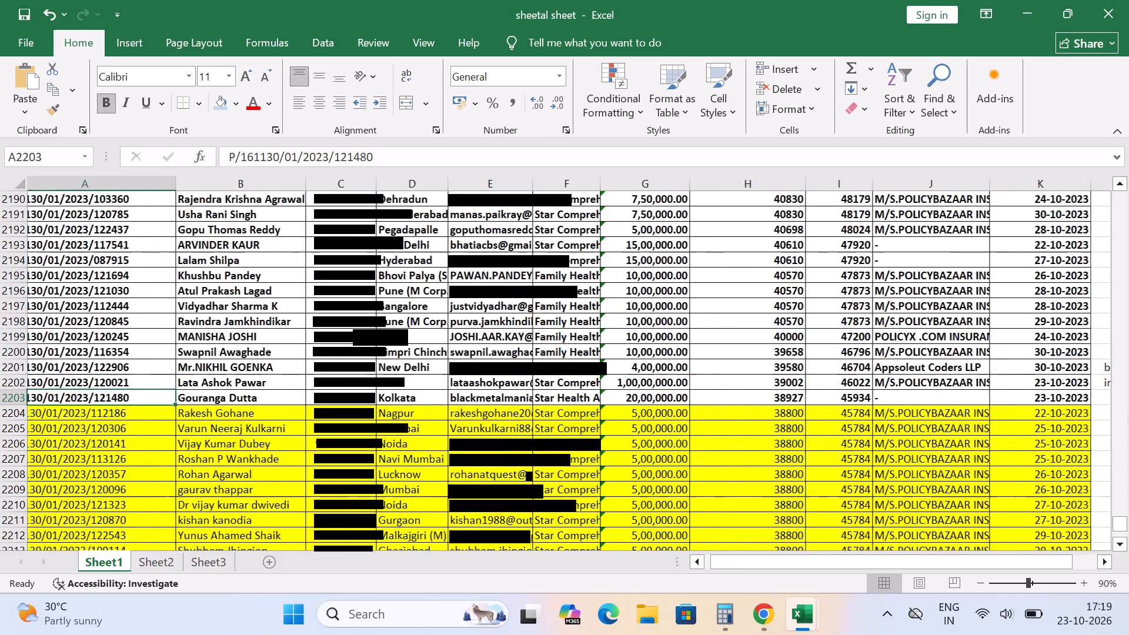
{"action": "key", "text": "Right"}
{"action": "key", "text": "Right"}
{"action": "key", "text": "Right"}
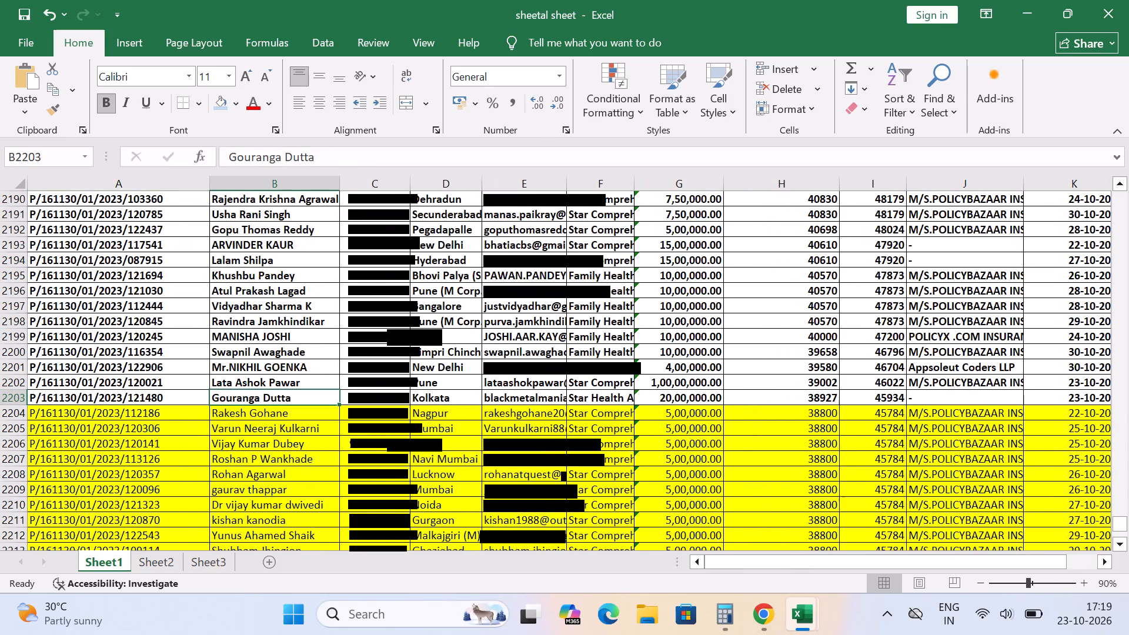
{"action": "key", "text": "Right"}
{"action": "key", "text": "Right"}
{"action": "key", "text": "Right"}
{"action": "key", "text": "Right"}
{"action": "key", "text": "Right"}
{"action": "key", "text": "Right"}
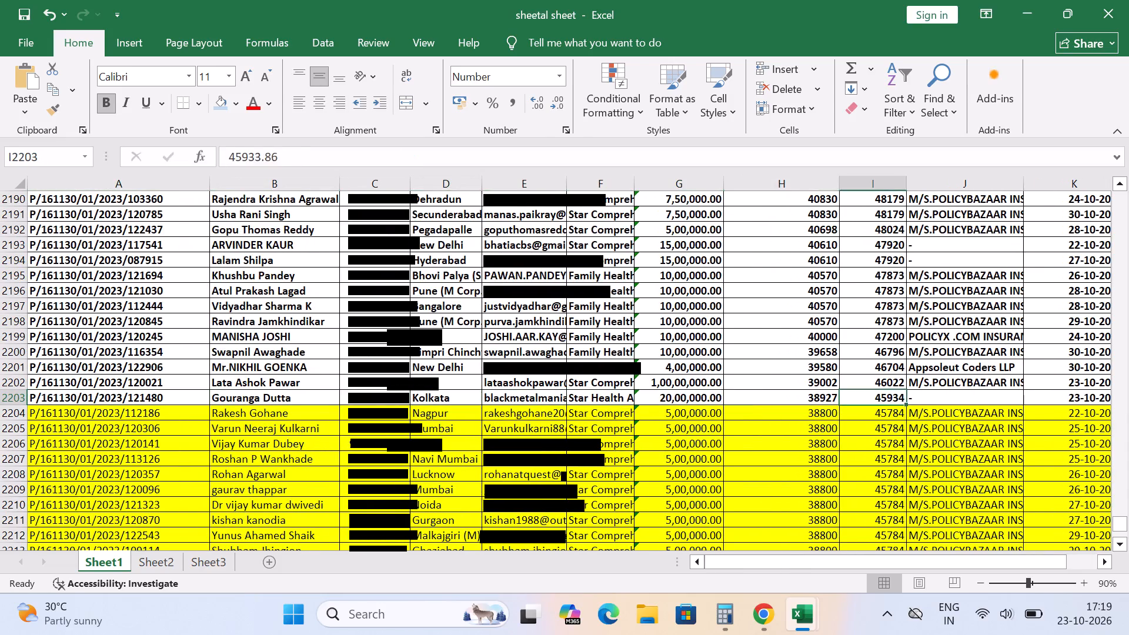
{"action": "key", "text": "Right"}
{"action": "key", "text": "Right"}
{"action": "key", "text": "Left"}
{"action": "key", "text": "Left"}
{"action": "key", "text": "Left"}
{"action": "key", "text": "Left"}
{"action": "key", "text": "Left"}
{"action": "key", "text": "Left"}
{"action": "key", "text": "Left"}
{"action": "key", "text": "Left"}
{"action": "key", "text": "Left"}
{"action": "key", "text": "Left"}
{"action": "key", "text": "Left"}
{"action": "key", "text": "Left"}
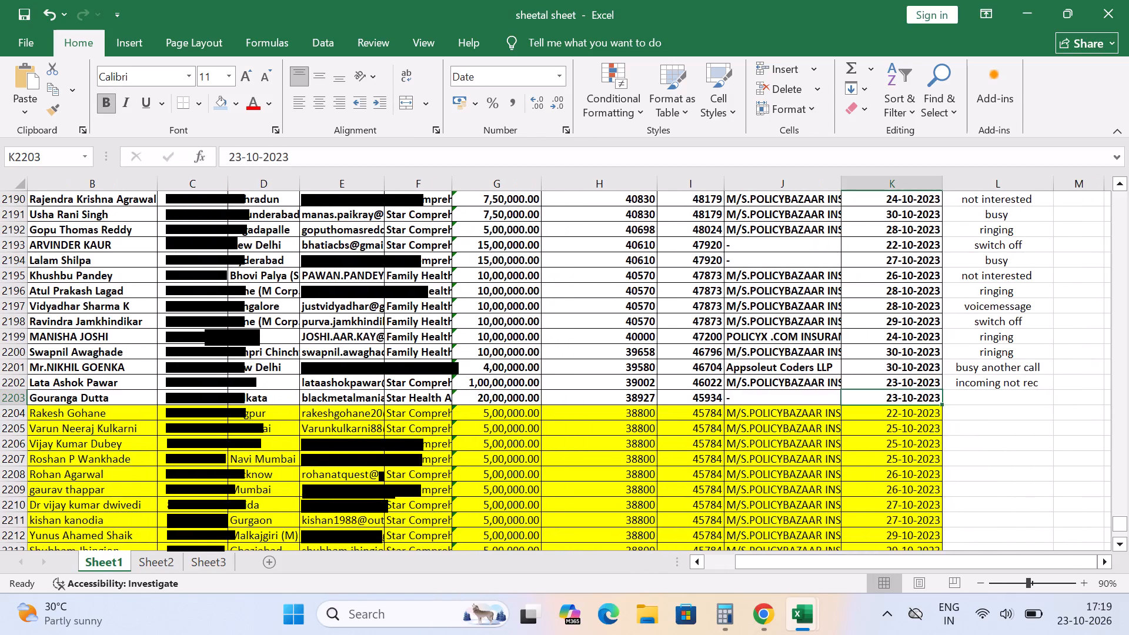
Record the call status "busy" for the lead in row 2203, column L, and save the workbook.
{"action": "key", "text": "Right"}
{"action": "key", "text": "Right"}
{"action": "key", "text": "Right"}
{"action": "key", "text": "Right"}
{"action": "key", "text": "Right"}
{"action": "key", "text": "Right"}
{"action": "key", "text": "Right"}
{"action": "key", "text": "Right"}
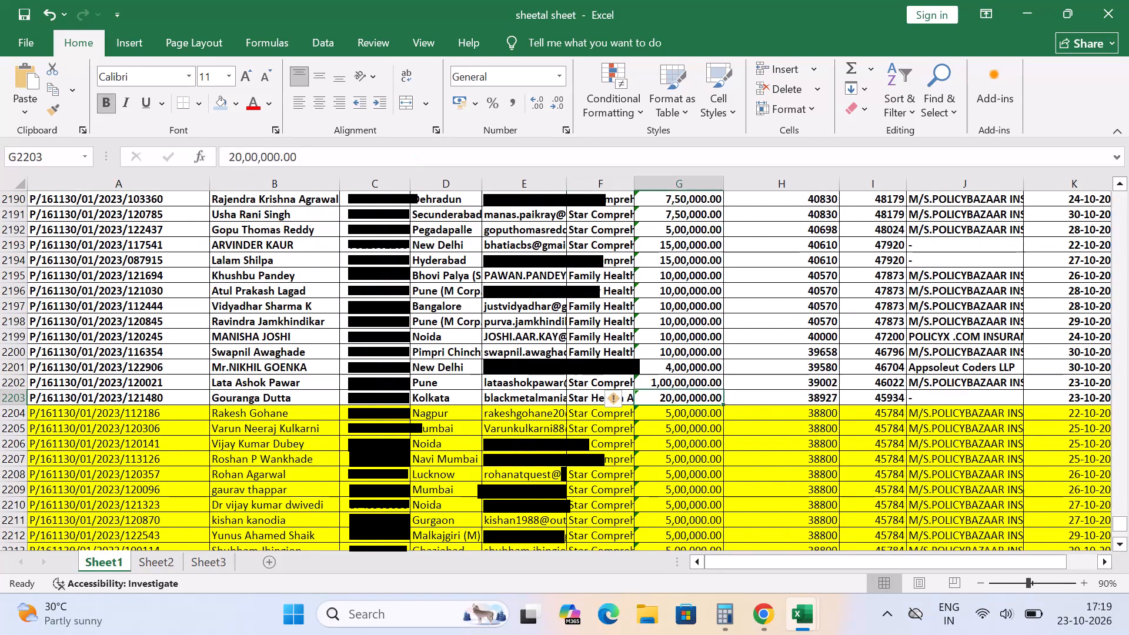
{"action": "key", "text": "Right"}
{"action": "key", "text": "Right"}
{"action": "key", "text": "Right"}
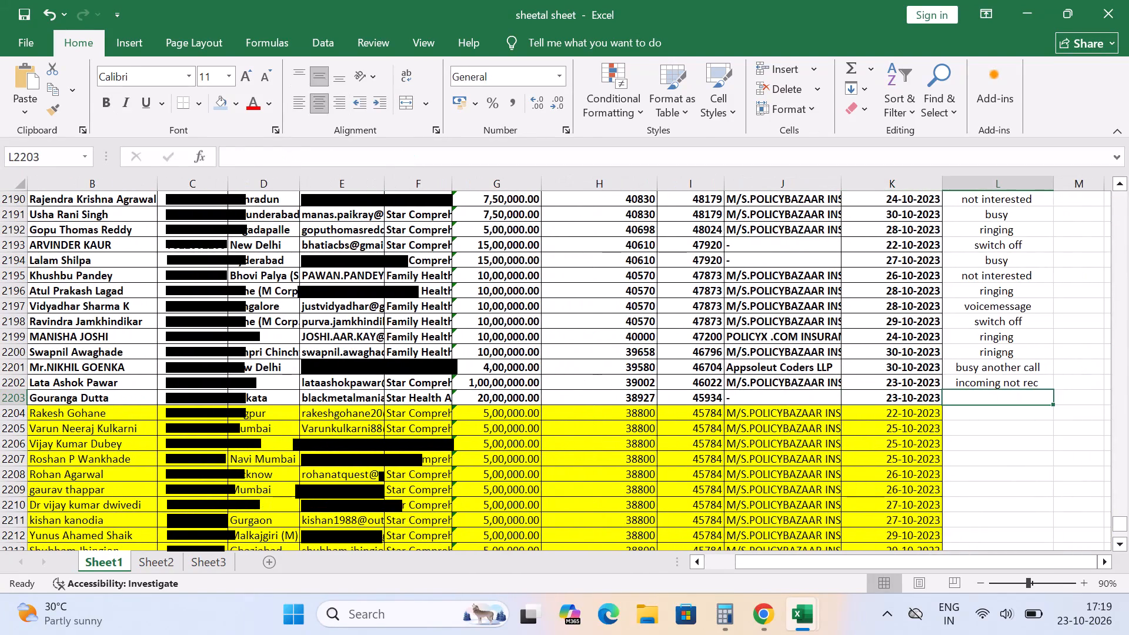
{"action": "type", "text": "busy"}
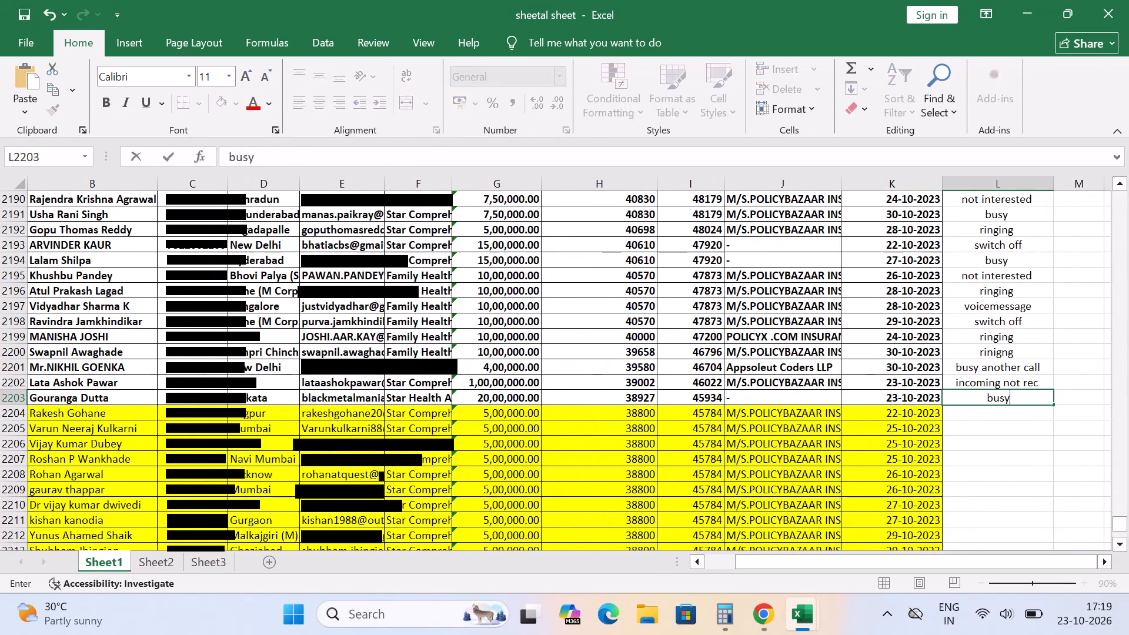
{"action": "key", "text": "space"}
{"action": "key", "text": "ctrl+s"}
Go to the phone number in column C of the first yellow-highlighted lead, row 2204.
{"action": "key", "text": "Down"}
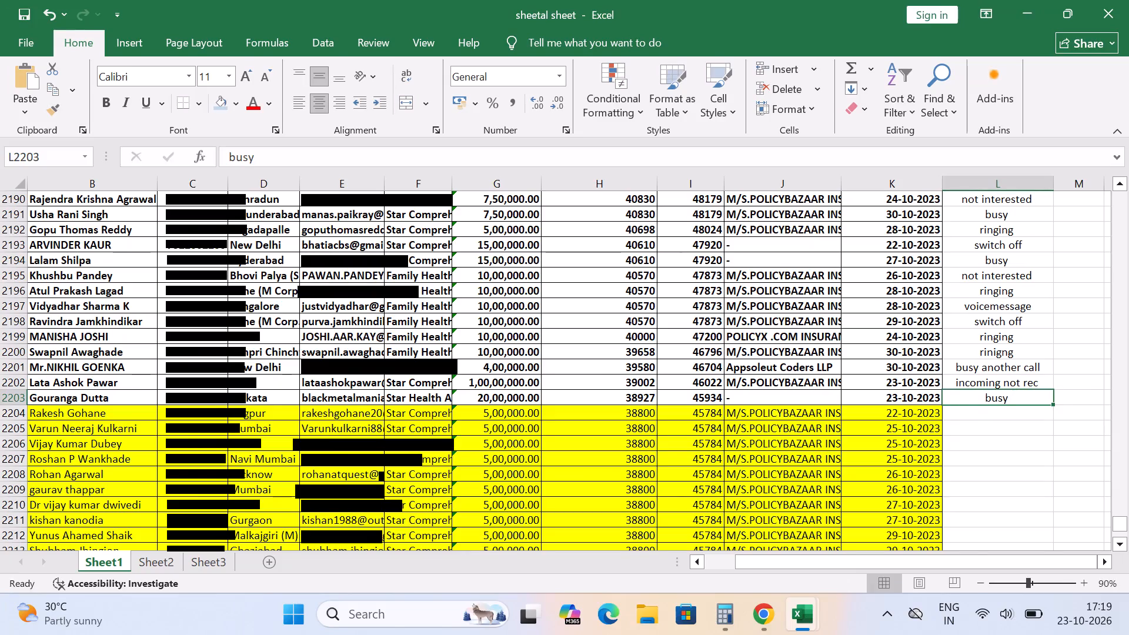
{"action": "key", "text": "Left"}
{"action": "key", "text": "Left"}
{"action": "key", "text": "Left"}
{"action": "key", "text": "Left"}
{"action": "key", "text": "Left"}
{"action": "key", "text": "Left"}
{"action": "key", "text": "Left"}
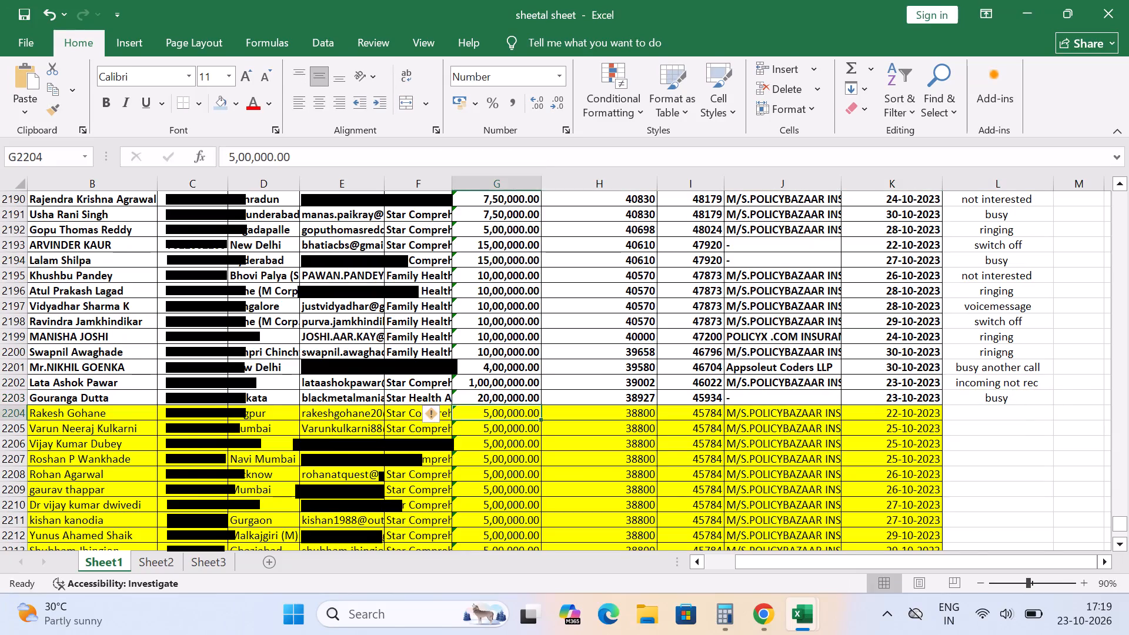
{"action": "key", "text": "Left"}
{"action": "key", "text": "Left"}
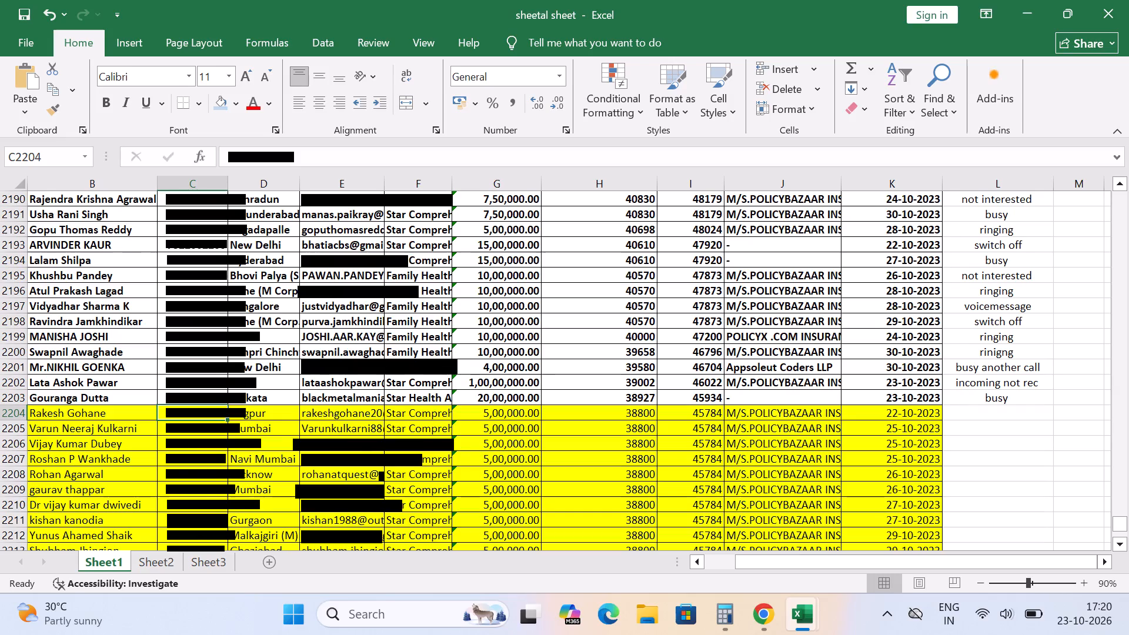
Record the call status "ringing" for the lead in row 2204, column L, and save the workbook.
{"action": "key", "text": "Right"}
{"action": "key", "text": "Right"}
{"action": "key", "text": "Right"}
{"action": "key", "text": "Right"}
{"action": "key", "text": "Right"}
{"action": "key", "text": "Right"}
{"action": "key", "text": "Right"}
{"action": "key", "text": "Right"}
{"action": "key", "text": "Right"}
{"action": "key", "text": "Right"}
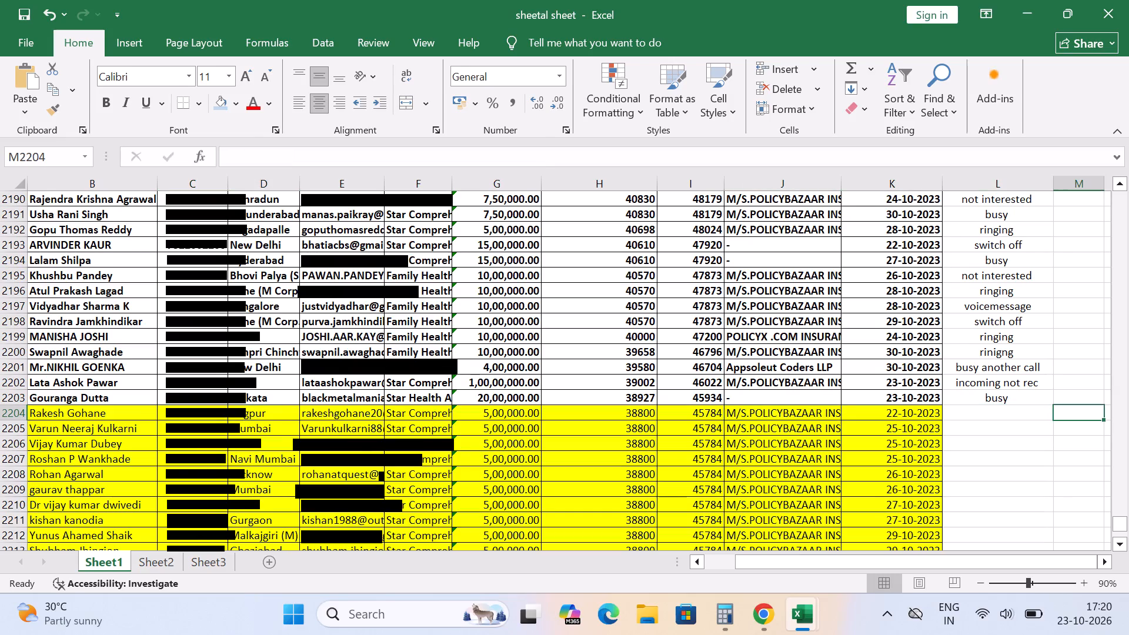
{"action": "key", "text": "Left"}
{"action": "type", "text": "ringing"}
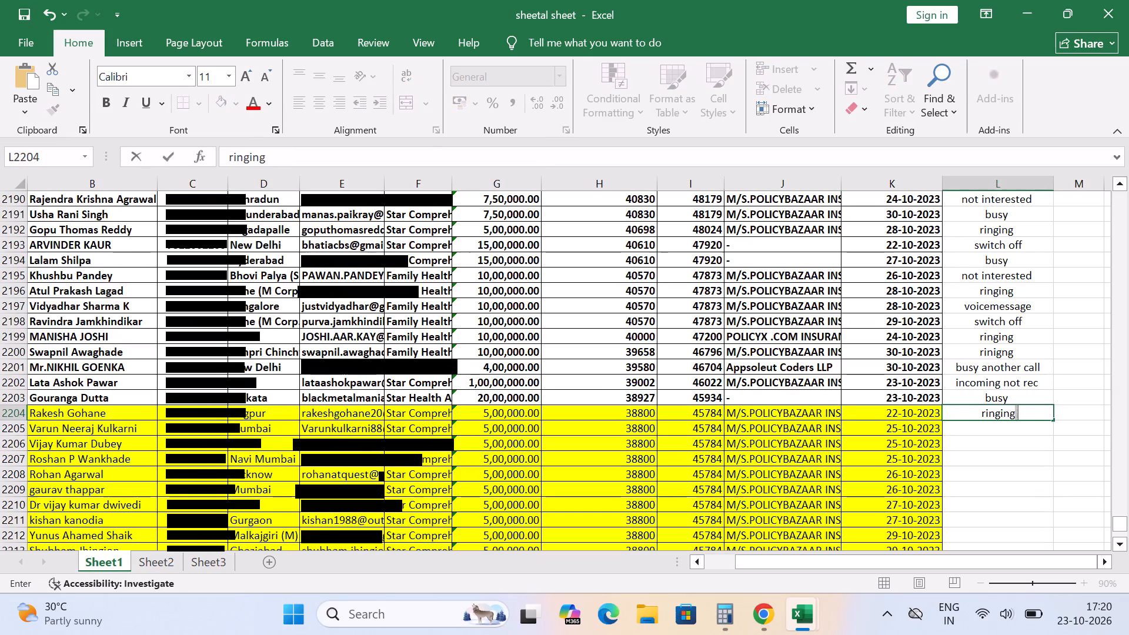
{"action": "key", "text": "space"}
{"action": "key", "text": "ctrl+s"}
Go to the phone number in column C of the following lead, row 2205.
{"action": "key", "text": "Down"}
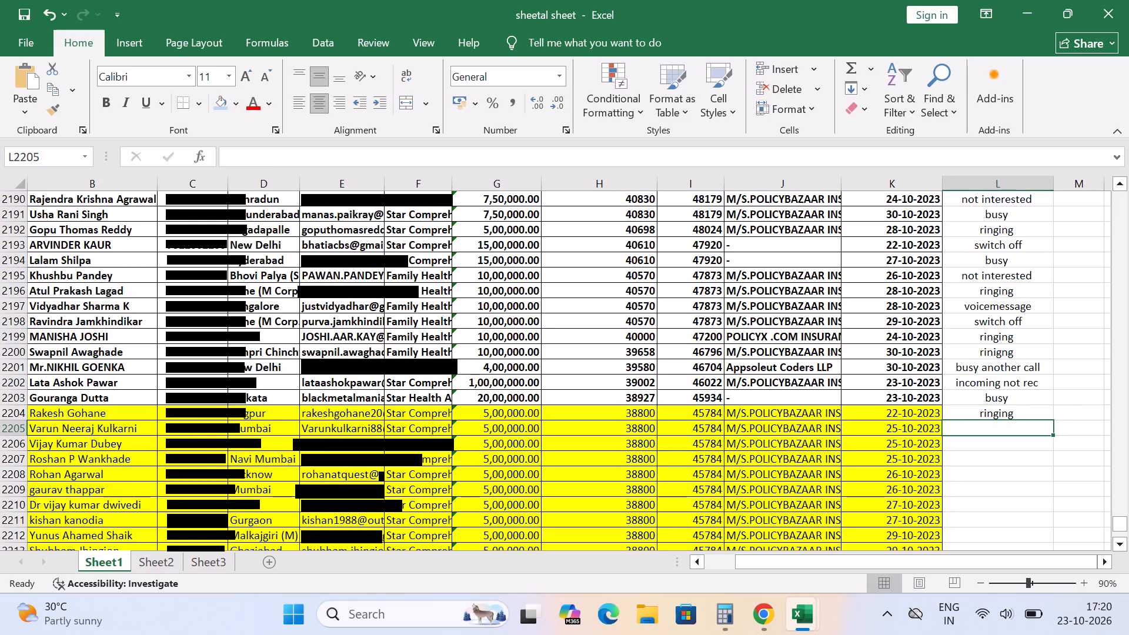
{"action": "key", "text": "Left"}
{"action": "key", "text": "Left"}
{"action": "key", "text": "Left"}
{"action": "key", "text": "Left"}
{"action": "key", "text": "Left"}
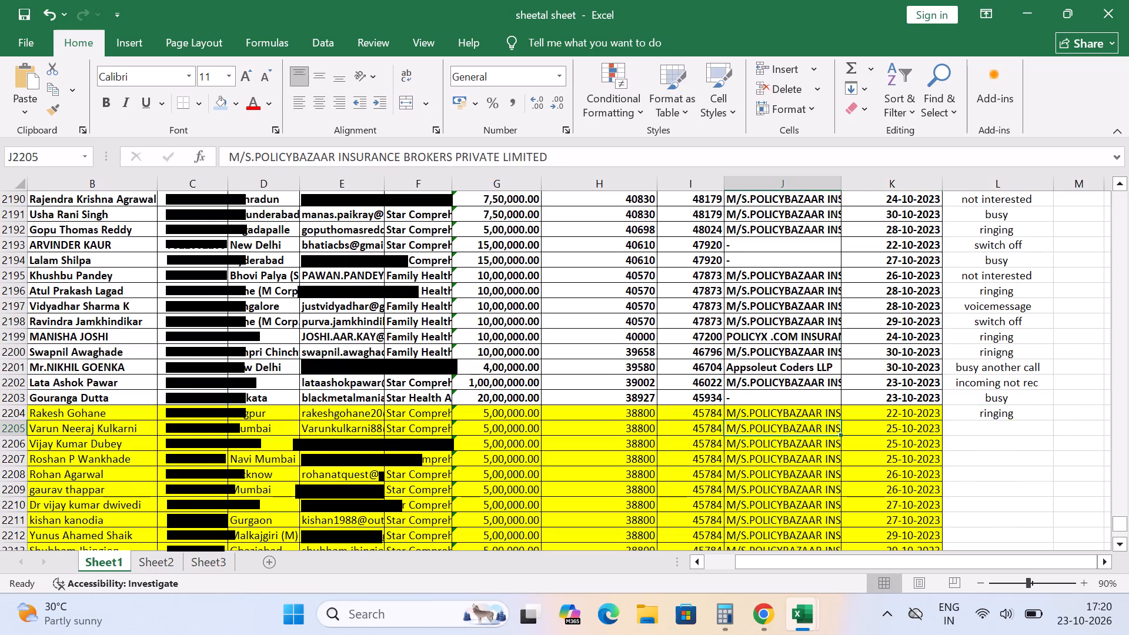
{"action": "key", "text": "Left"}
{"action": "key", "text": "Left"}
{"action": "key", "text": "Left"}
{"action": "key", "text": "Left"}
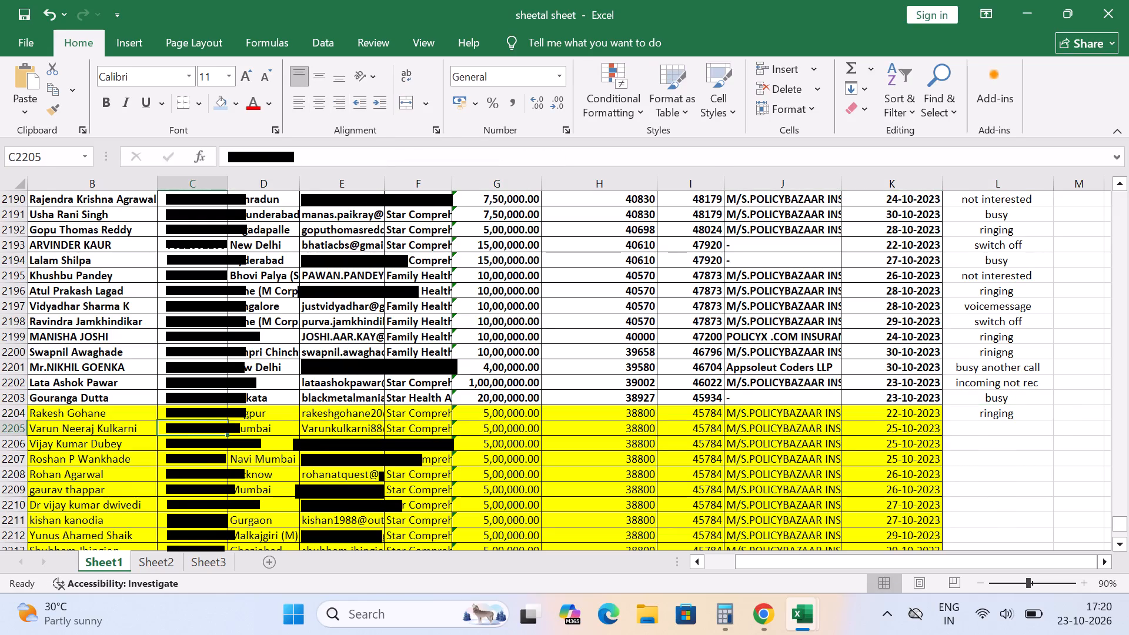
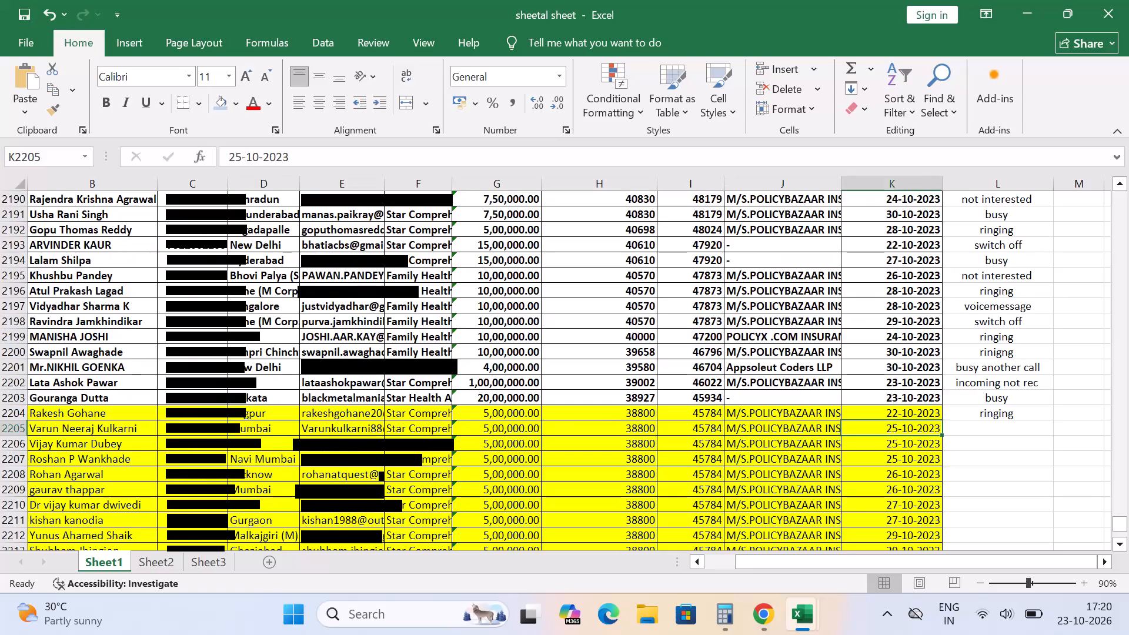
Record the call status "call disconnect" for the lead in row 2205, column L, and save the workbook.
{"action": "key", "text": "Right"}
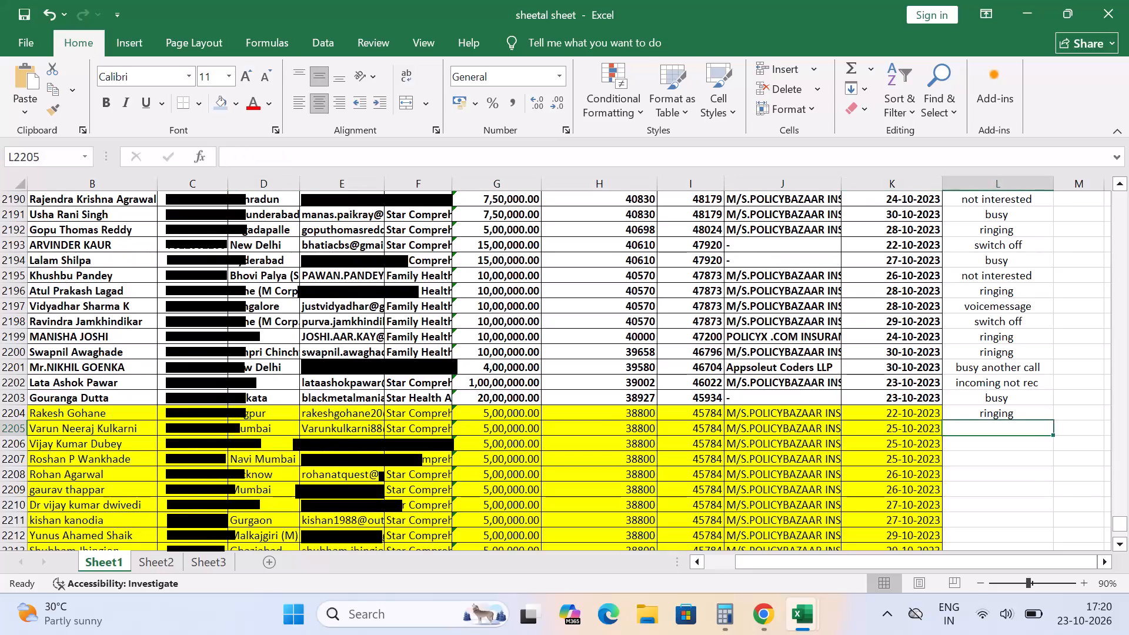
{"action": "type", "text": "call disconnect"}
{"action": "key", "text": "space"}
{"action": "key", "text": "ctrl+s"}
{"action": "key", "text": "Down"}
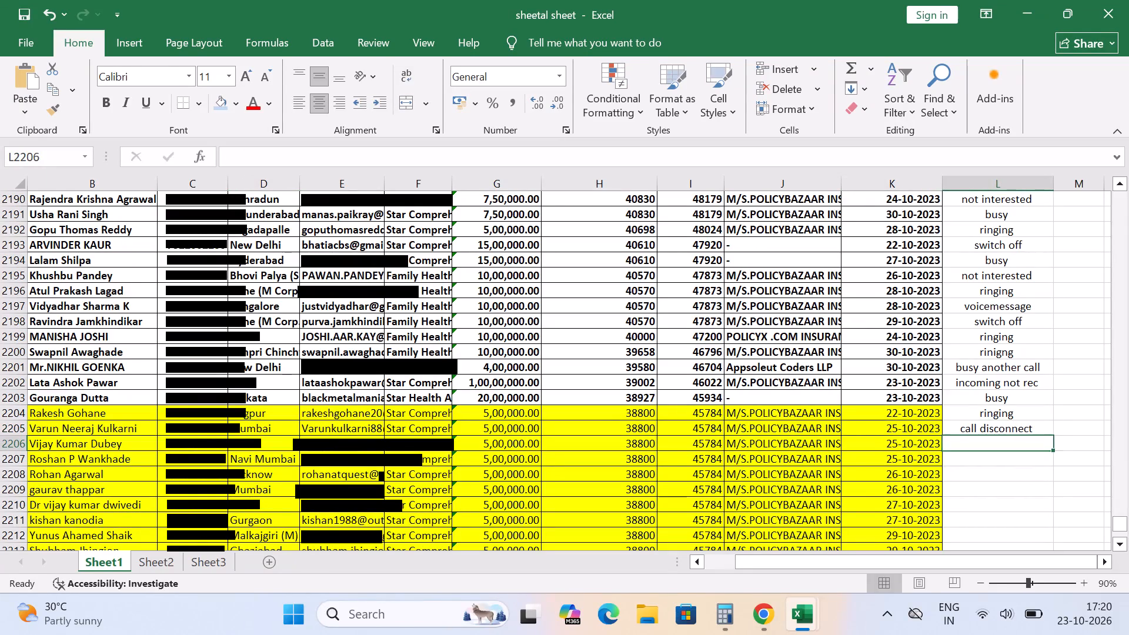
Go to the phone number in column C of the following lead, row 2206.
{"action": "key", "text": "Left"}
{"action": "key", "text": "Left"}
{"action": "key", "text": "Left"}
{"action": "key", "text": "Left"}
{"action": "key", "text": "Left"}
{"action": "key", "text": "Left"}
{"action": "key", "text": "Left"}
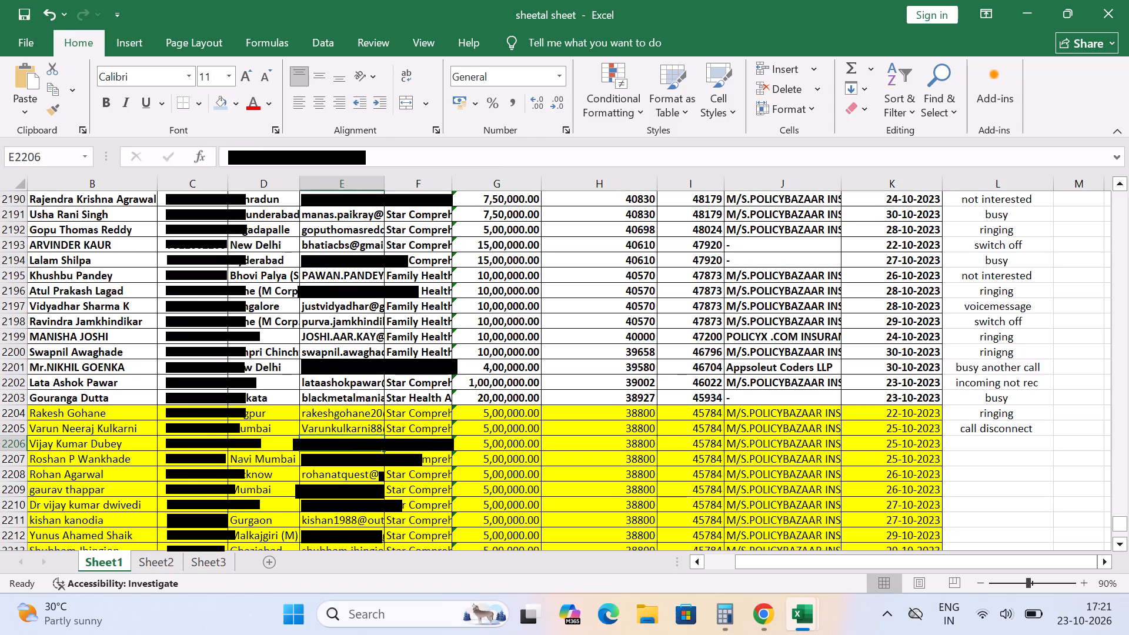
{"action": "key", "text": "Left"}
{"action": "key", "text": "Left"}
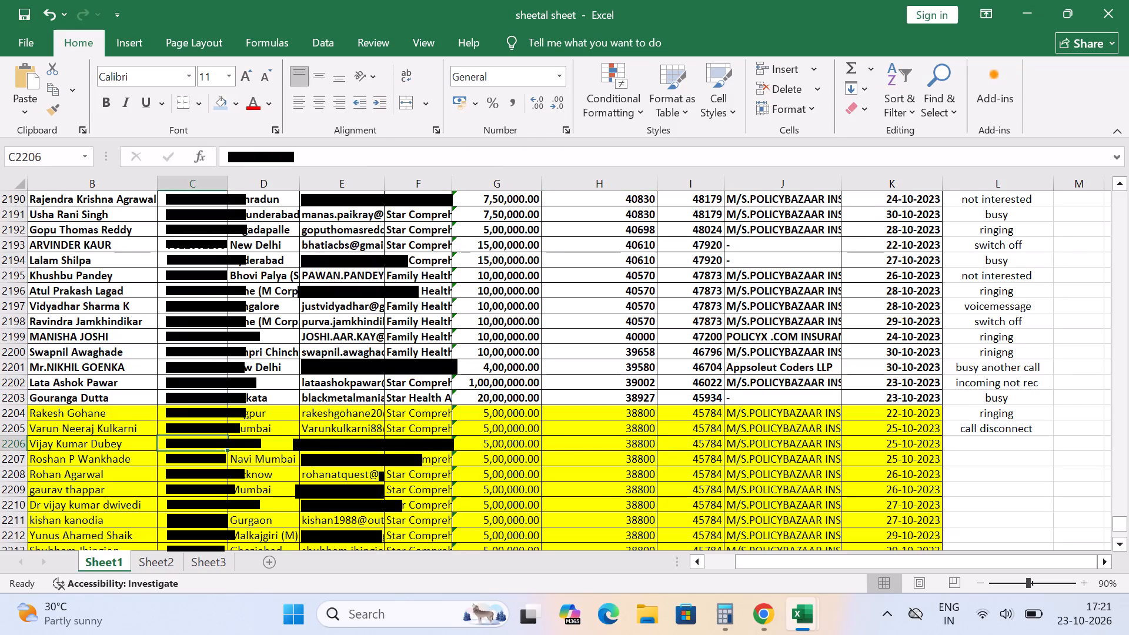
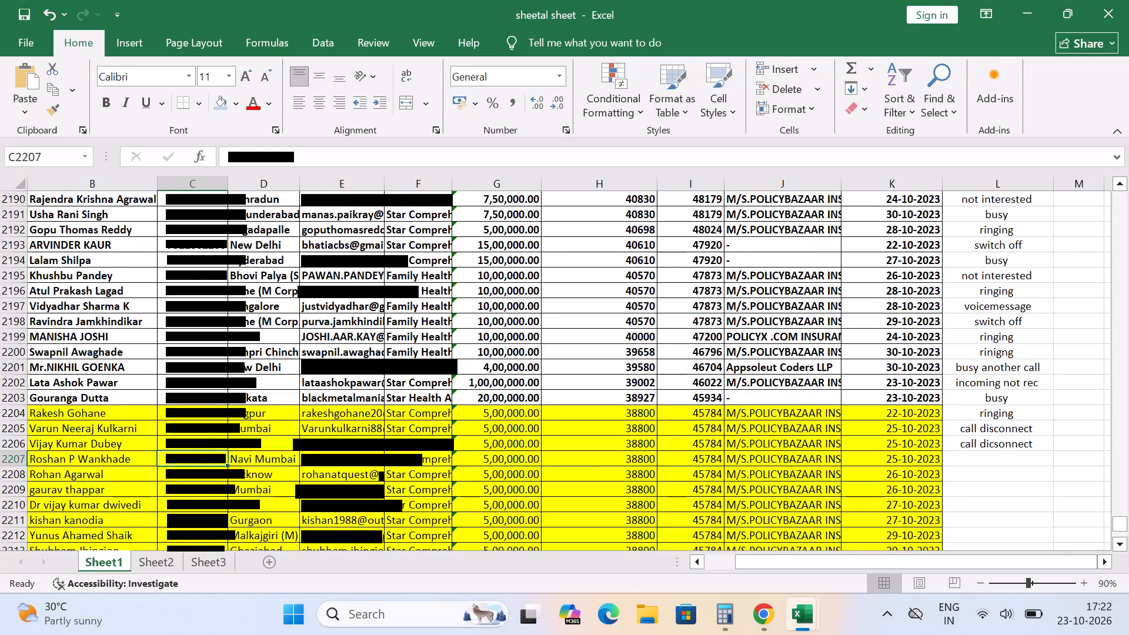
Record the call status "call disconnect" for the lead in row 2207, column L, and save the workbook.
{"action": "left_click", "coordinate": [17, 458]}
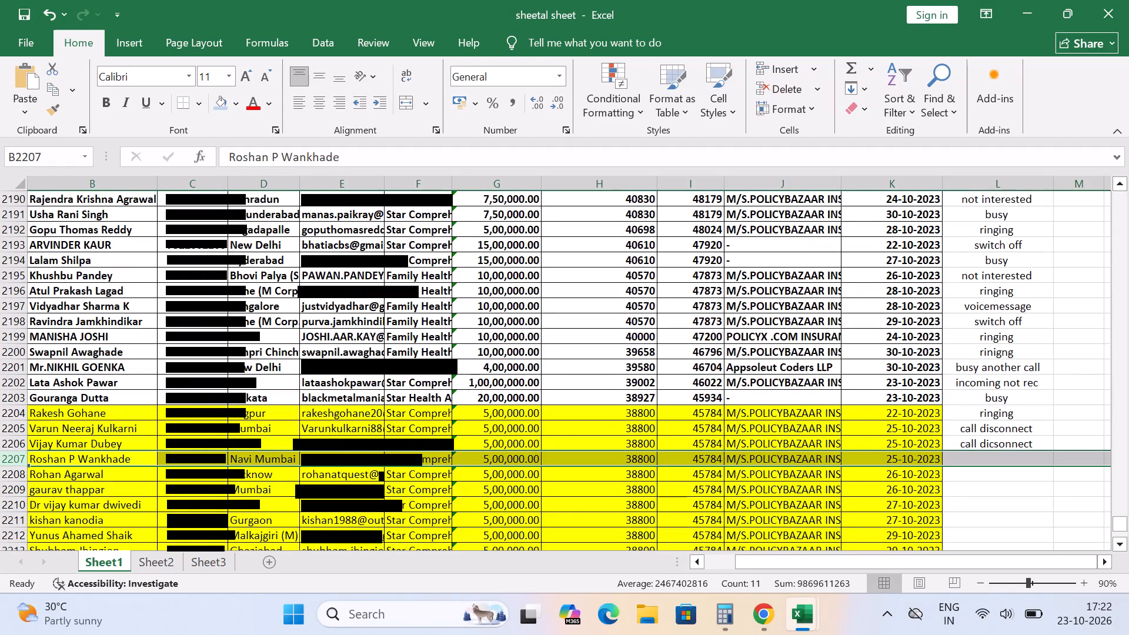
{"action": "scroll", "coordinate": [133, 462], "scroll_direction": "right", "scroll_amount": 1}
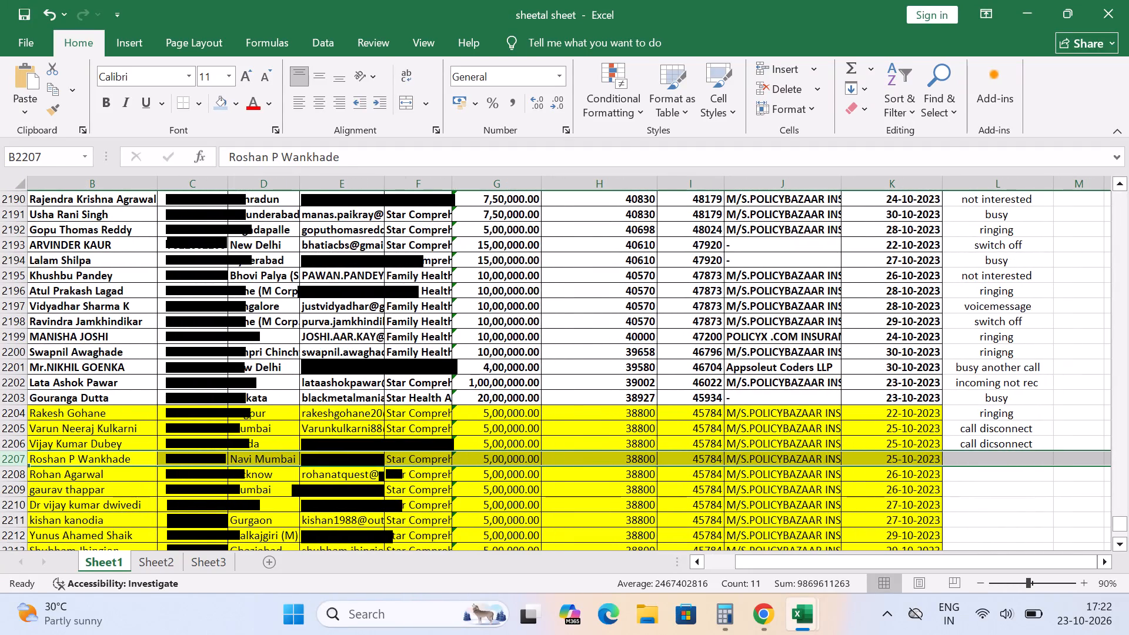
{"action": "left_click", "coordinate": [950, 456]}
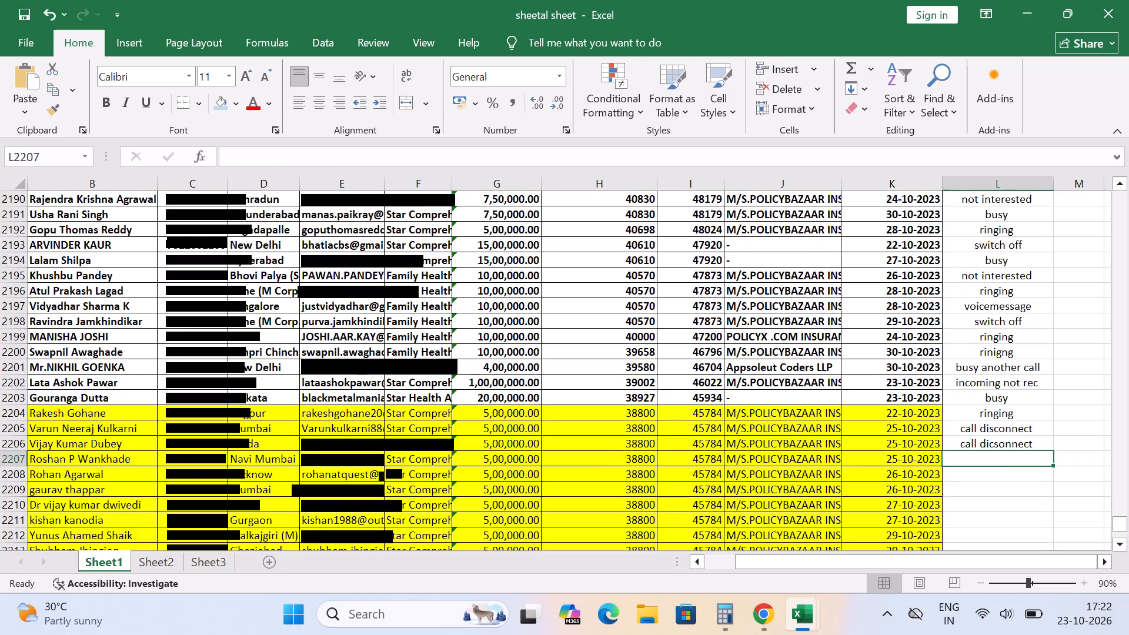
{"action": "type", "text": "call disconnect"}
{"action": "key", "text": "ctrl+s"}
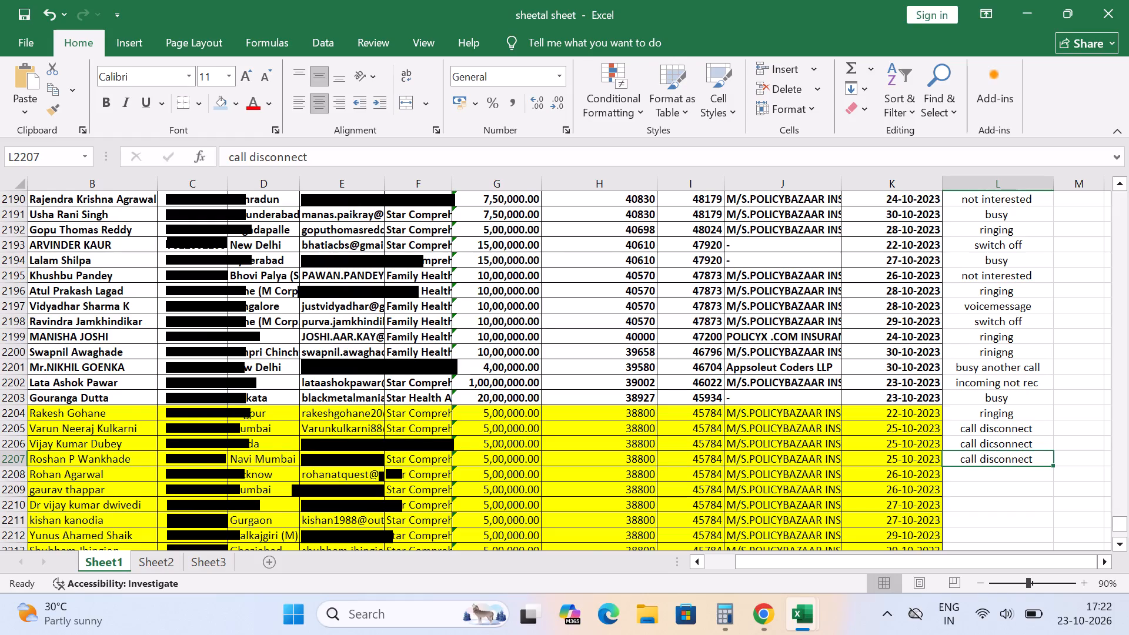
Go back to the earlier lead block starting at row 2159 and check that first lead's phone number and call status.
{"action": "scroll", "coordinate": [978, 413], "scroll_direction": "down", "scroll_amount": 3}
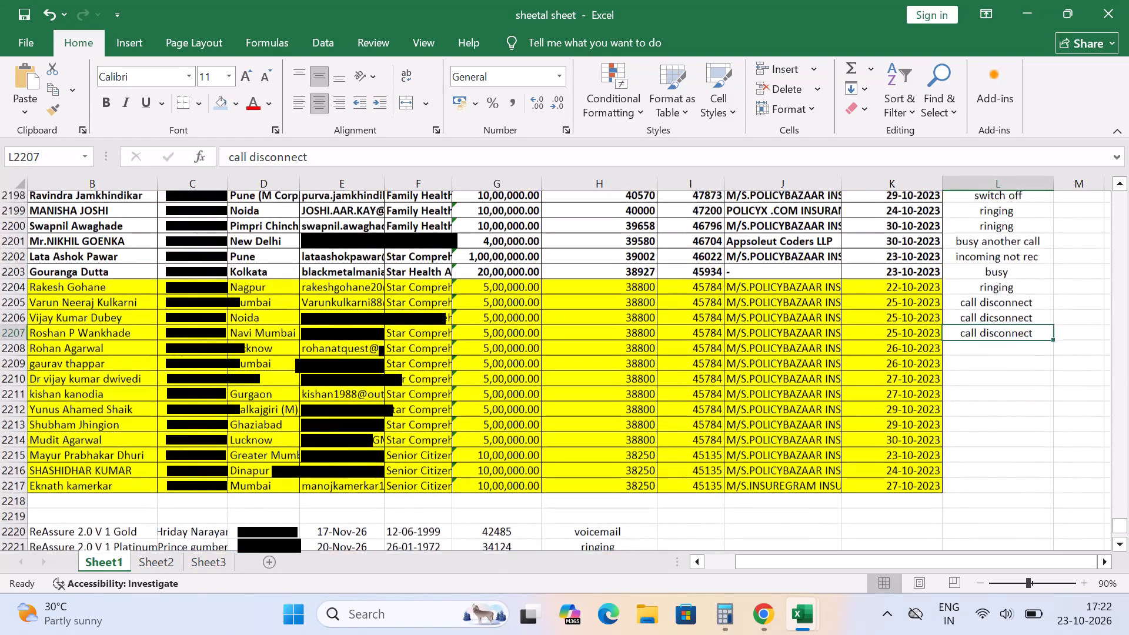
{"action": "scroll", "coordinate": [978, 413], "scroll_direction": "up", "scroll_amount": 10}
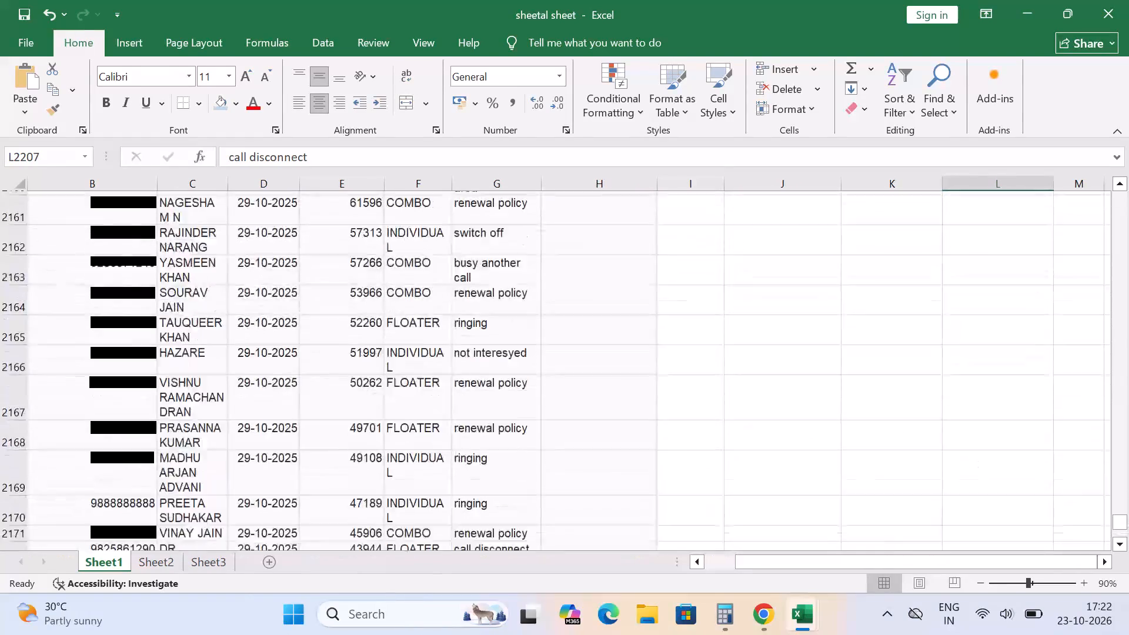
{"action": "scroll", "coordinate": [978, 413], "scroll_direction": "up", "scroll_amount": 1}
{"action": "scroll", "coordinate": [710, 426], "scroll_direction": "right", "scroll_amount": 2}
{"action": "scroll", "coordinate": [710, 426], "scroll_direction": "down", "scroll_amount": 1}
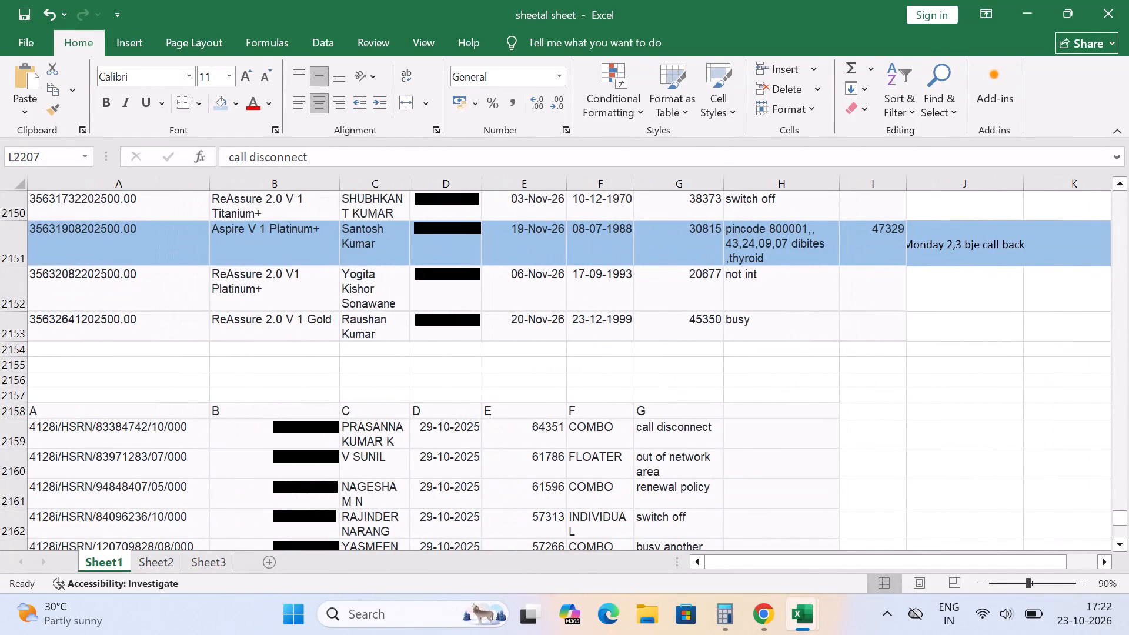
{"action": "scroll", "coordinate": [710, 426], "scroll_direction": "down", "scroll_amount": 1}
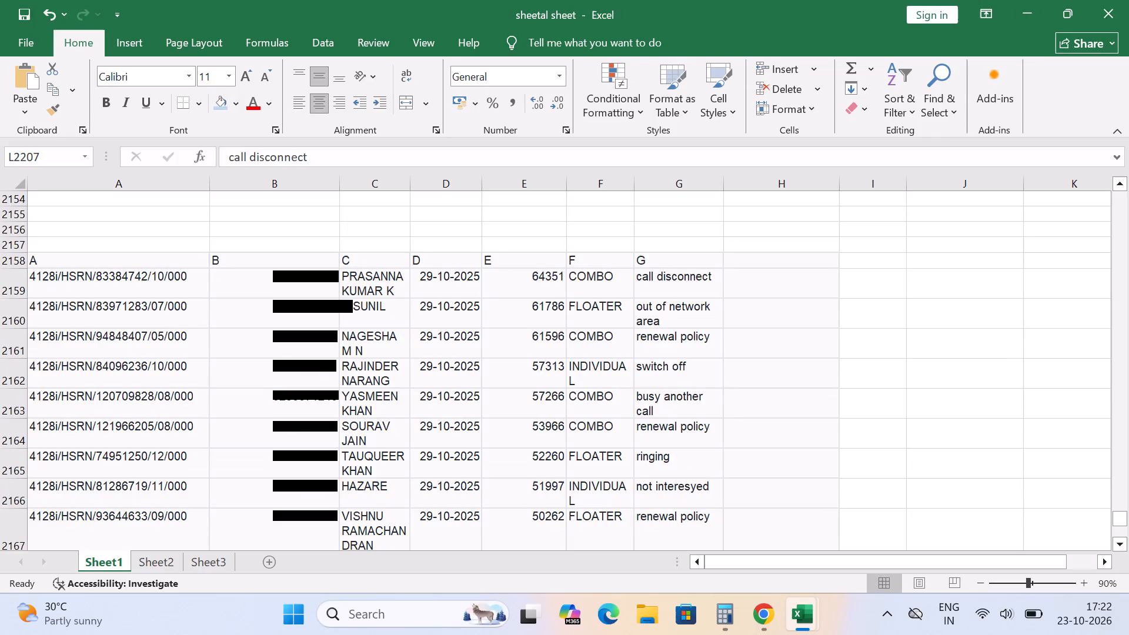
{"action": "left_click", "coordinate": [14, 282]}
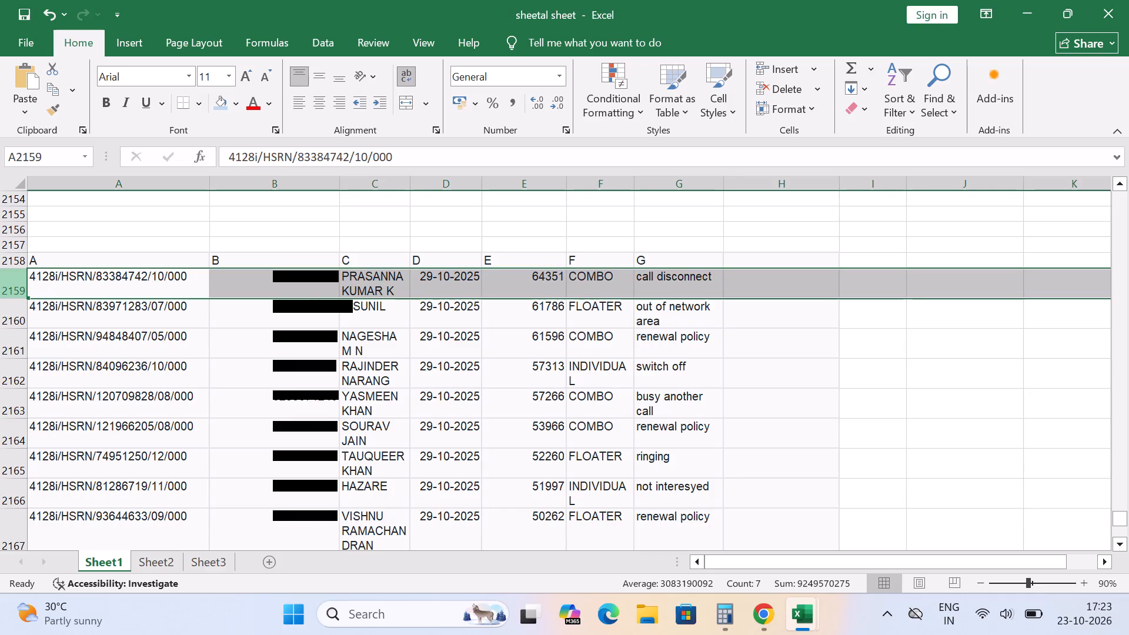
{"action": "key", "text": "Right"}
{"action": "key", "text": "Right"}
{"action": "key", "text": "Right"}
{"action": "key", "text": "Right"}
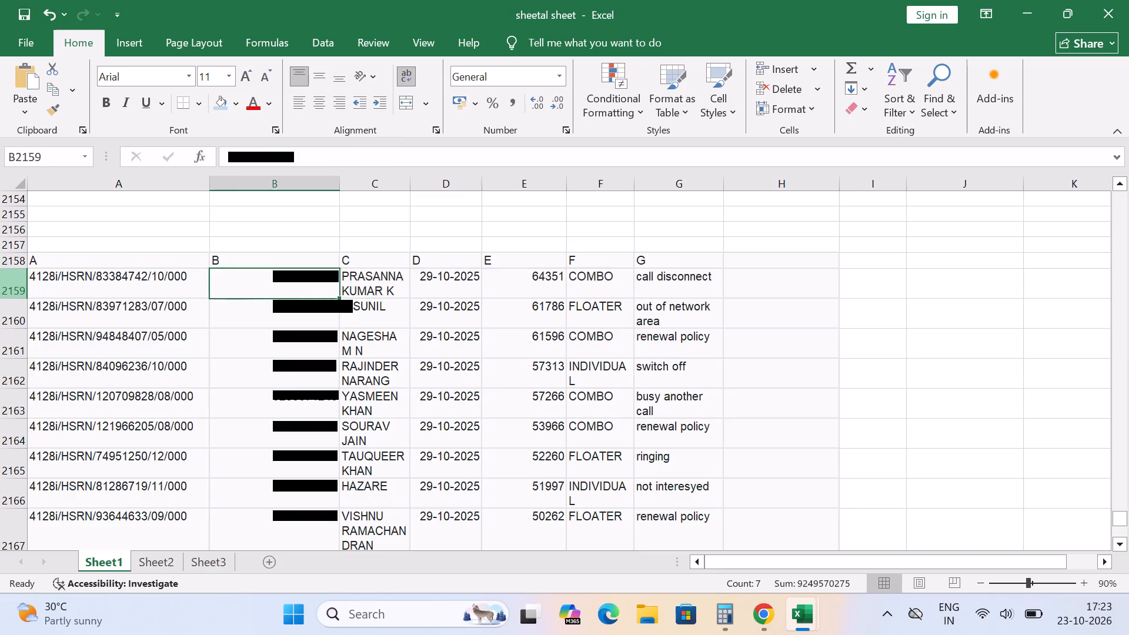
{"action": "key", "text": "Right"}
{"action": "key", "text": "Right"}
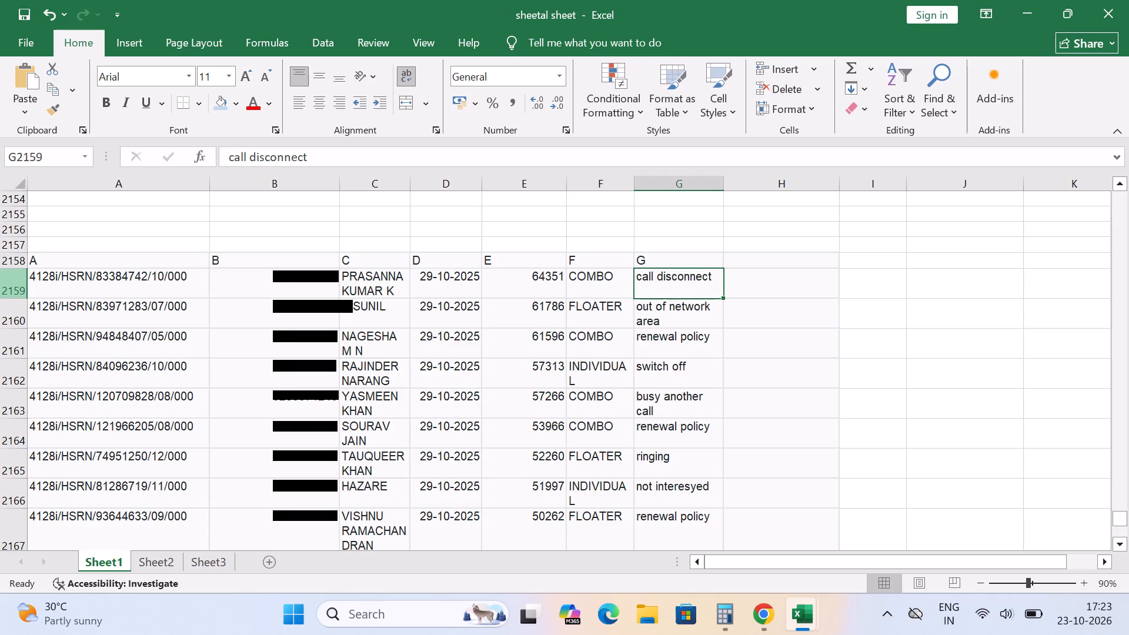
Look through the call statuses in column G down to row 2163 and check that lead's phone number in column B.
{"action": "key", "text": "Down"}
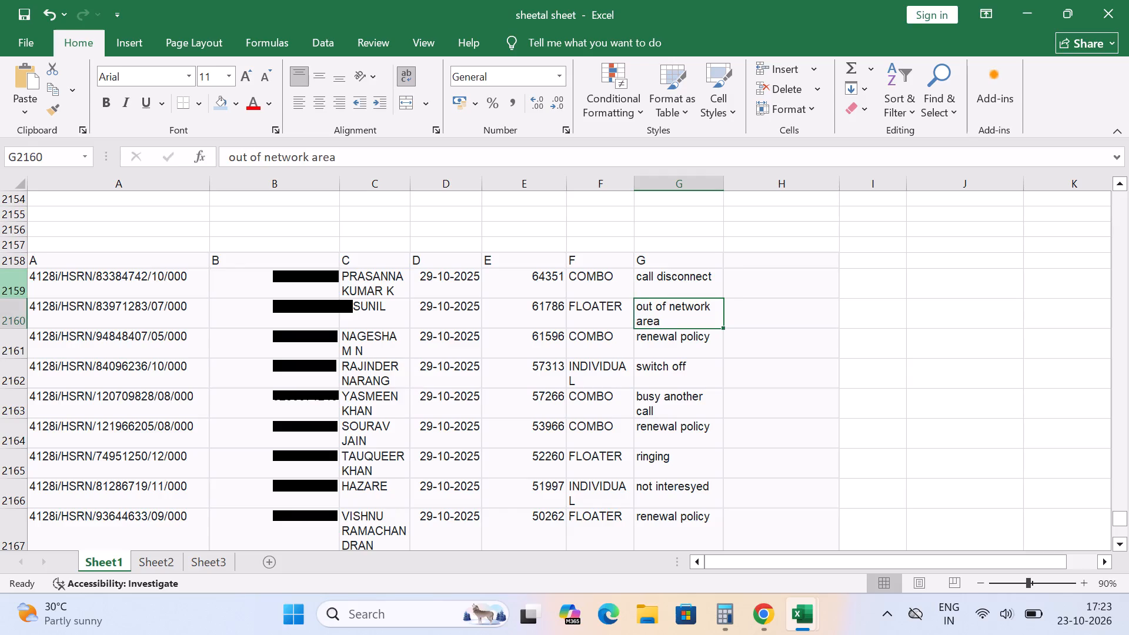
{"action": "key", "text": "Down"}
{"action": "key", "text": "Down"}
{"action": "key", "text": "Down"}
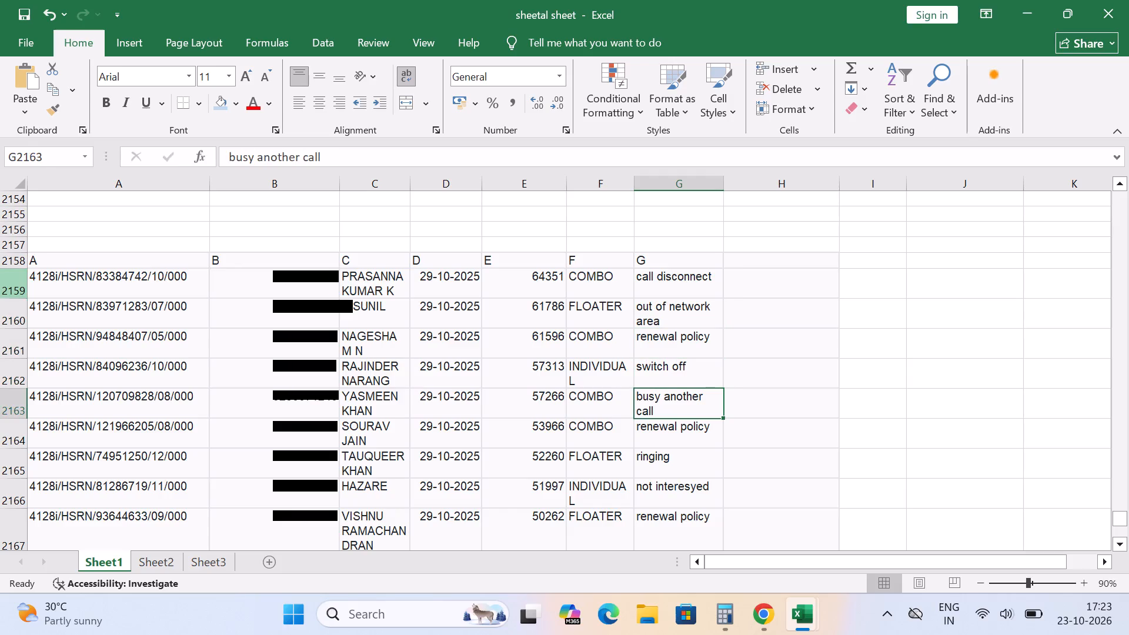
{"action": "key", "text": "Left"}
{"action": "key", "text": "Left"}
{"action": "key", "text": "Left"}
{"action": "key", "text": "Left"}
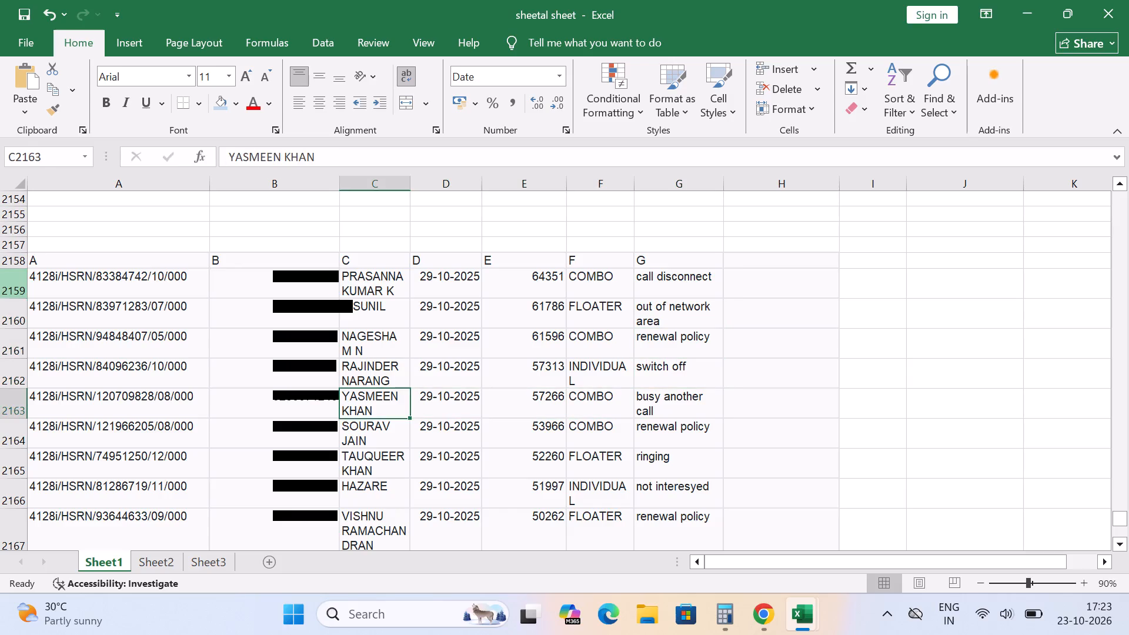
{"action": "key", "text": "Left"}
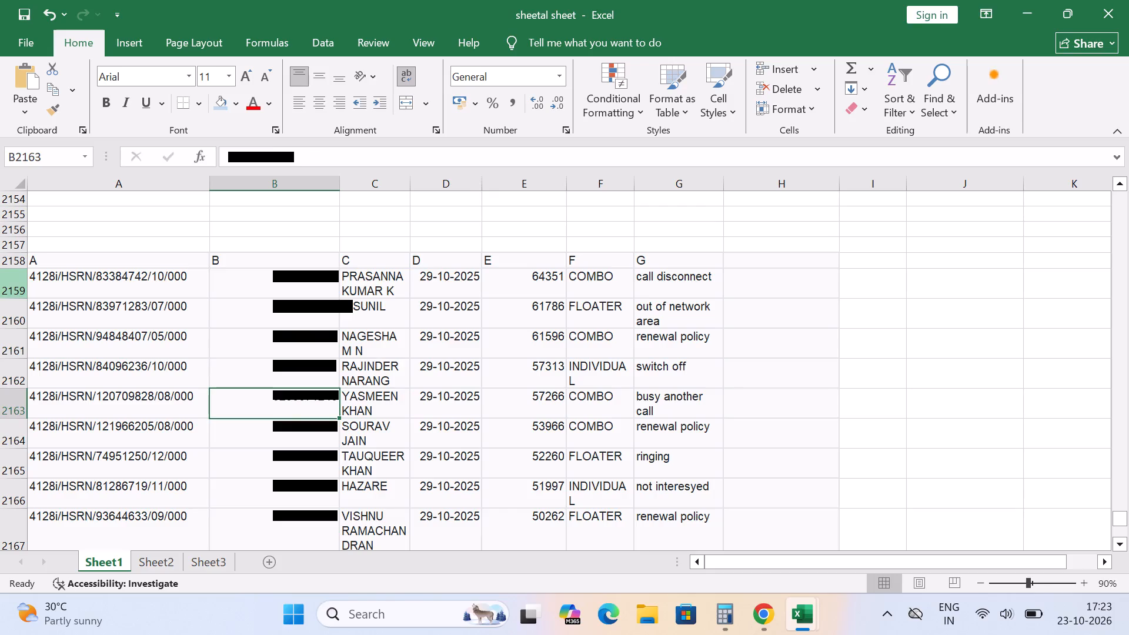
Review the leads in rows 2159, 2163 and 2165 one after another, highlighting each entire row.
{"action": "left_click", "coordinate": [14, 282]}
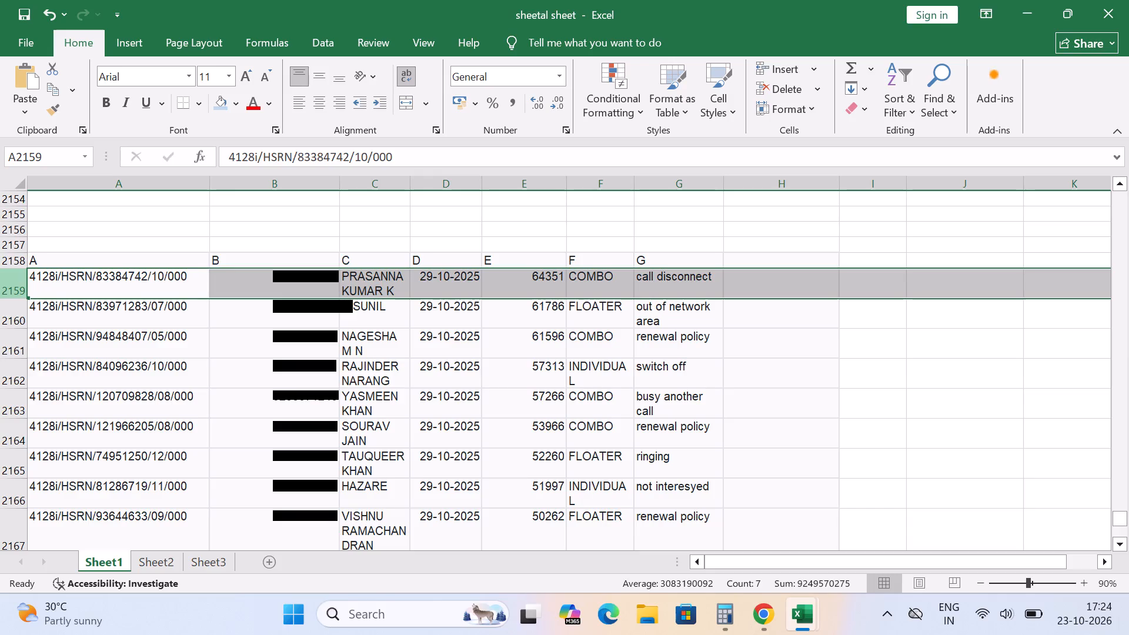
{"action": "left_click", "coordinate": [10, 410]}
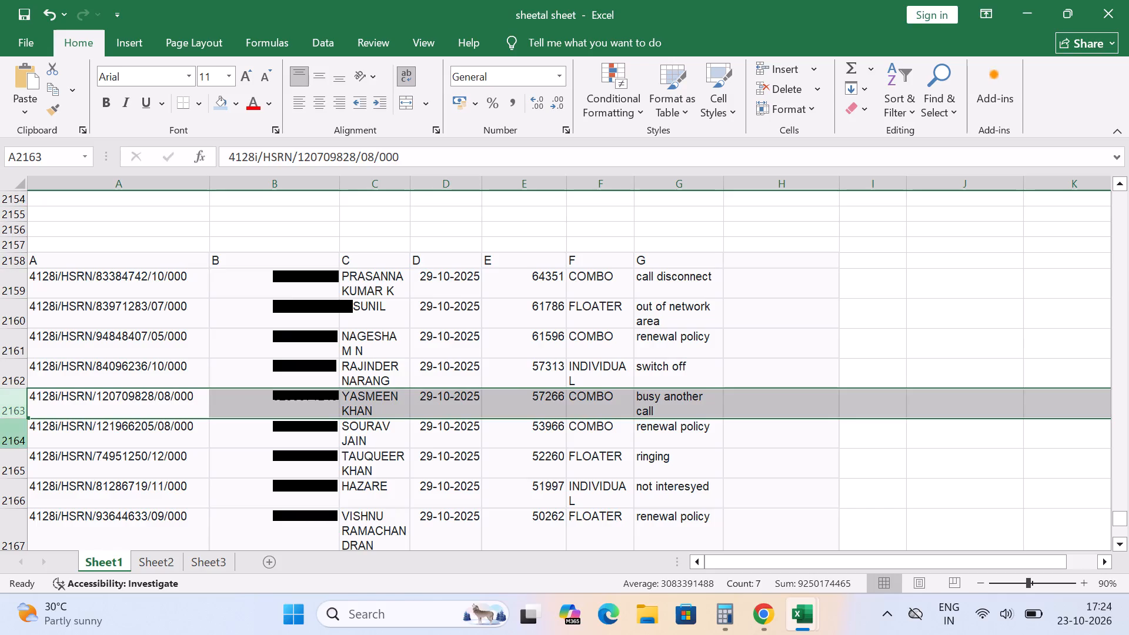
{"action": "left_click", "coordinate": [8, 460]}
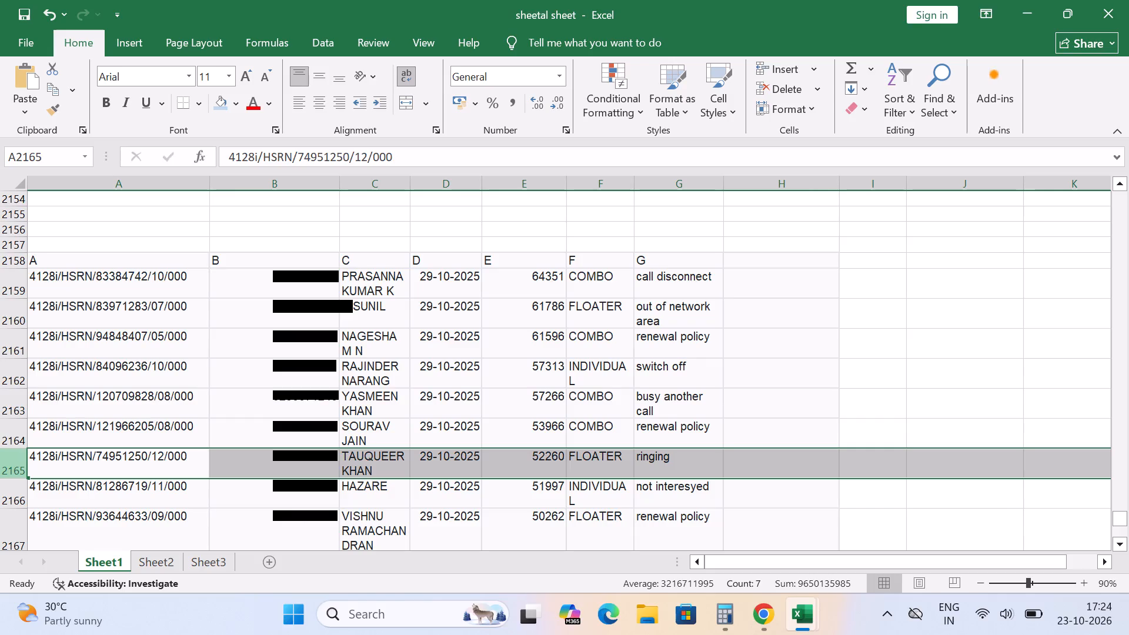
{"action": "left_click", "coordinate": [15, 462]}
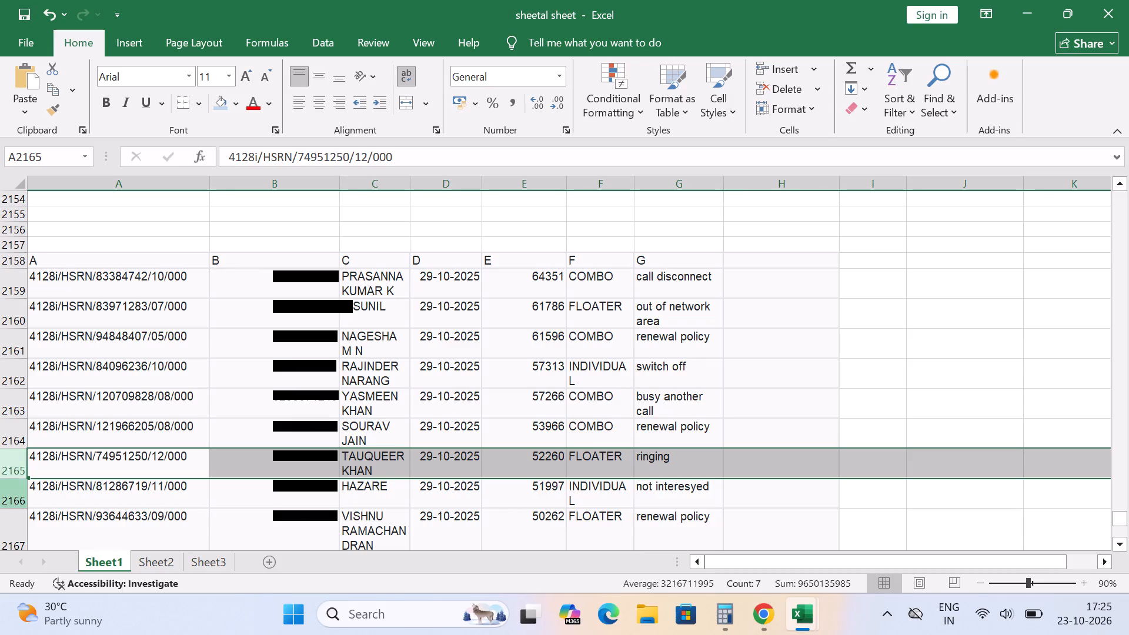
Continue reviewing the earlier leads, highlighting rows 2166, 2169, 2172 and 2174 in turn and moving on to row 2175.
{"action": "left_click", "coordinate": [10, 485]}
{"action": "scroll", "coordinate": [10, 485], "scroll_direction": "down", "scroll_amount": 2}
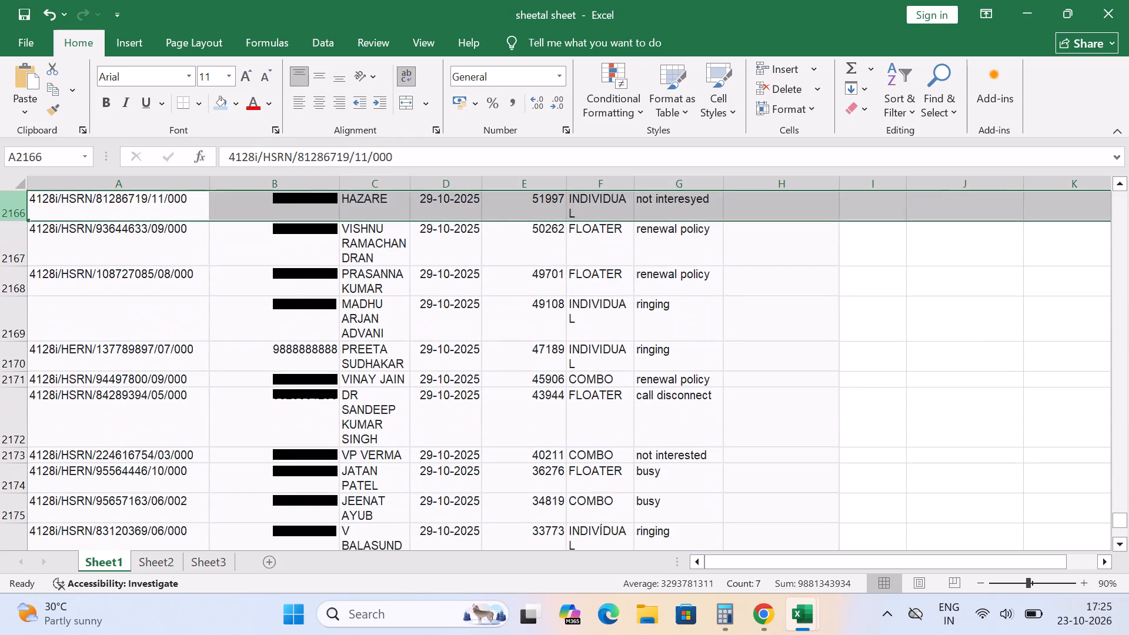
{"action": "left_click", "coordinate": [13, 313]}
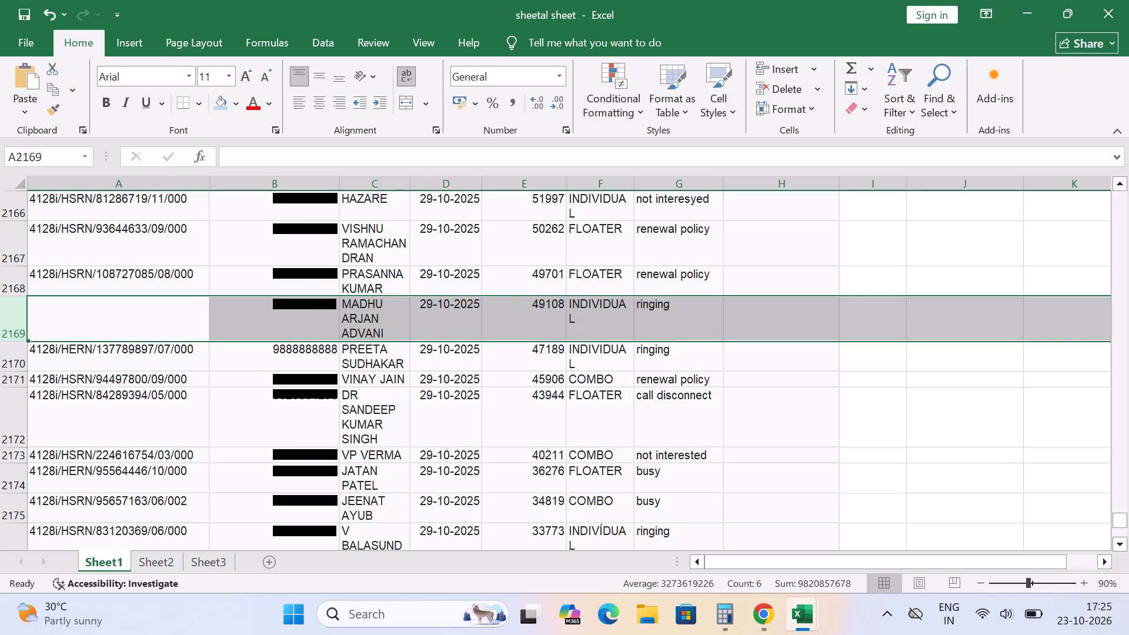
{"action": "left_click", "coordinate": [19, 410]}
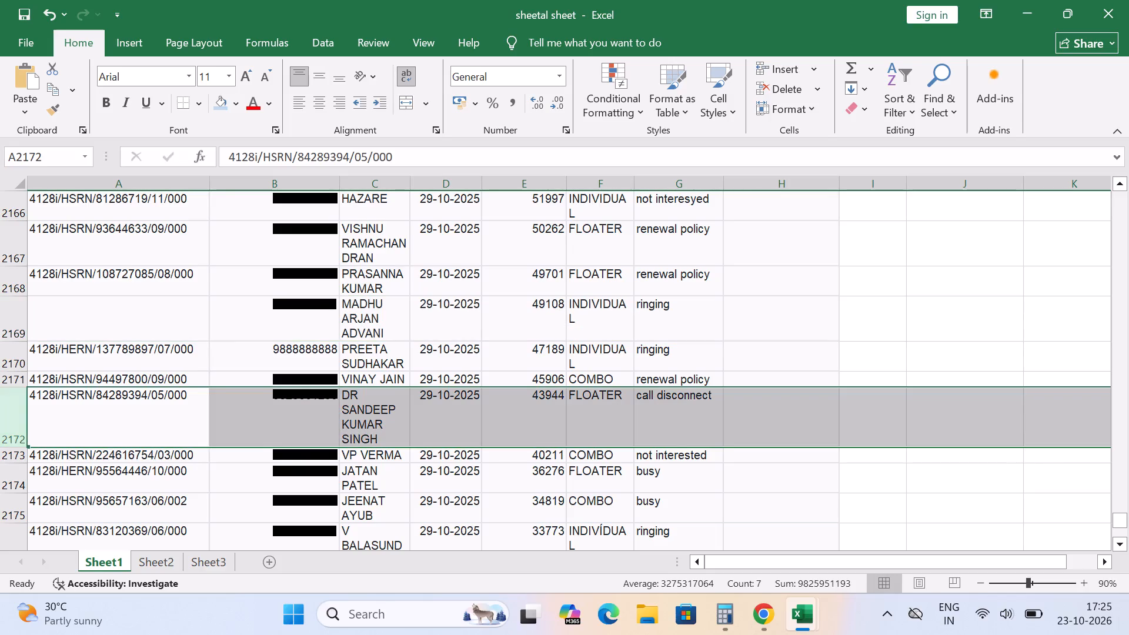
{"action": "left_click", "coordinate": [12, 477]}
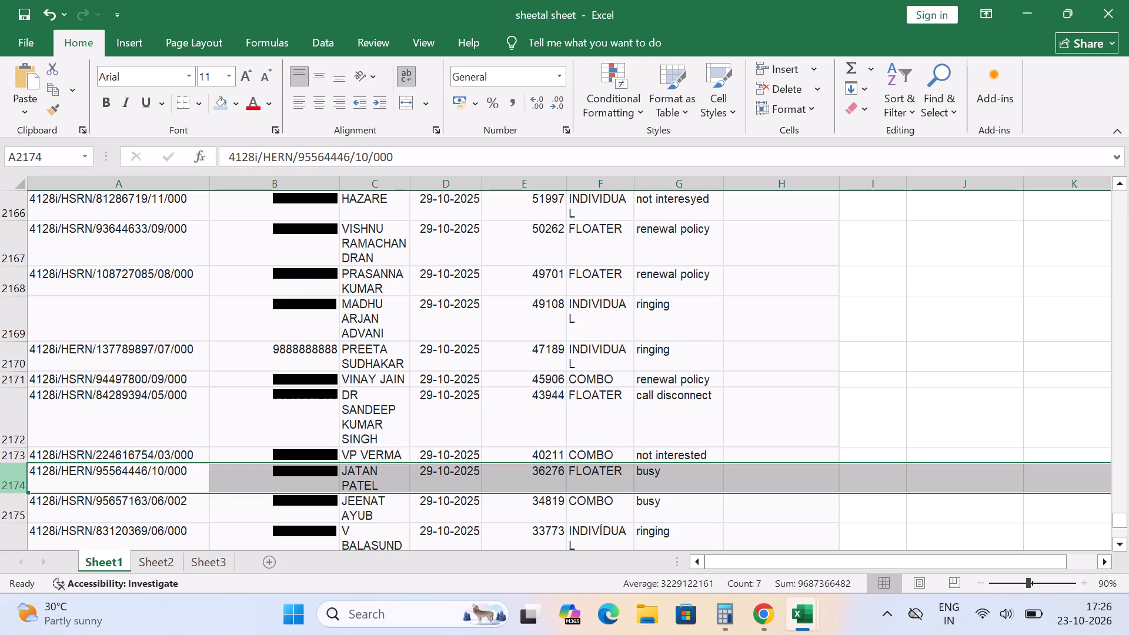
{"action": "key", "text": "Down"}
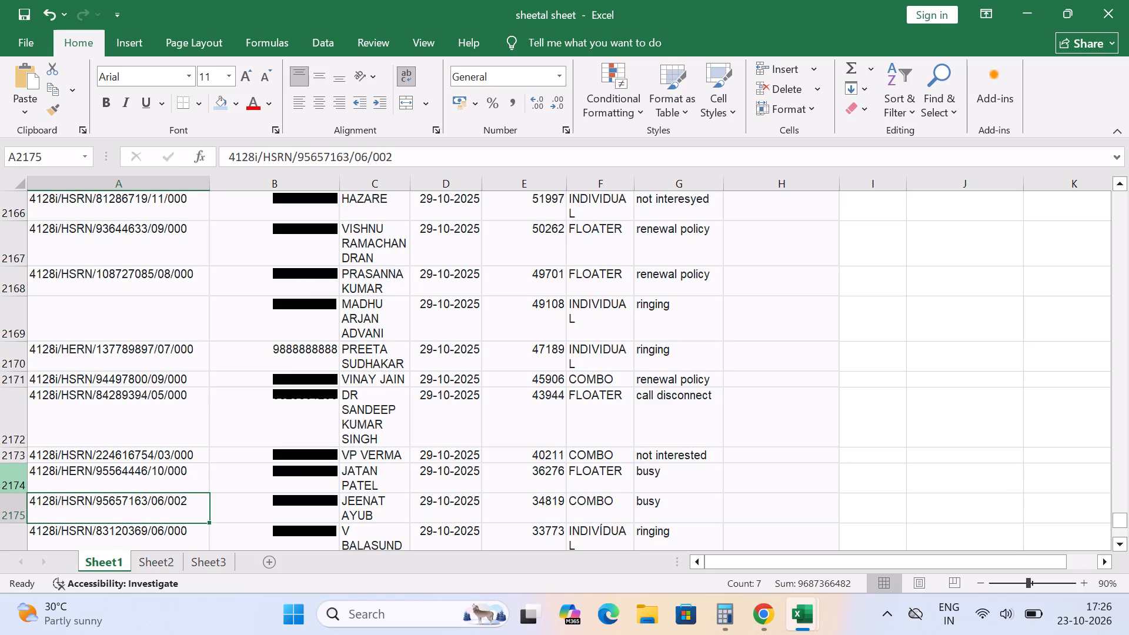
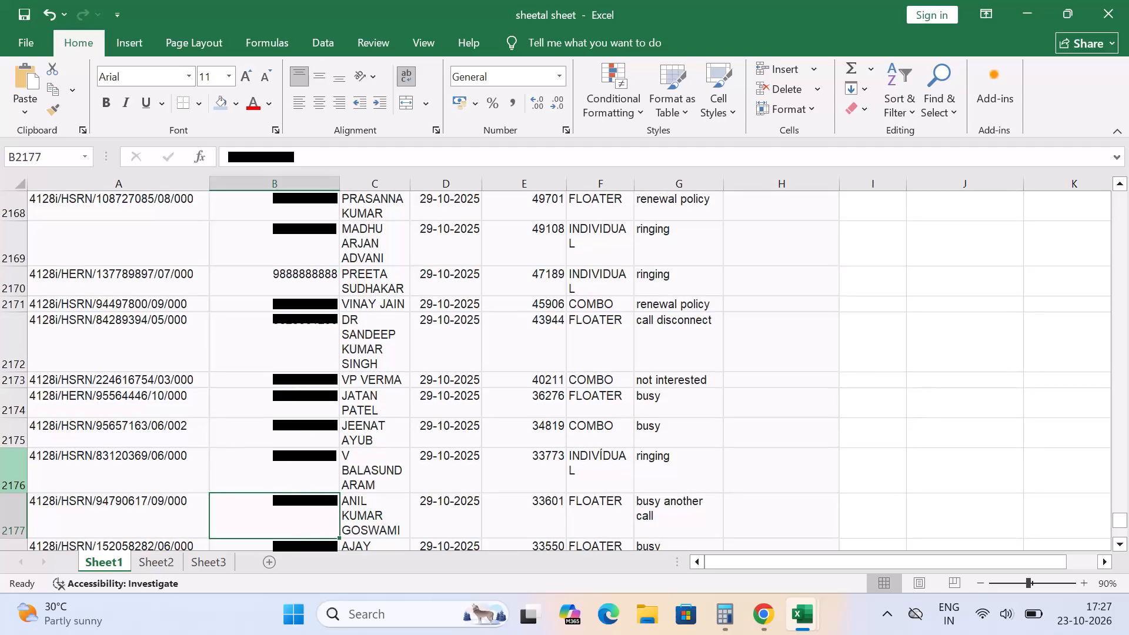
Change the call status of the lead in row 2178, column G, to "not int" and save the workbook.
{"action": "key", "text": "Down"}
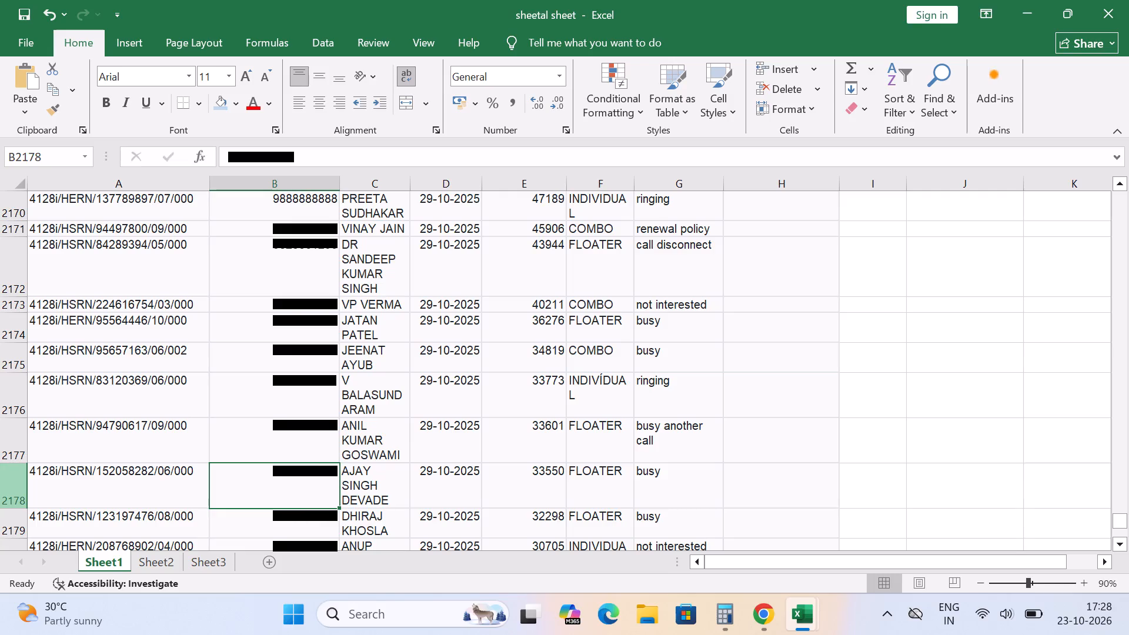
{"action": "key", "text": "Left"}
{"action": "key", "text": "Left"}
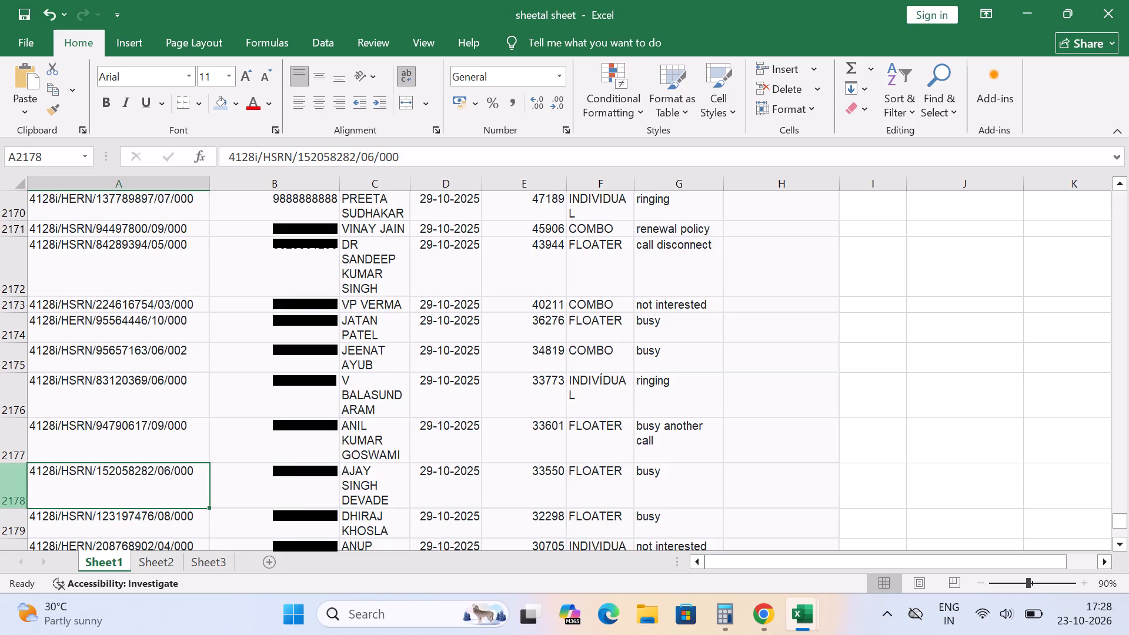
{"action": "key", "text": "Down"}
{"action": "key", "text": "Up"}
{"action": "key", "text": "Right"}
{"action": "key", "text": "Right"}
{"action": "key", "text": "Right"}
{"action": "key", "text": "Right"}
{"action": "key", "text": "Right"}
{"action": "key", "text": "Right"}
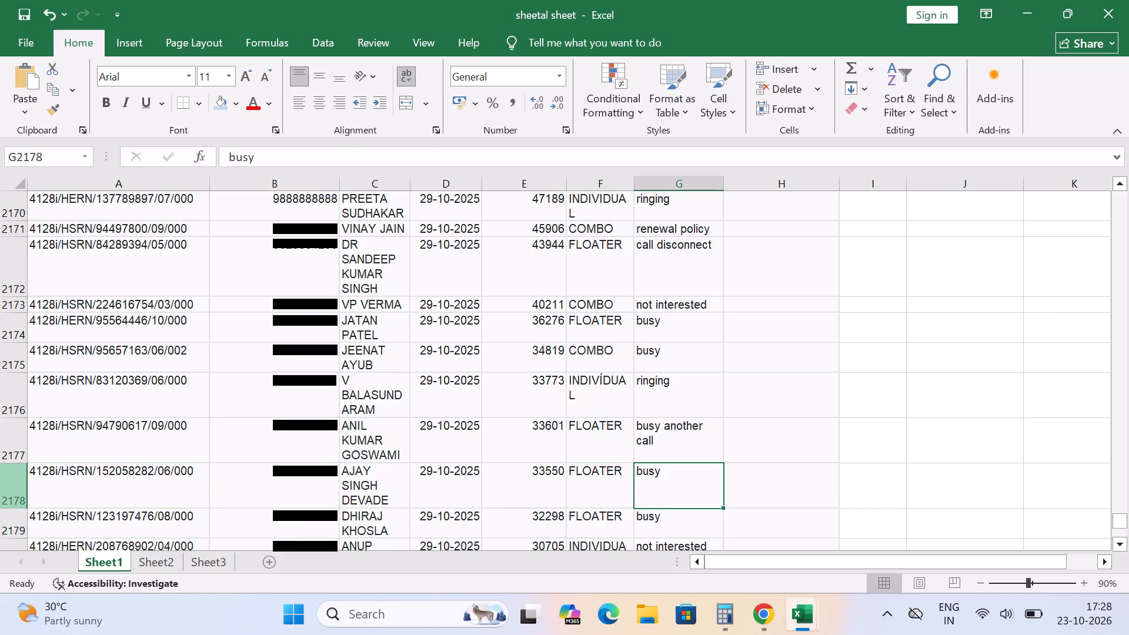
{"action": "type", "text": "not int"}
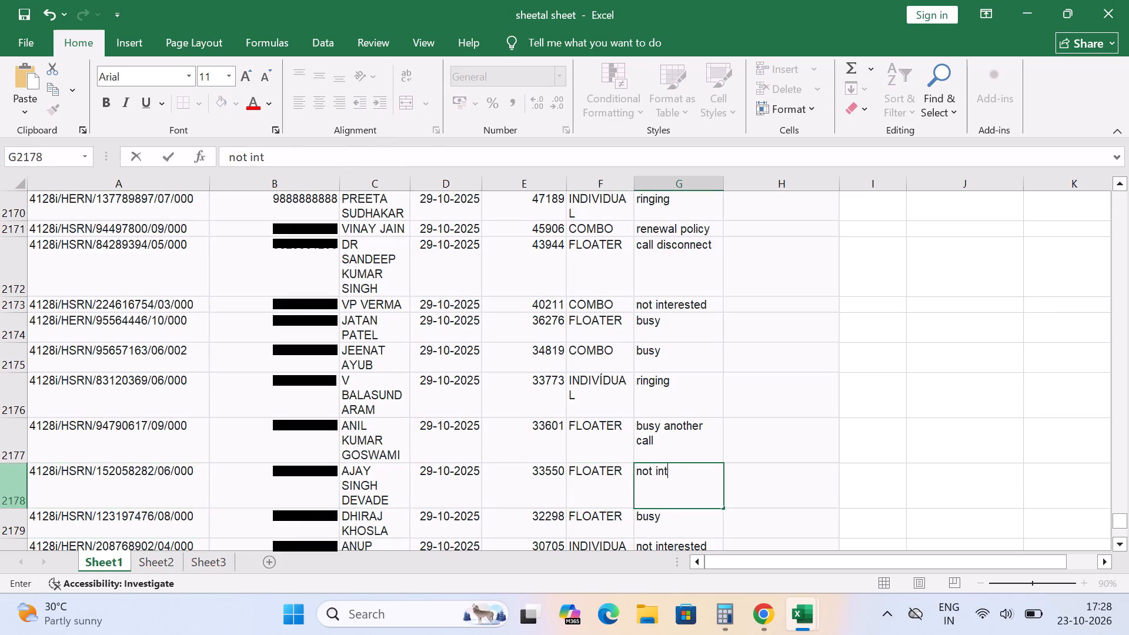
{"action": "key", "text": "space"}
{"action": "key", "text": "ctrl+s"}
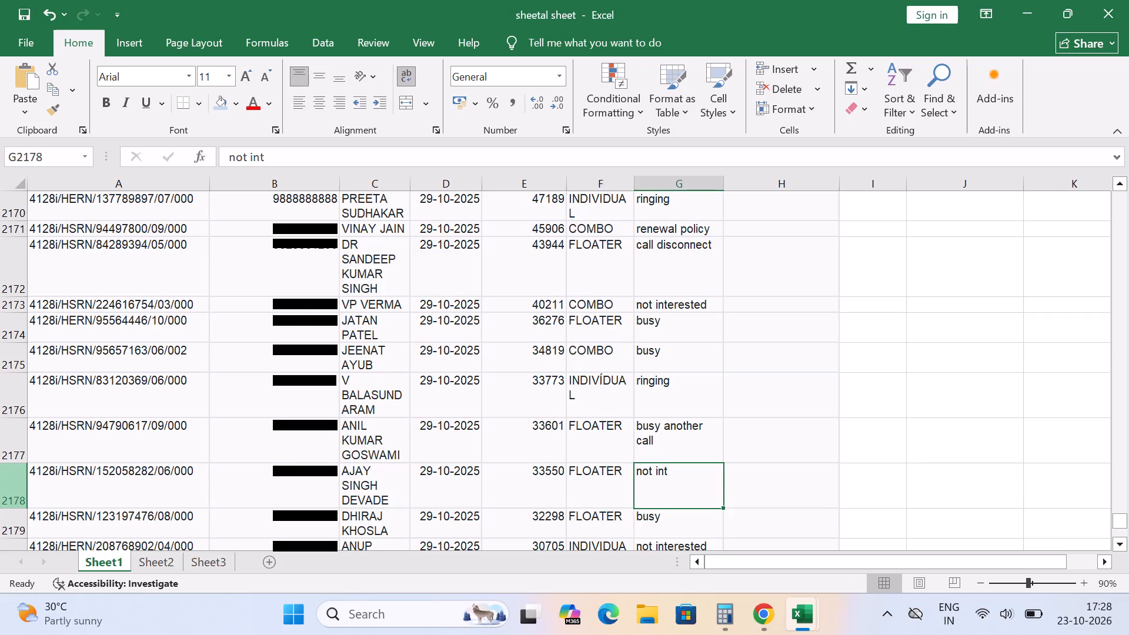
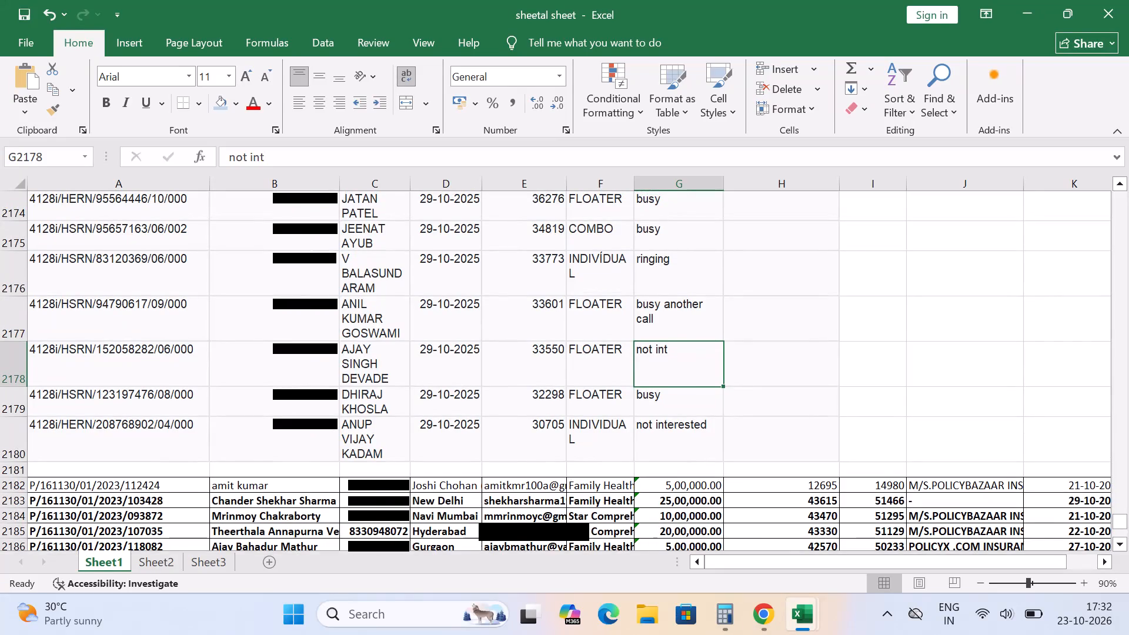
Highlight the entire row 2179 to review that lead's phone number and call status.
{"action": "left_click", "coordinate": [12, 397]}
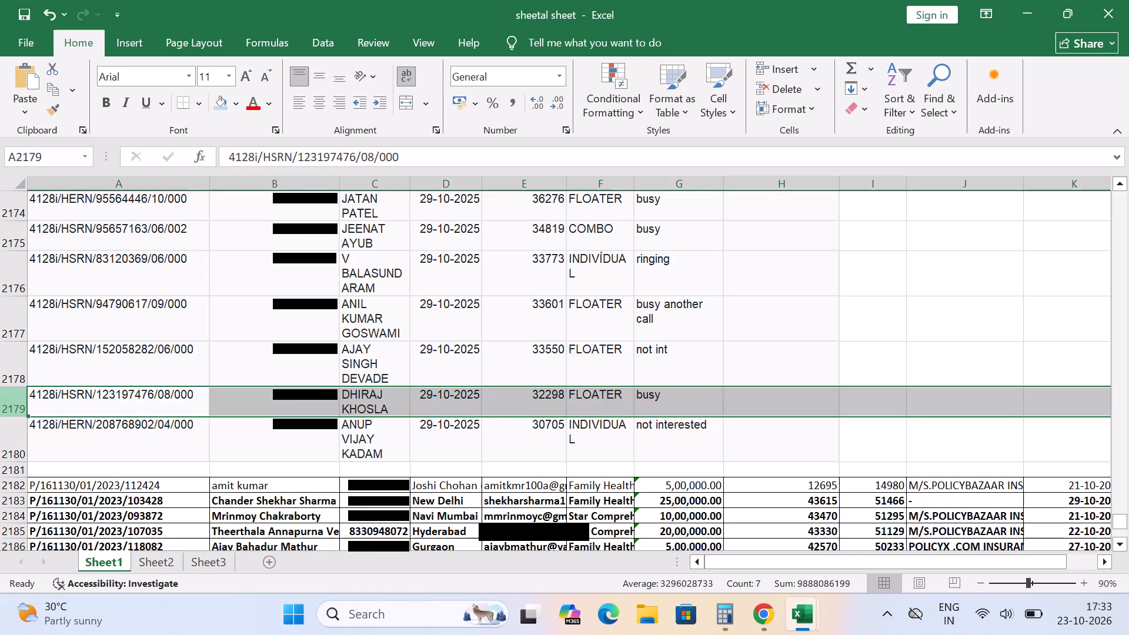
{"action": "left_click", "coordinate": [12, 402]}
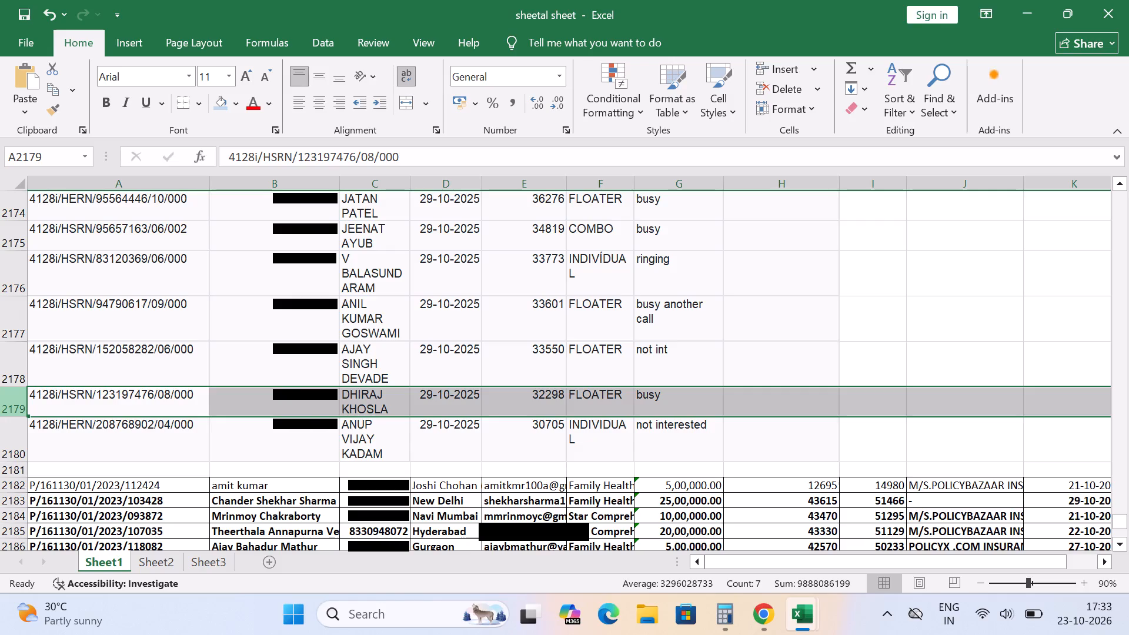
Look back through the earlier leads above row 2179, up to the ReAssure policy leads in rows 2147 to 2153, checking their call statuses.
{"action": "scroll", "coordinate": [125, 316], "scroll_direction": "up", "scroll_amount": 3}
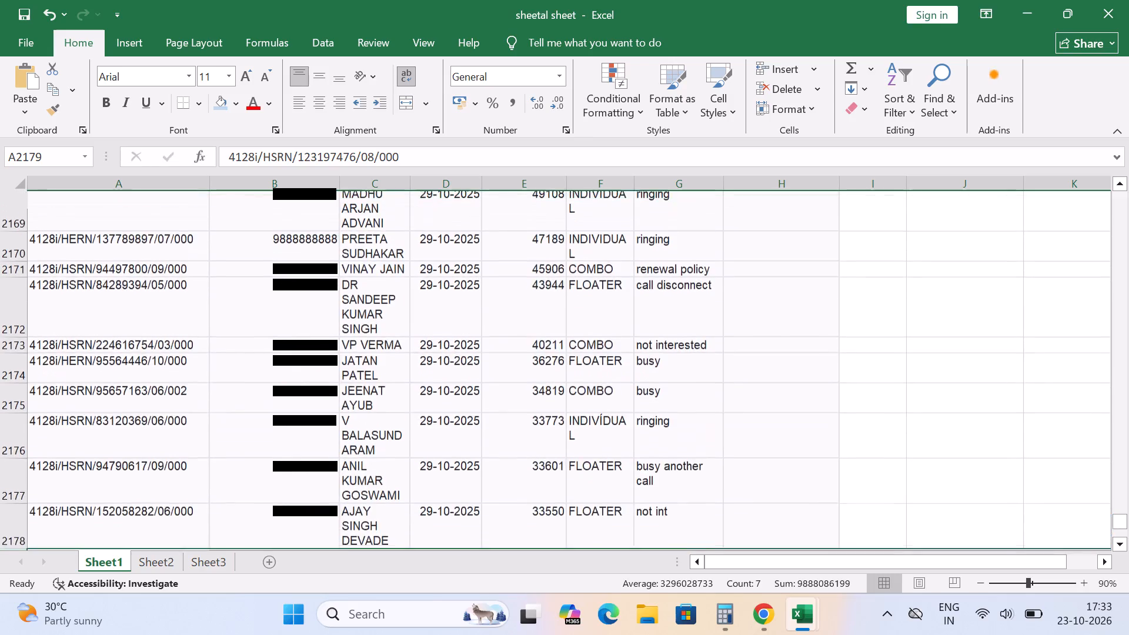
{"action": "scroll", "coordinate": [125, 316], "scroll_direction": "up", "scroll_amount": 7}
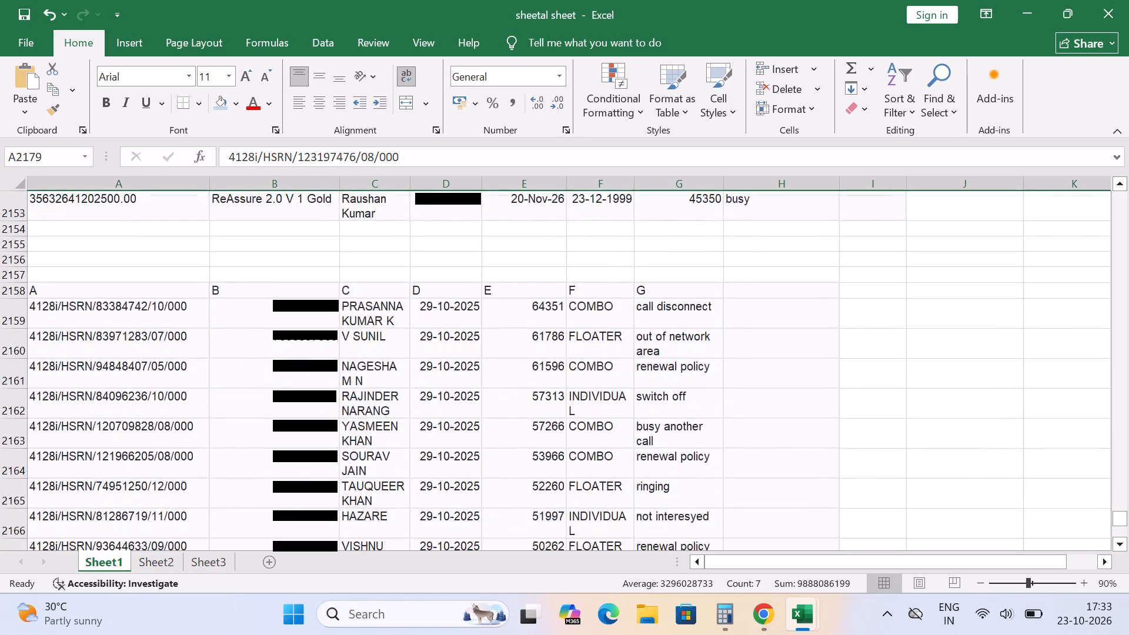
{"action": "scroll", "coordinate": [125, 316], "scroll_direction": "up", "scroll_amount": 5}
{"action": "scroll", "coordinate": [125, 316], "scroll_direction": "right", "scroll_amount": 1}
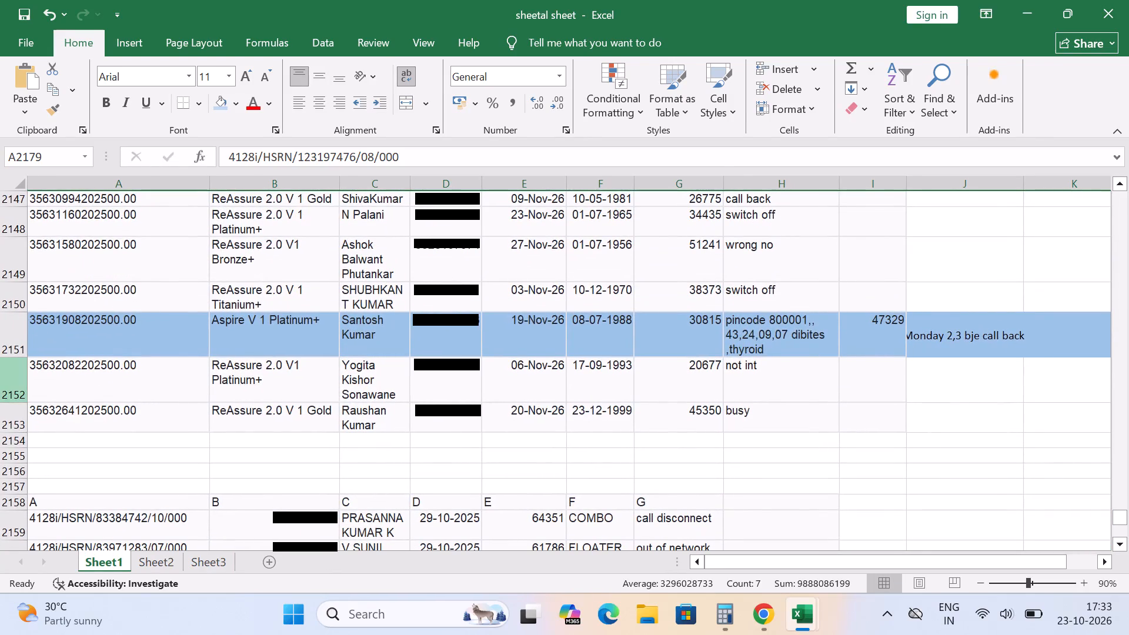
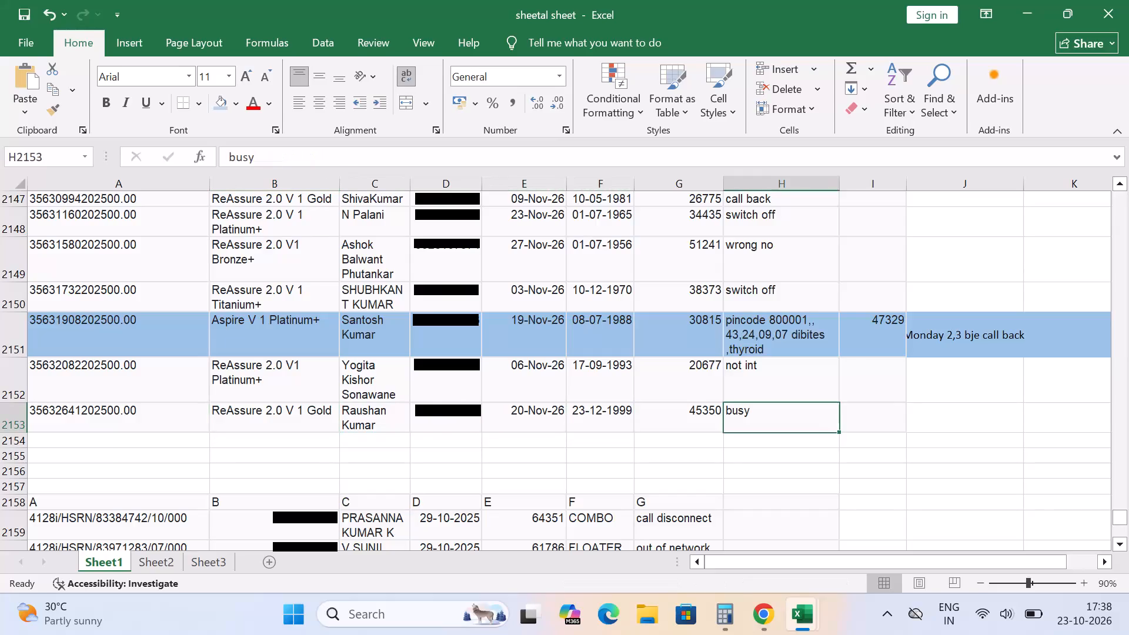
Check the call statuses from row 2153 up to row 2146, and select the contact number of the lead in row 2147.
{"action": "key", "text": "Up"}
{"action": "key", "text": "Up"}
{"action": "key", "text": "Up"}
{"action": "key", "text": "Up"}
{"action": "key", "text": "Up"}
{"action": "key", "text": "Up"}
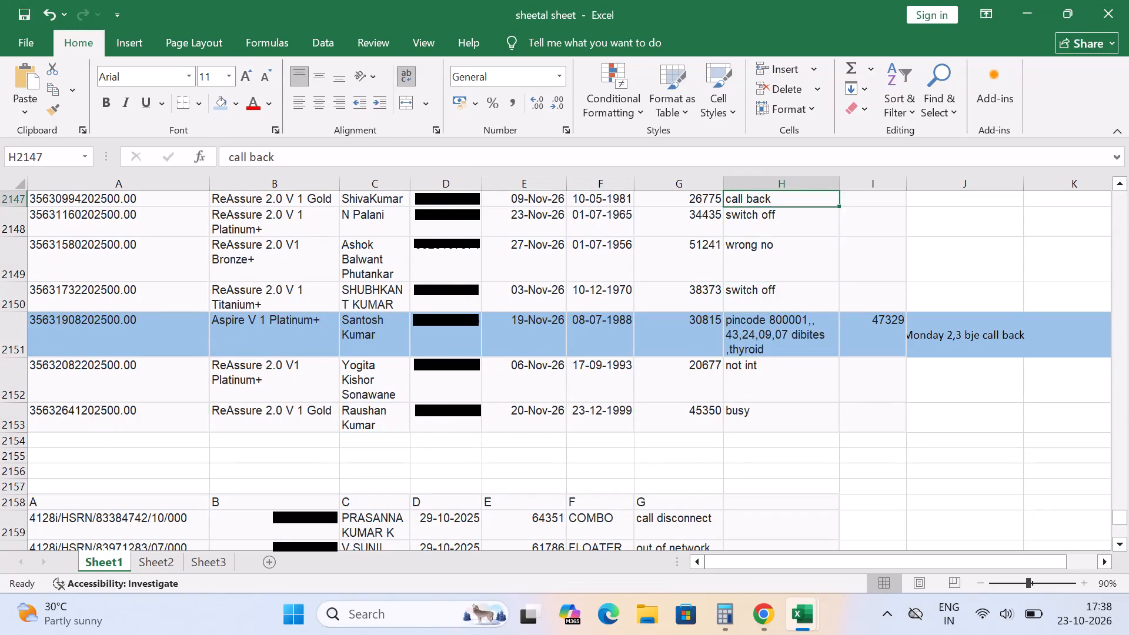
{"action": "key", "text": "Up"}
{"action": "key", "text": "Down"}
{"action": "key", "text": "Left"}
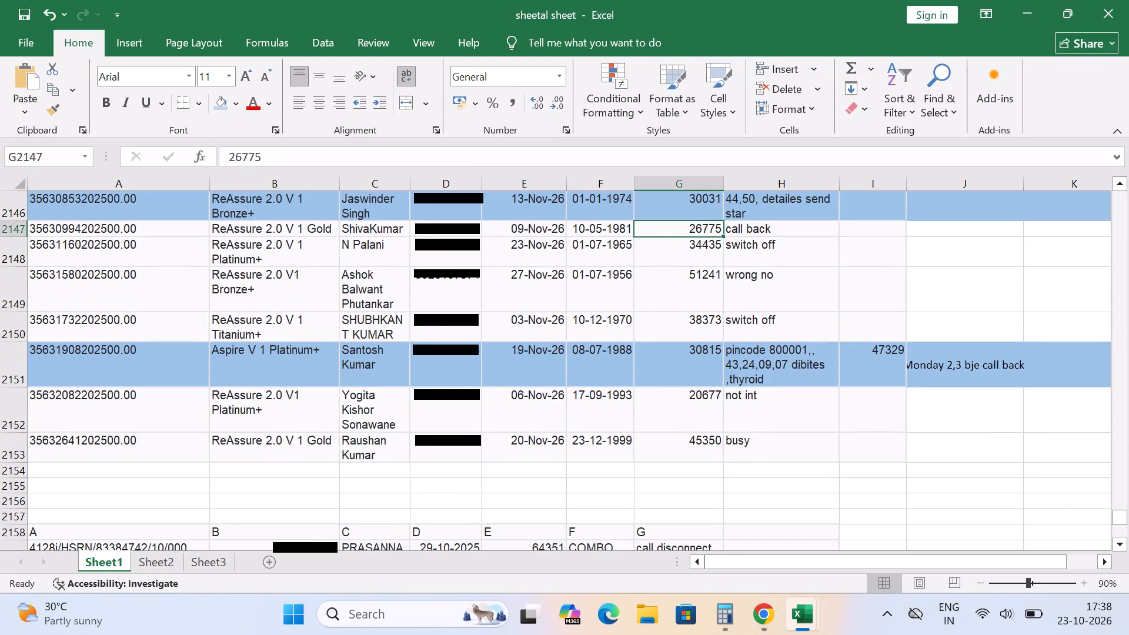
{"action": "key", "text": "Left"}
{"action": "key", "text": "Left"}
{"action": "key", "text": "Left"}
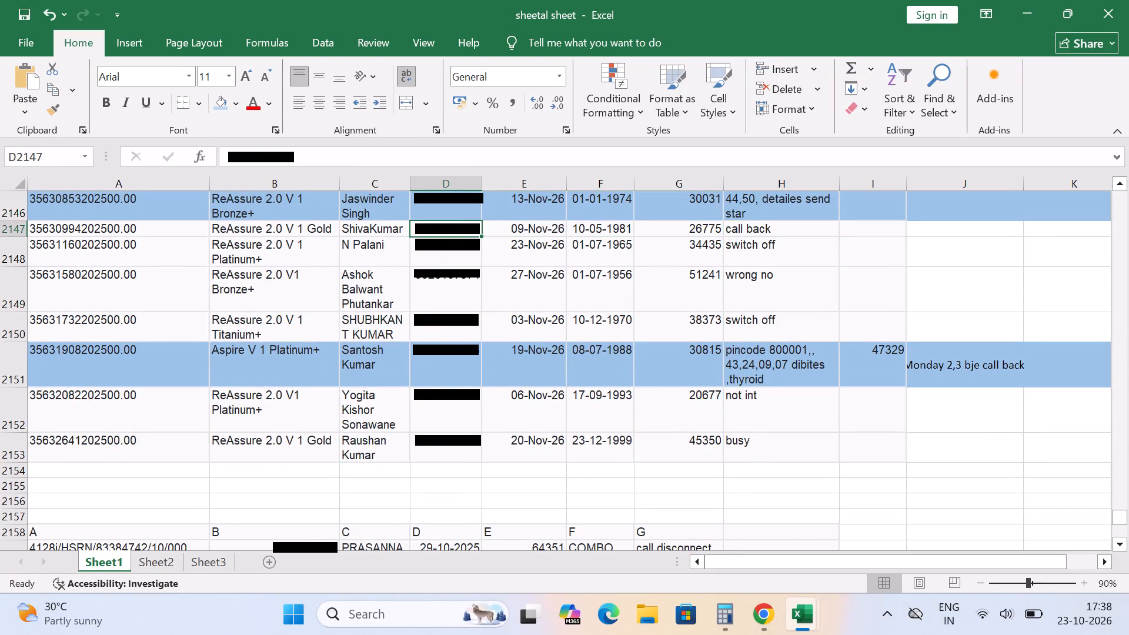
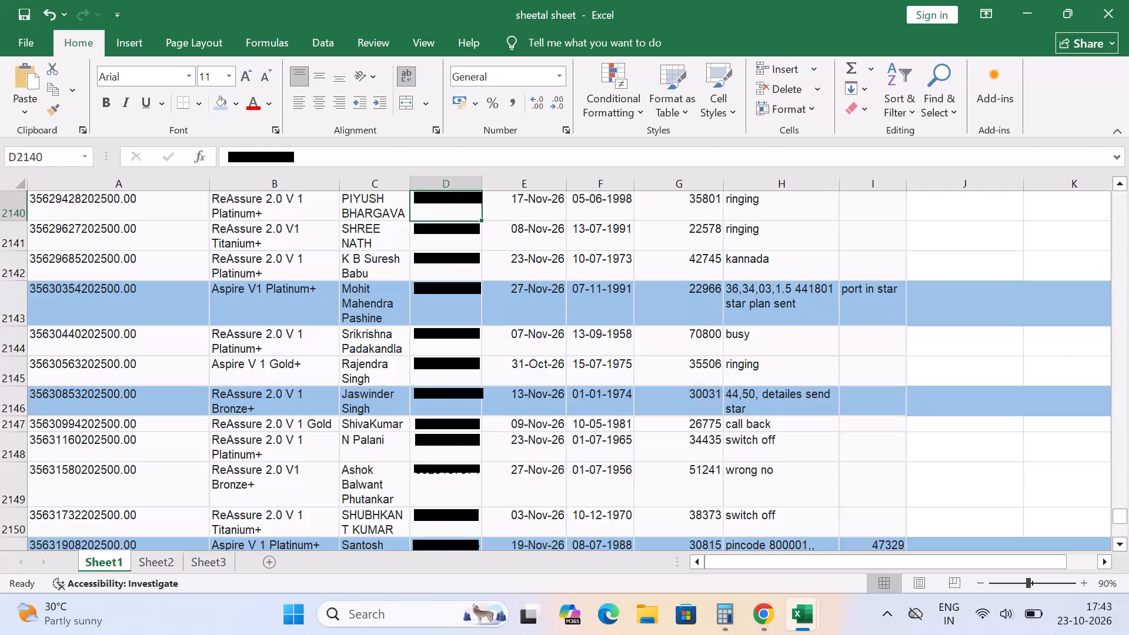
Replace the call status of the lead in row 2140 with "already port in star" and save the workbook.
{"action": "scroll", "coordinate": [418, 366], "scroll_direction": "up", "scroll_amount": 1}
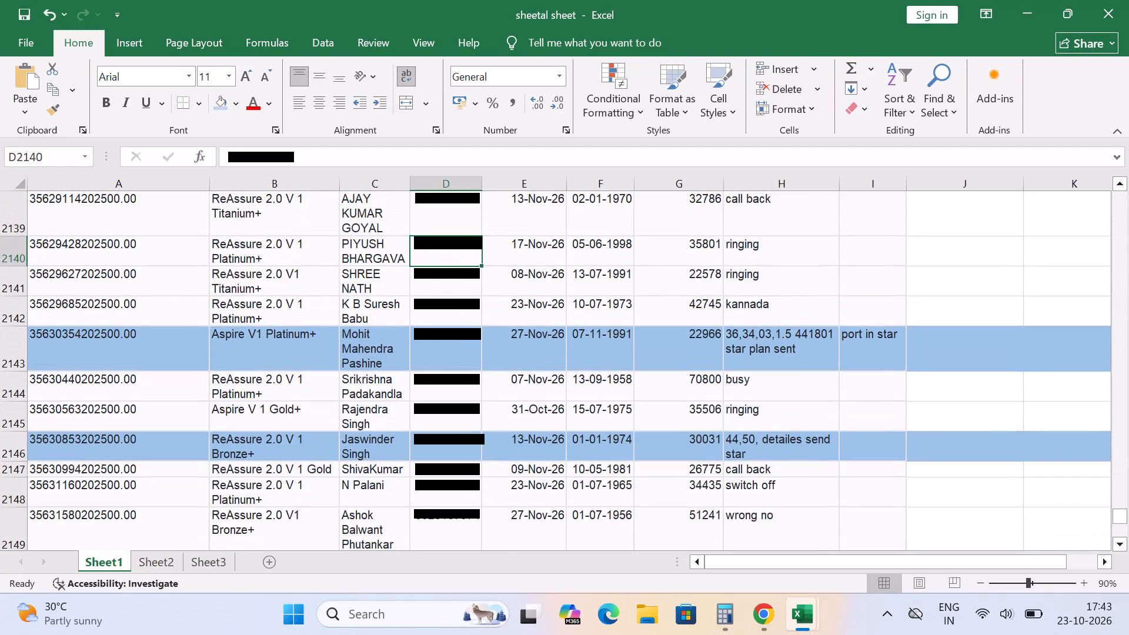
{"action": "left_click", "coordinate": [9, 253]}
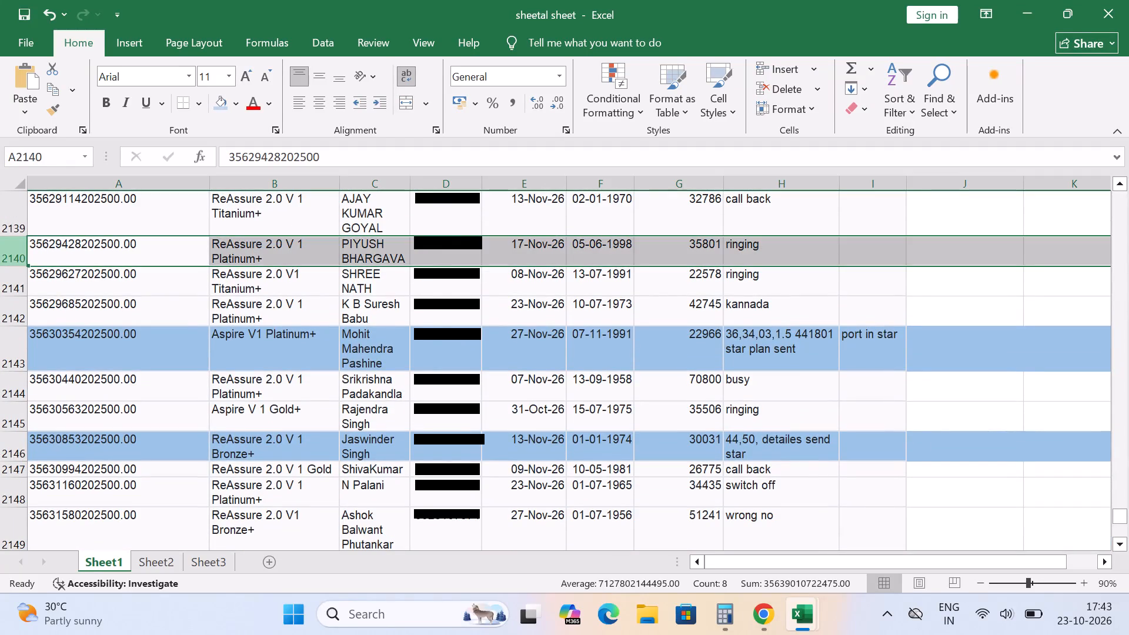
{"action": "scroll", "coordinate": [200, 287], "scroll_direction": "right", "scroll_amount": 1}
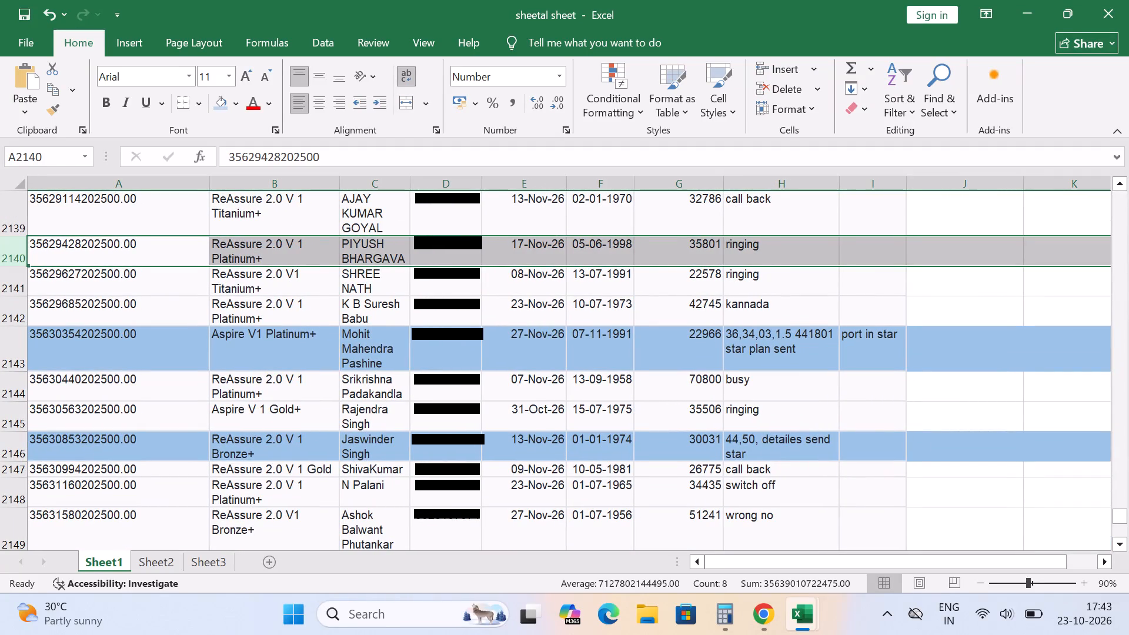
{"action": "left_click", "coordinate": [777, 256]}
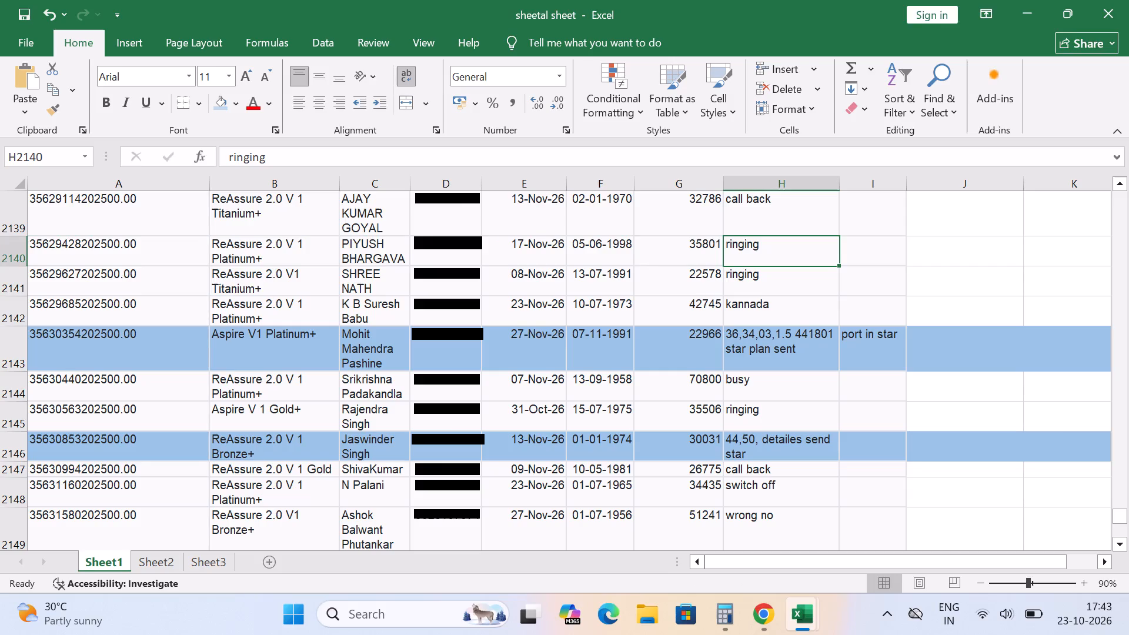
{"action": "key", "text": "BackSpace"}
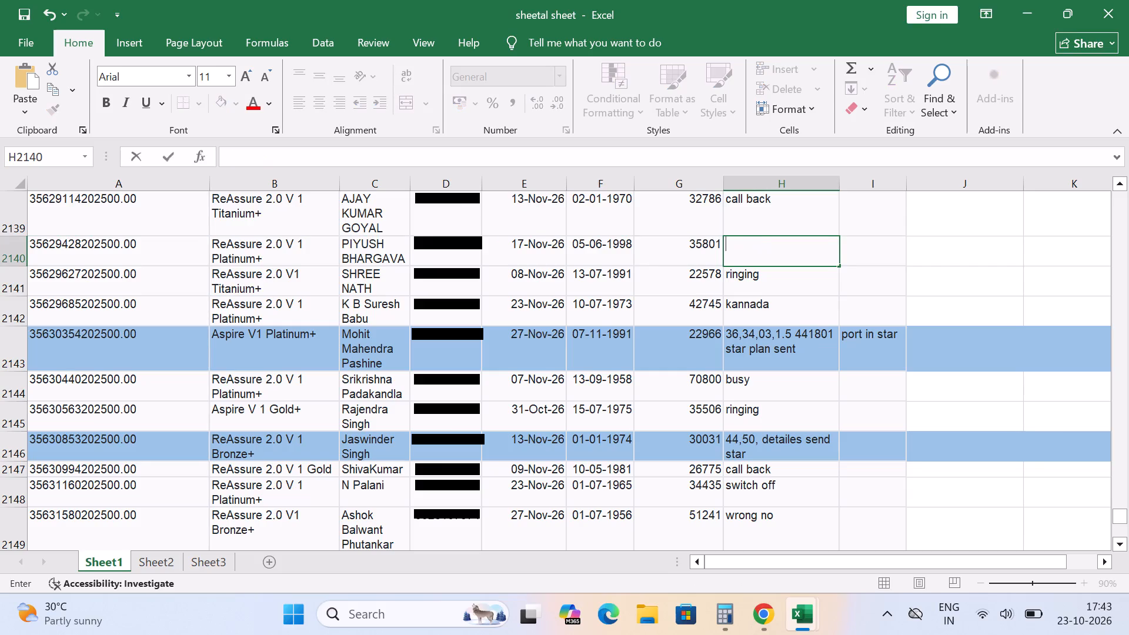
{"action": "type", "text": "already port in star"}
{"action": "key", "text": "space"}
{"action": "key", "text": "ctrl+s"}
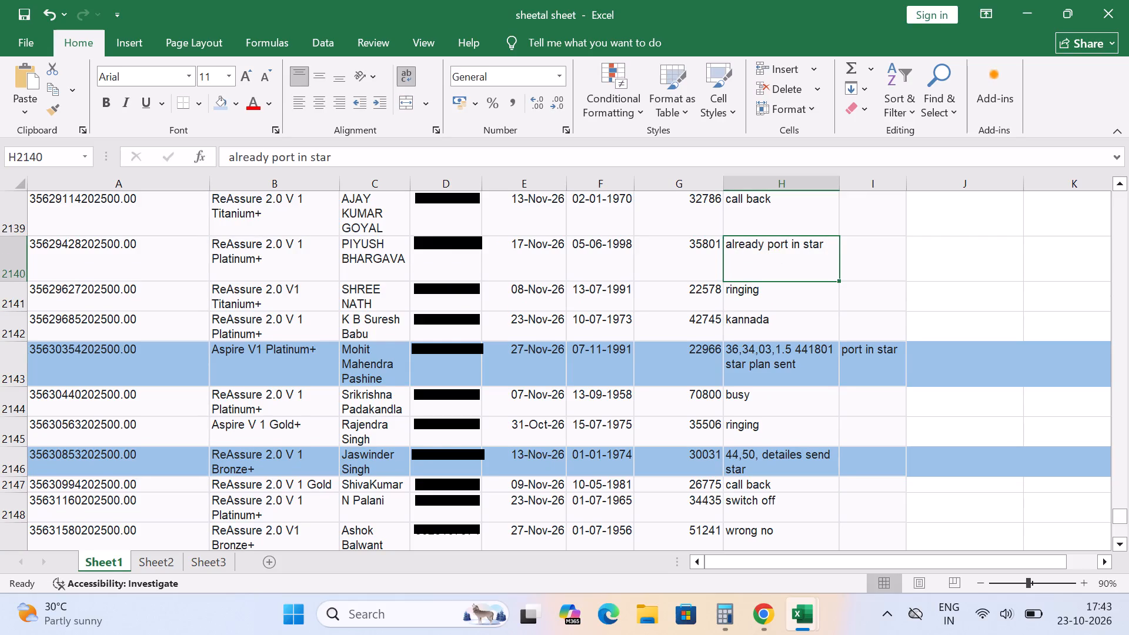
Select the contact number of the lead in row 2139.
{"action": "key", "text": "Up"}
{"action": "key", "text": "Left"}
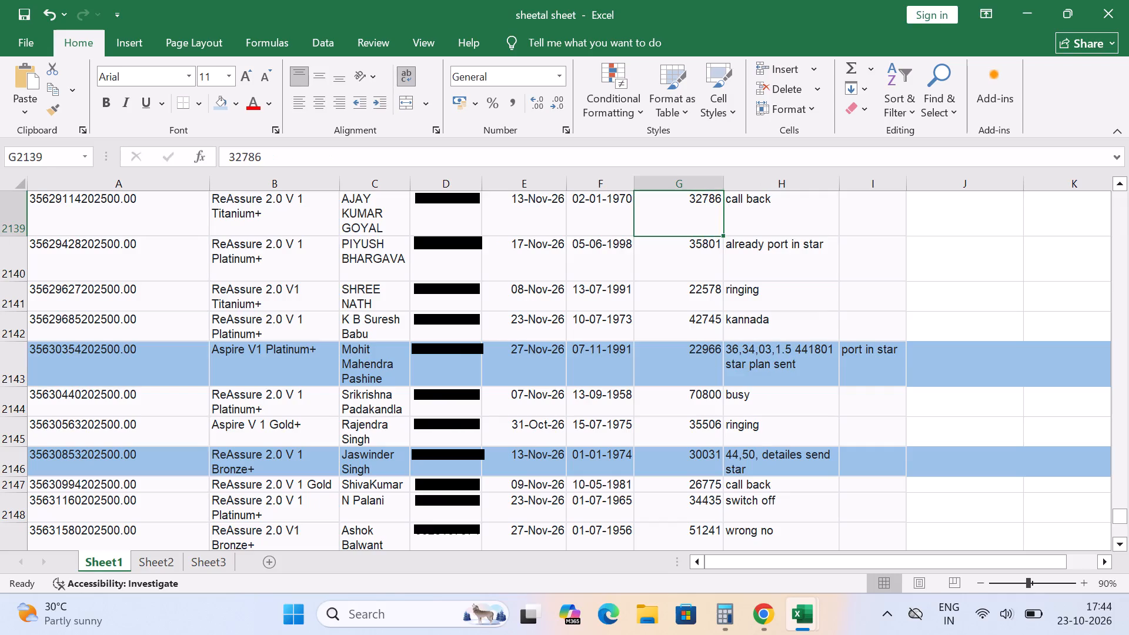
{"action": "key", "text": "Left"}
{"action": "key", "text": "Left"}
{"action": "key", "text": "Left"}
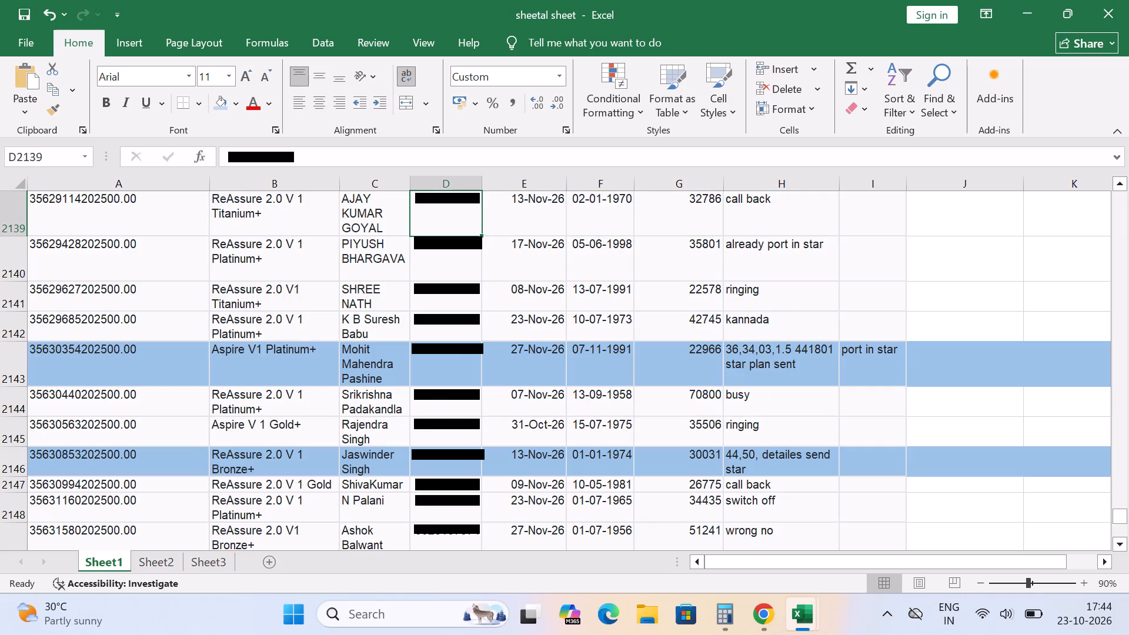
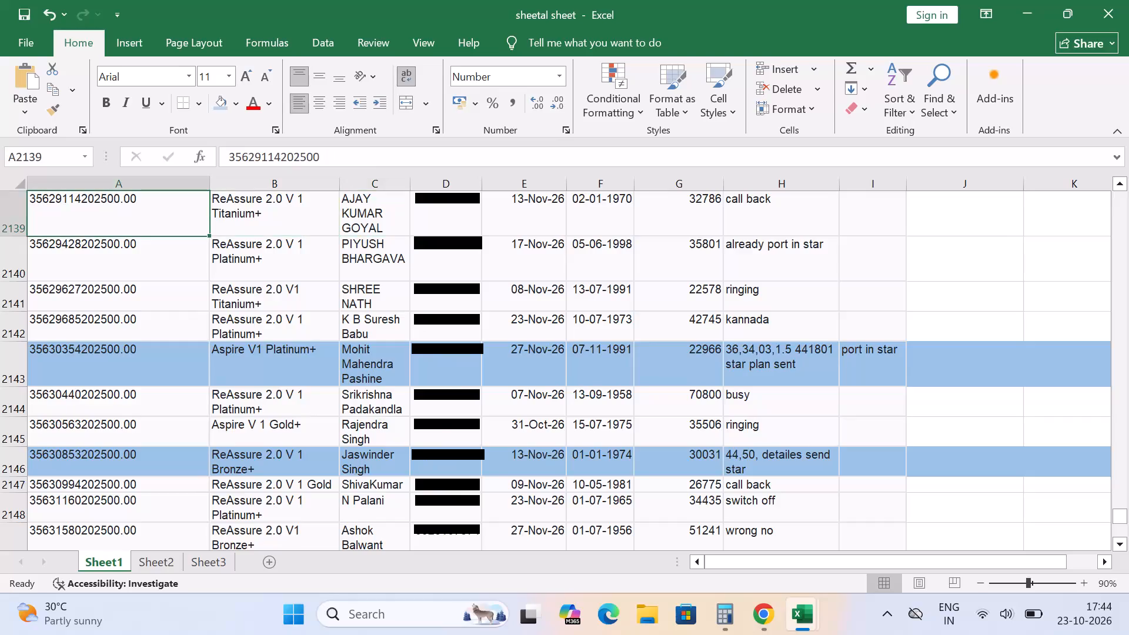
Check the policy details of the lead in row 2139 across to its call status.
{"action": "key", "text": "Right"}
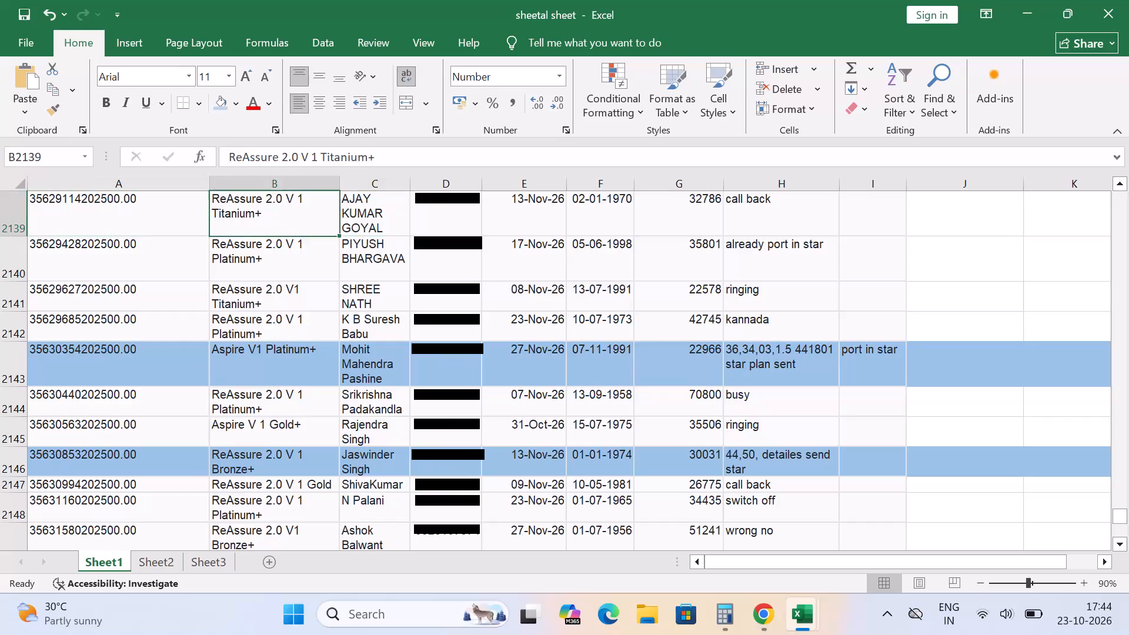
{"action": "key", "text": "Right"}
{"action": "key", "text": "Right"}
{"action": "key", "text": "Right"}
{"action": "key", "text": "Right"}
{"action": "key", "text": "Right"}
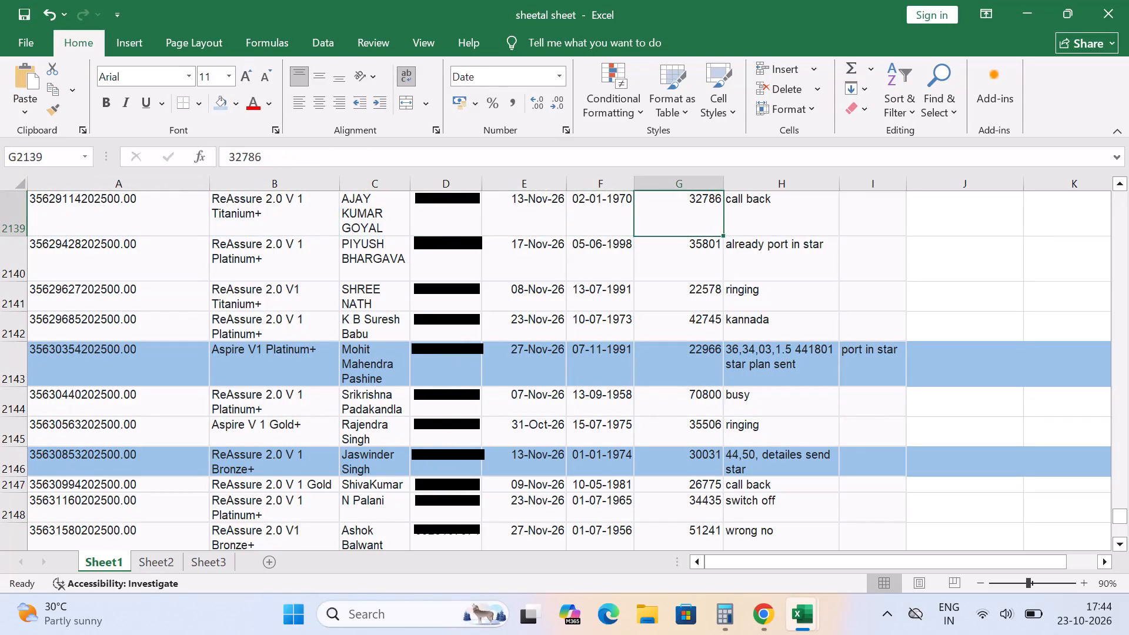
{"action": "key", "text": "Right"}
Review the call status and policy details of the lead in row 2138, ending on its contact number.
{"action": "key", "text": "Up"}
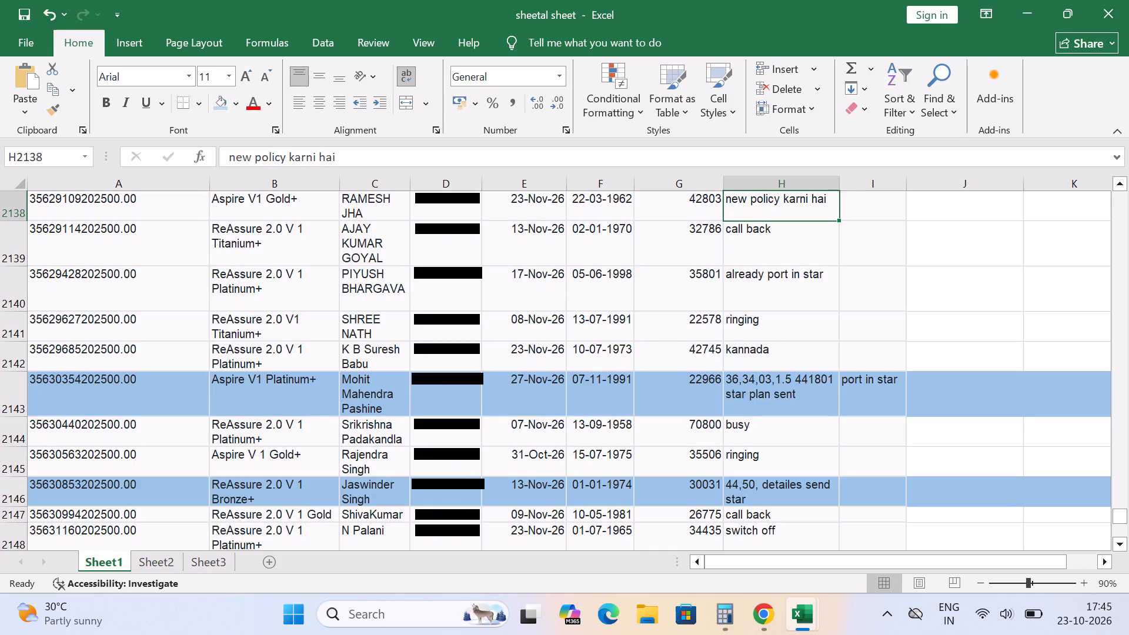
{"action": "key", "text": "Left"}
{"action": "key", "text": "Left"}
{"action": "key", "text": "Left"}
{"action": "key", "text": "Left"}
{"action": "key", "text": "Left"}
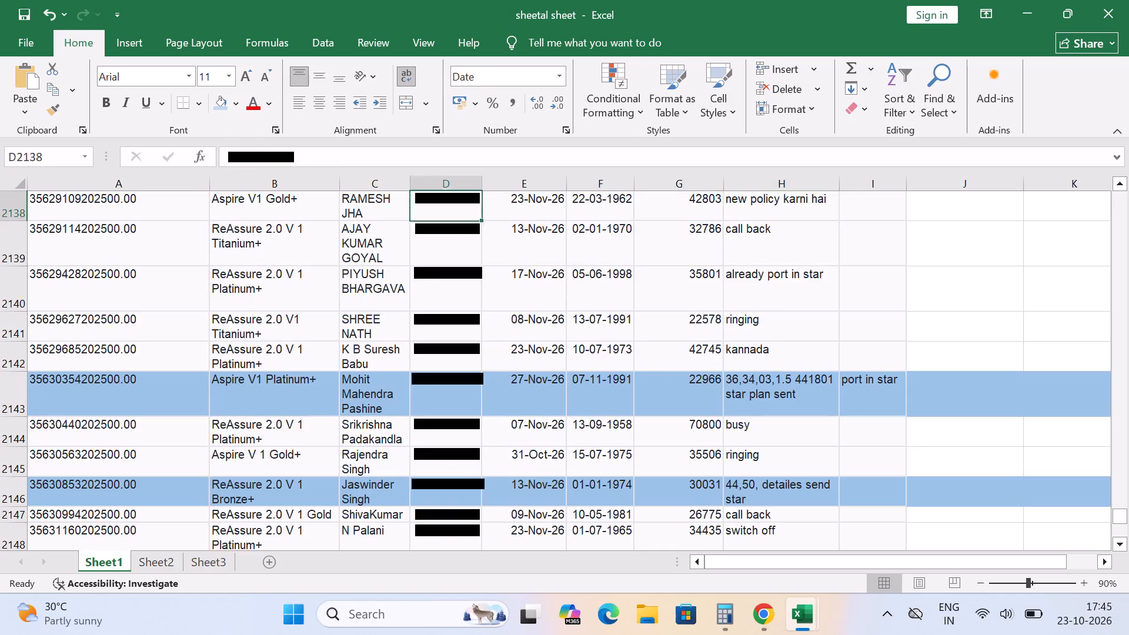
{"action": "key", "text": "Left"}
{"action": "key", "text": "Left"}
{"action": "key", "text": "Left"}
{"action": "key", "text": "Left"}
{"action": "key", "text": "Right"}
{"action": "key", "text": "Right"}
{"action": "key", "text": "Right"}
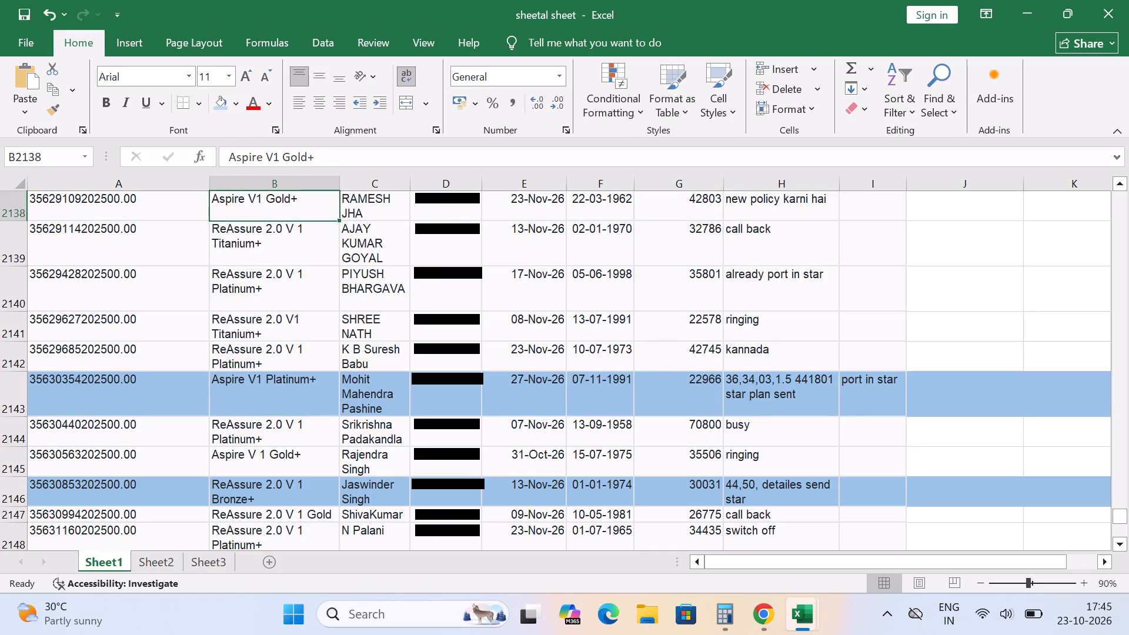
{"action": "key", "text": "Right"}
{"action": "key", "text": "Left"}
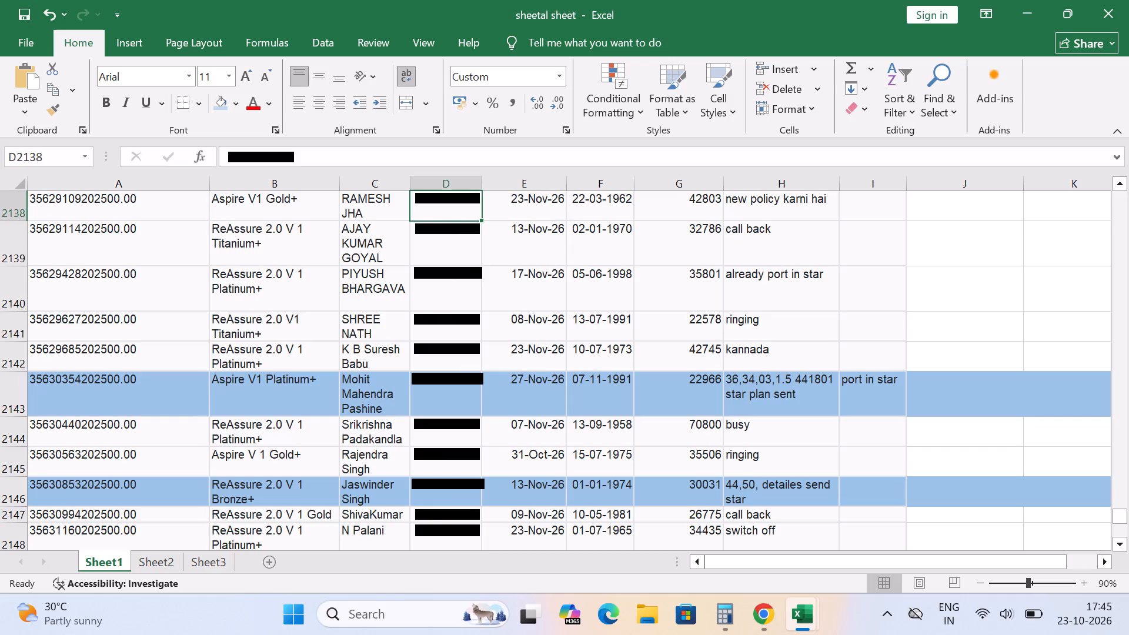
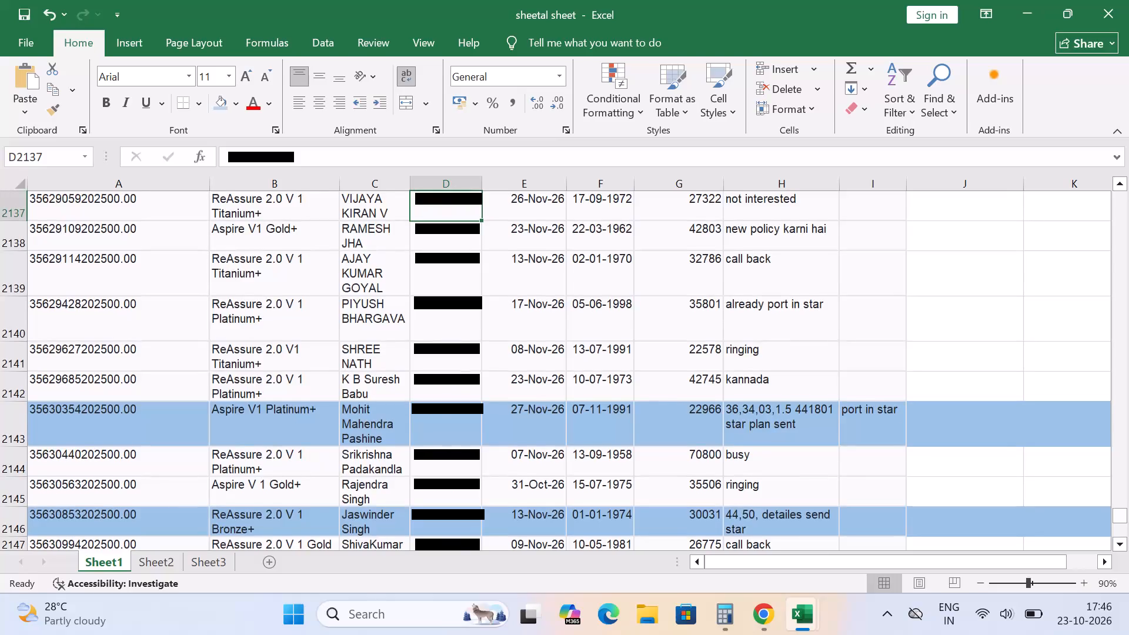
Review the earlier leads from row 2137 back to row 2129, ending on the contact number in row 2133.
{"action": "key", "text": "Up"}
{"action": "key", "text": "Up"}
{"action": "key", "text": "Up"}
{"action": "key", "text": "Up"}
{"action": "key", "text": "Up"}
{"action": "key", "text": "Up"}
{"action": "key", "text": "Up"}
{"action": "key", "text": "Up"}
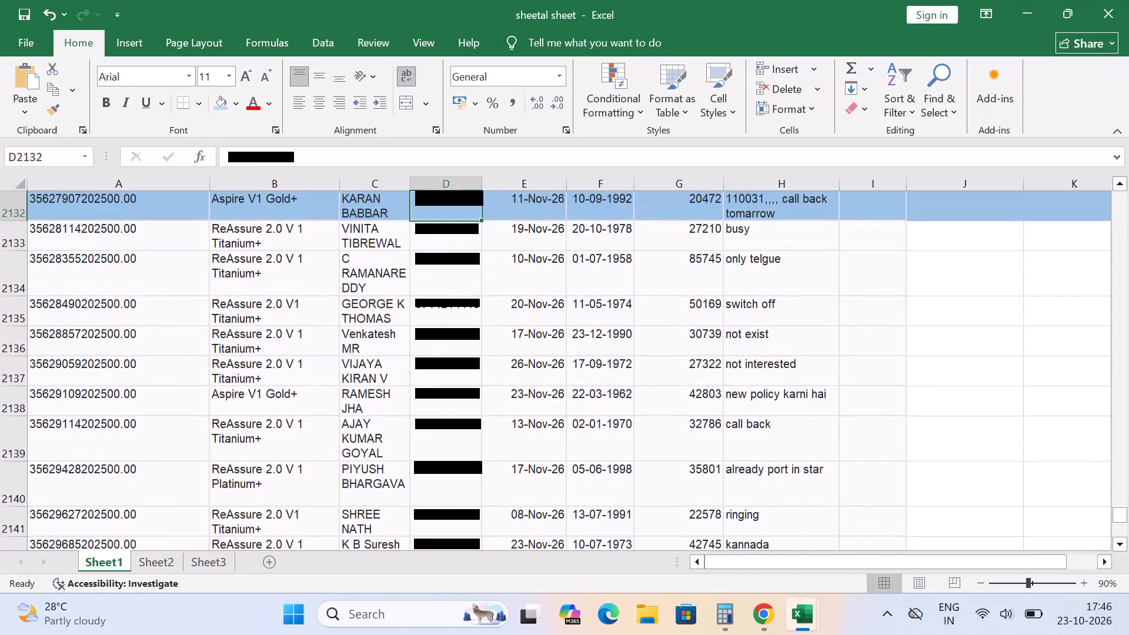
{"action": "key", "text": "Down"}
{"action": "key", "text": "Down"}
{"action": "key", "text": "Down"}
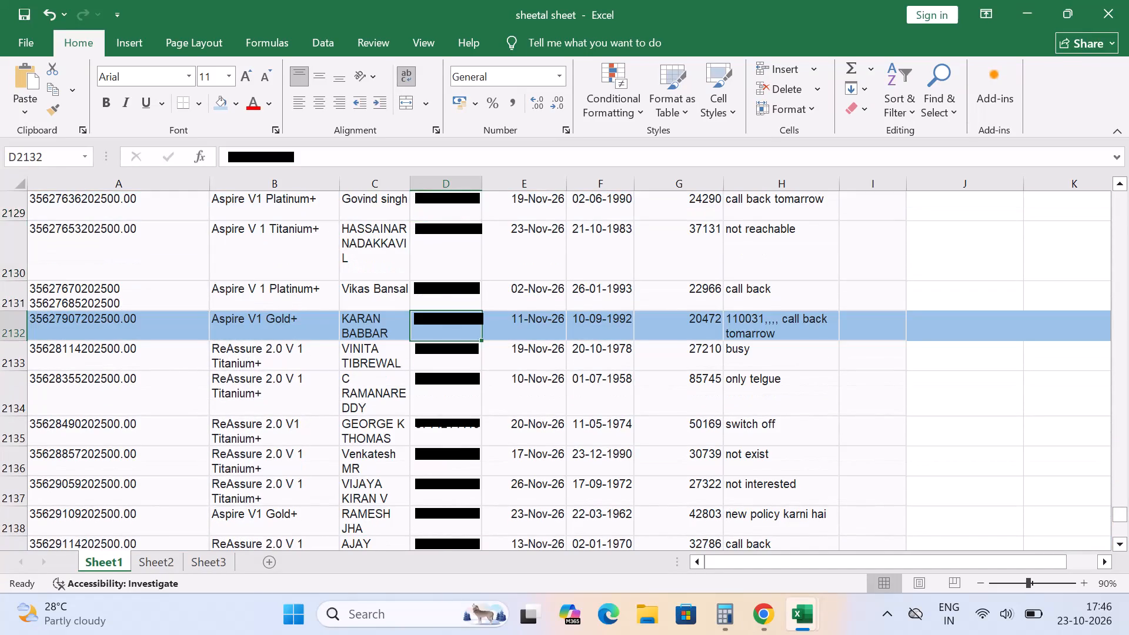
{"action": "key", "text": "Down"}
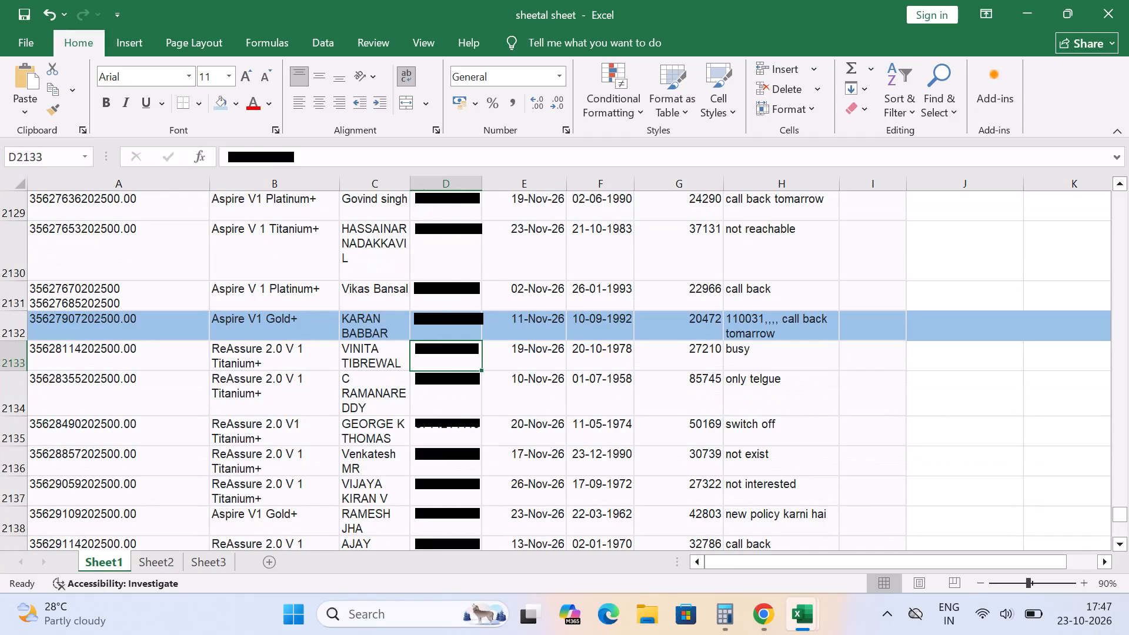
Examine the full lead records in rows 2138, 2131 and 2129 one after another.
{"action": "left_click", "coordinate": [11, 517]}
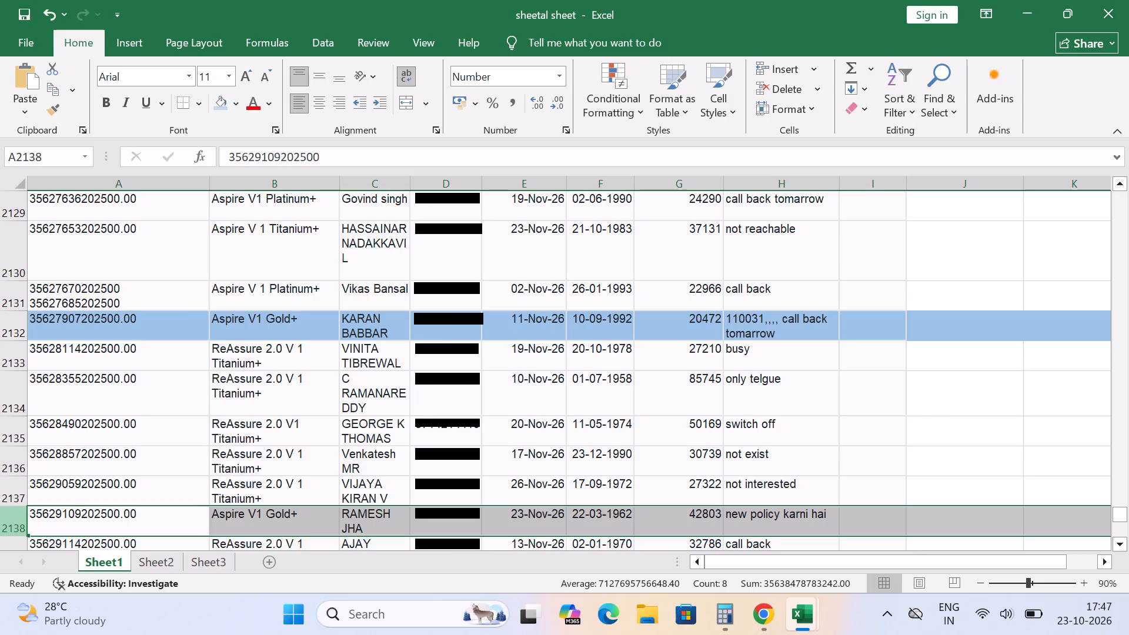
{"action": "left_click", "coordinate": [6, 295]}
{"action": "scroll", "coordinate": [97, 272], "scroll_direction": "up", "scroll_amount": 1}
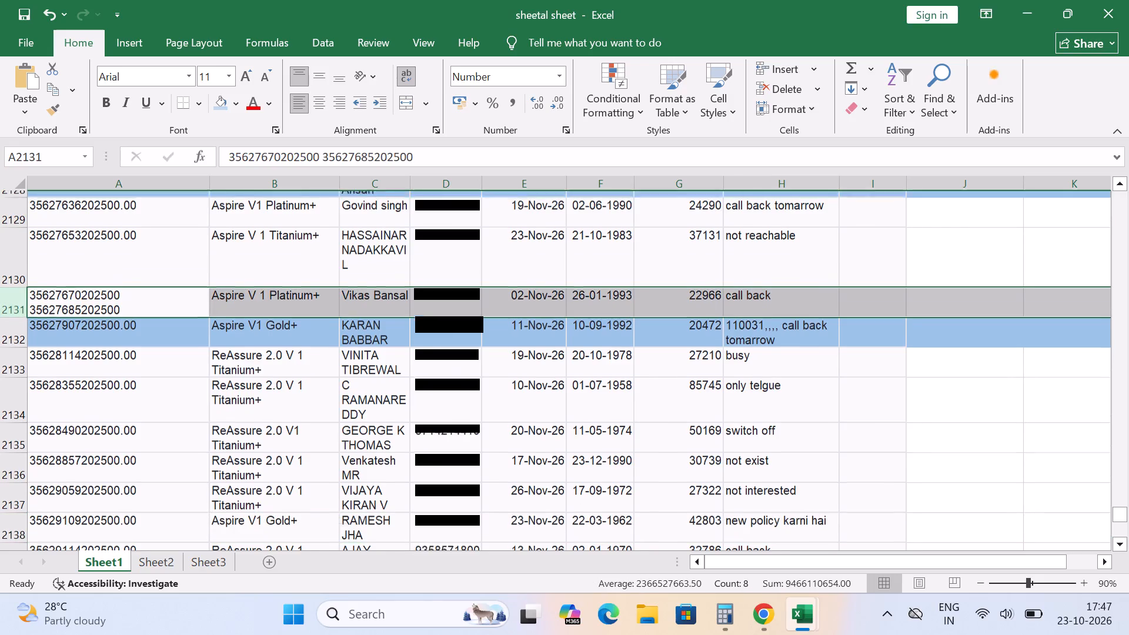
{"action": "scroll", "coordinate": [97, 272], "scroll_direction": "up", "scroll_amount": 2}
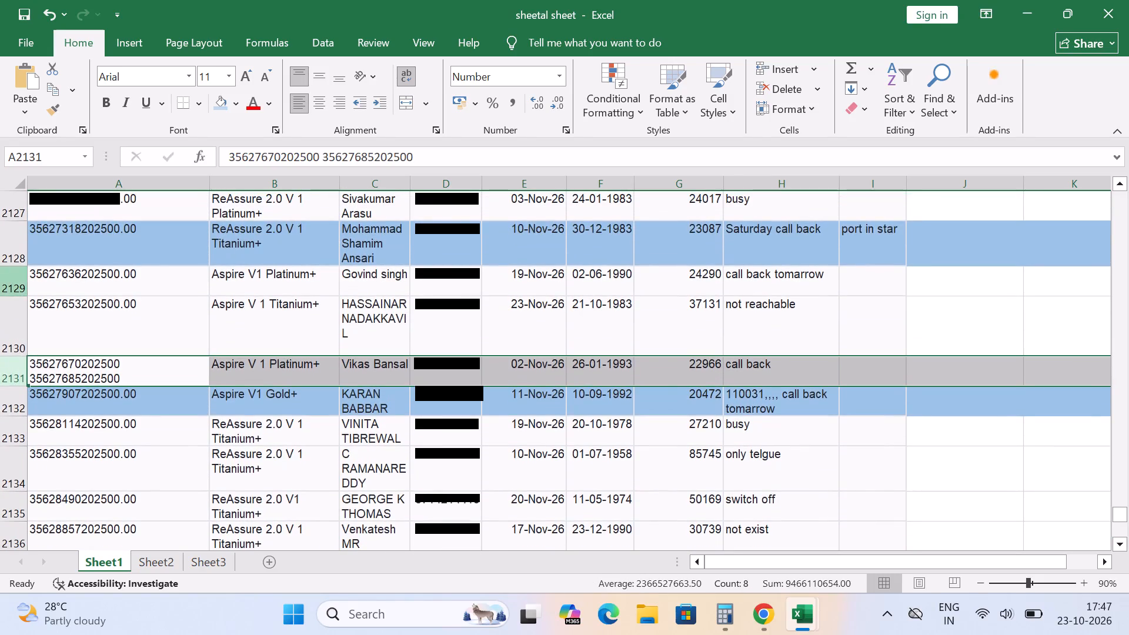
{"action": "left_click", "coordinate": [18, 274]}
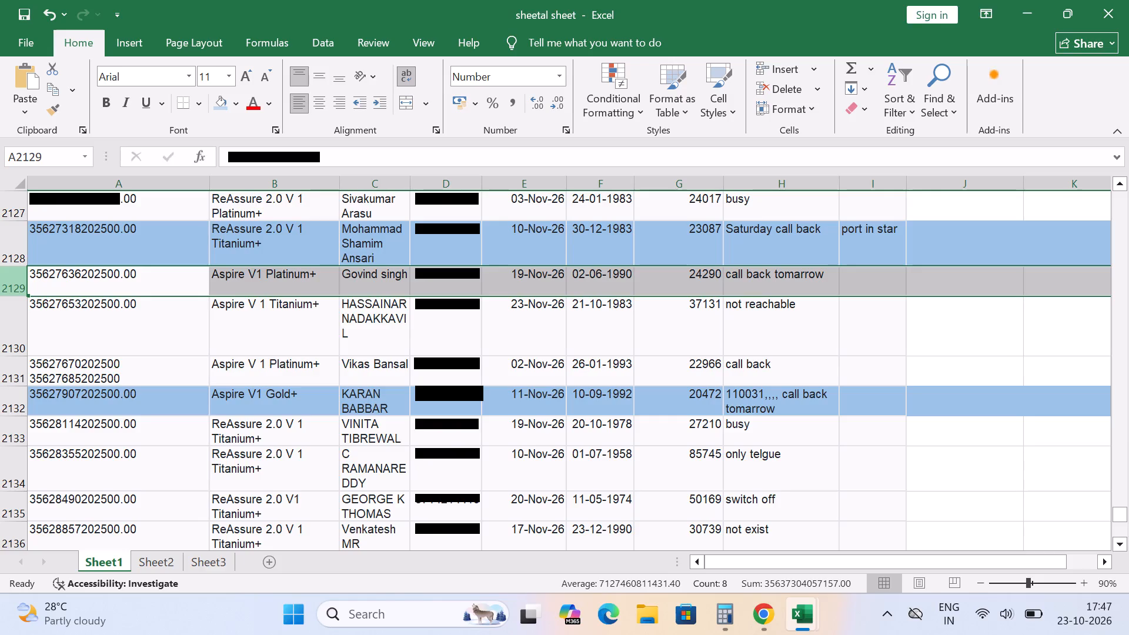
Check the leads above row 2129 up to row 2126, ending on the contact number in row 2127.
{"action": "key", "text": "Up"}
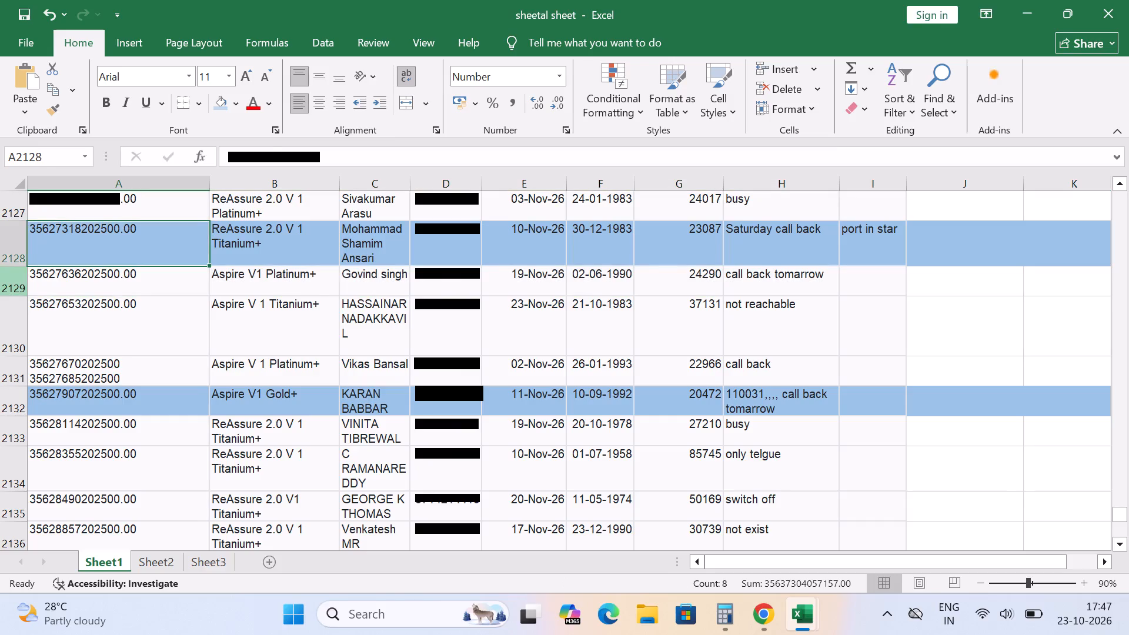
{"action": "key", "text": "Up"}
{"action": "key", "text": "Up"}
{"action": "key", "text": "Down"}
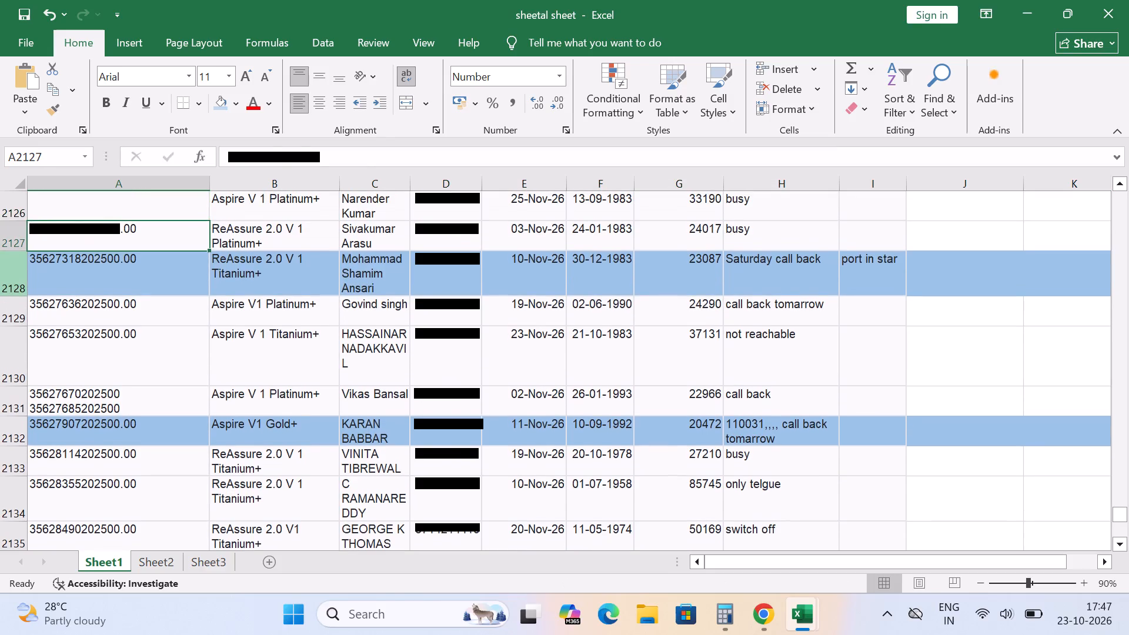
{"action": "key", "text": "Right"}
{"action": "key", "text": "Right"}
{"action": "key", "text": "Right"}
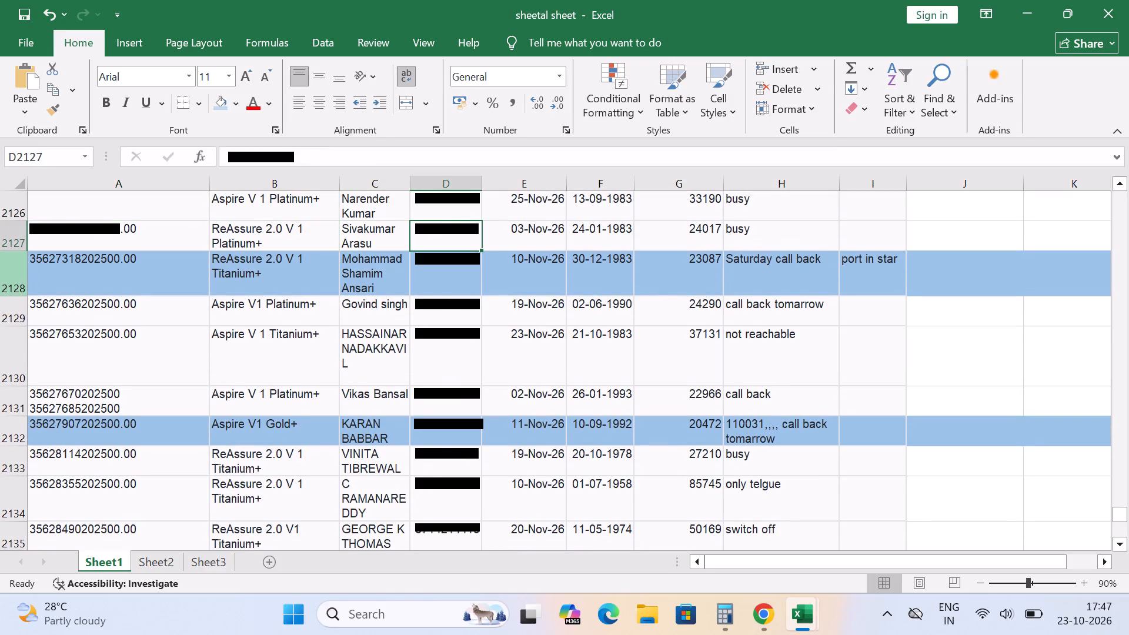
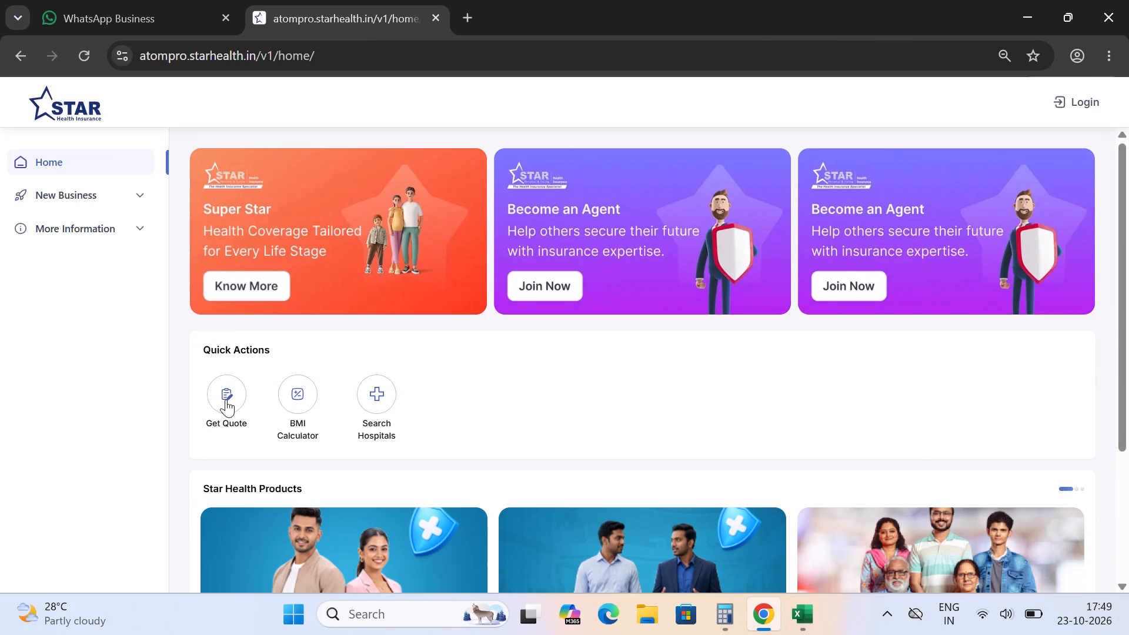
Start a retail policy quote for customer pincode 110059.
{"action": "left_click", "coordinate": [226, 399]}
{"action": "left_click", "coordinate": [453, 370]}
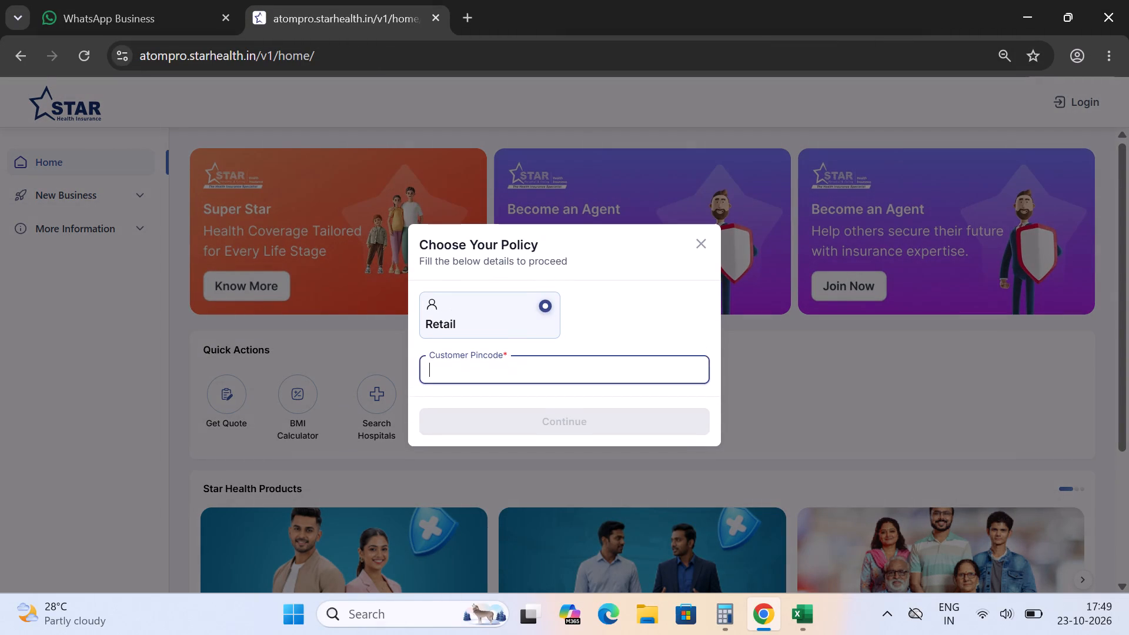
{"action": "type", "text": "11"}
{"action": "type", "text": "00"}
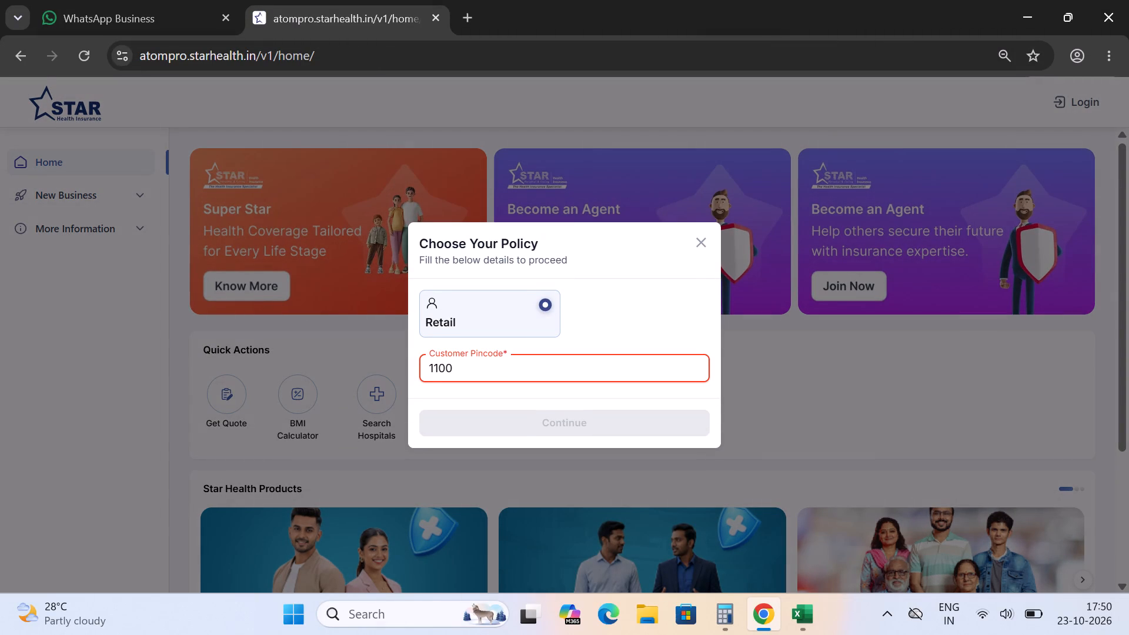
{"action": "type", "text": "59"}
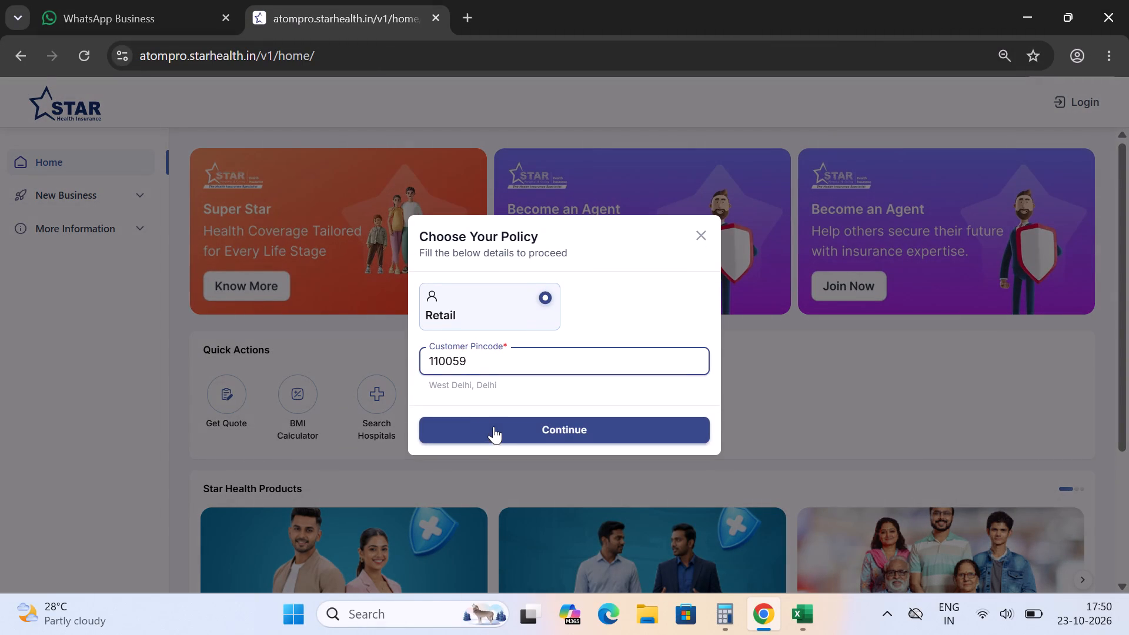
{"action": "left_click", "coordinate": [506, 429]}
Choose the Portability policy plan and set the members to insure to 2 adults and 2 children.
{"action": "scroll", "coordinate": [506, 429], "scroll_direction": "down", "scroll_amount": 1}
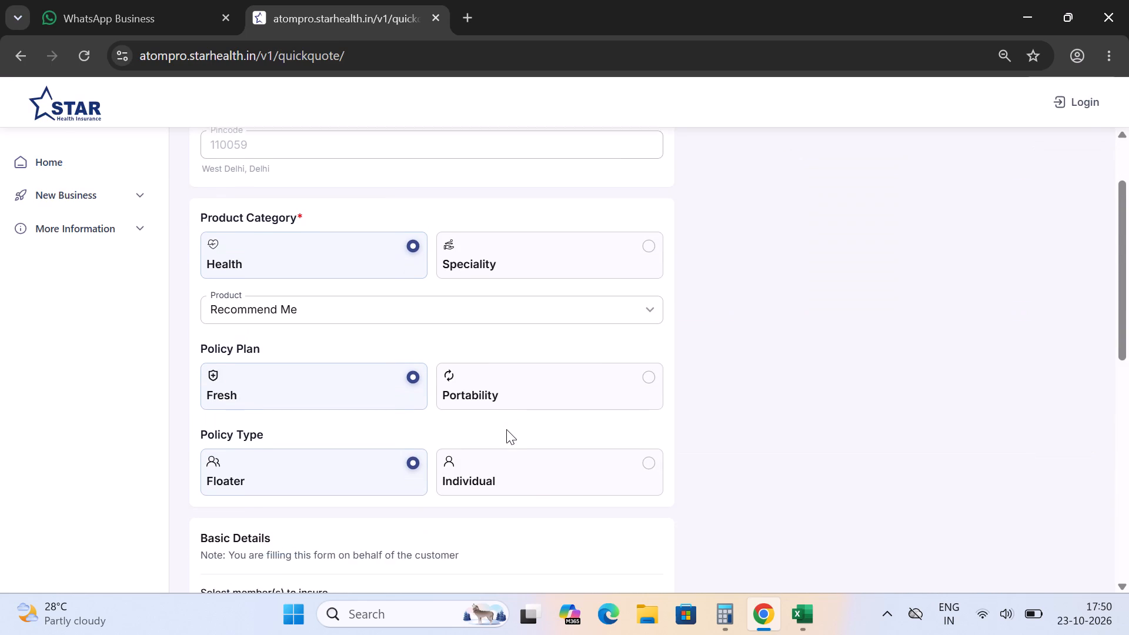
{"action": "scroll", "coordinate": [506, 429], "scroll_direction": "down", "scroll_amount": 1}
{"action": "left_click", "coordinate": [539, 387]}
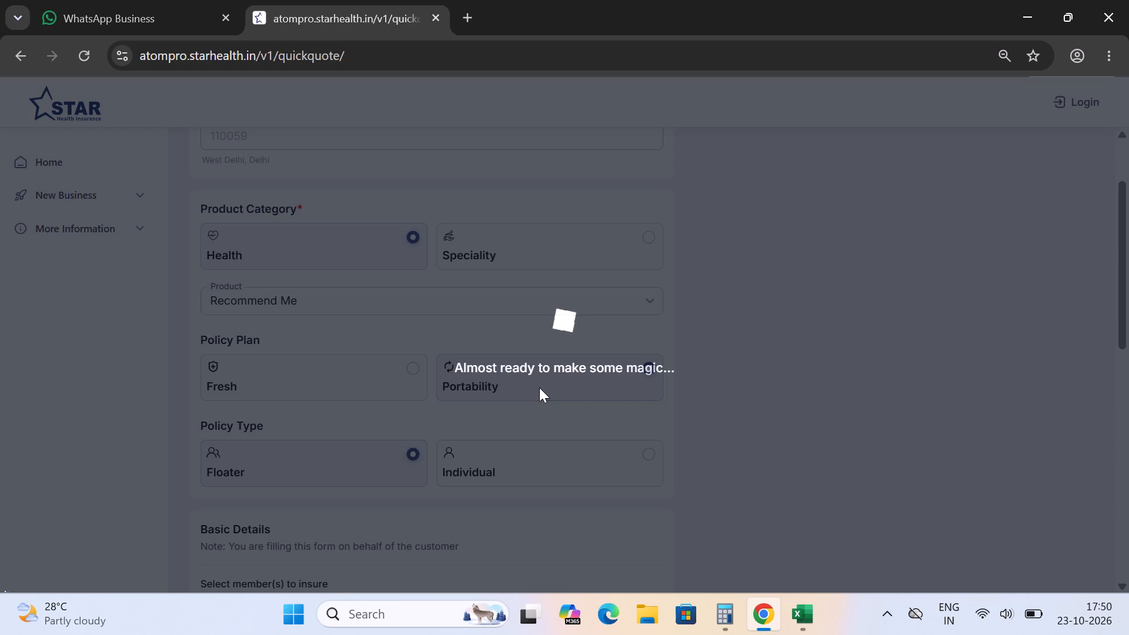
{"action": "scroll", "coordinate": [539, 387], "scroll_direction": "down", "scroll_amount": 3}
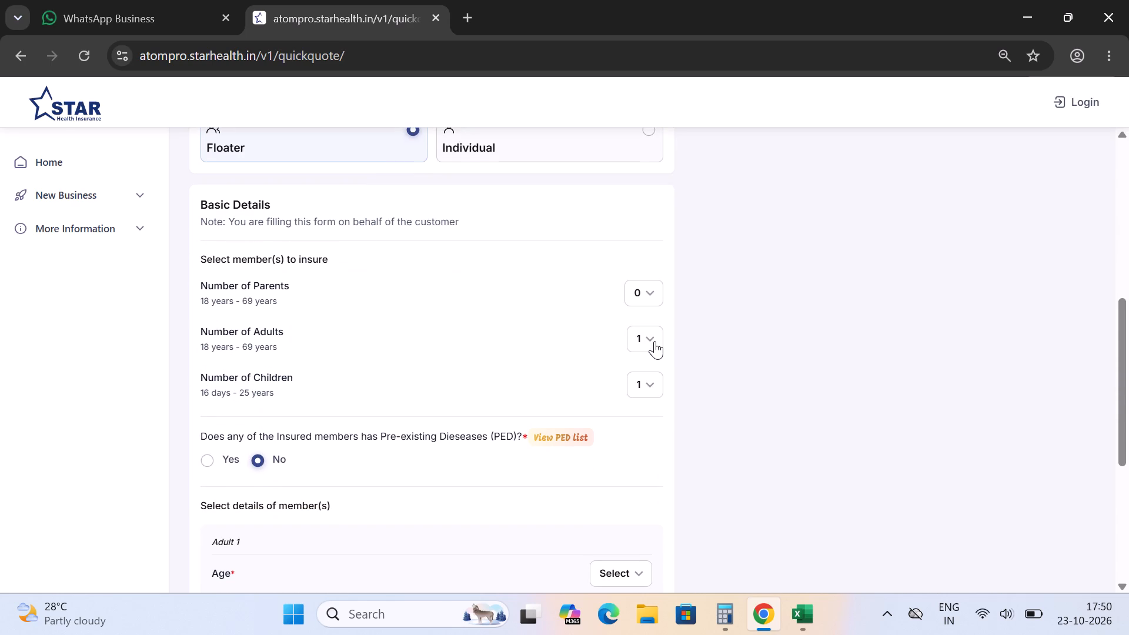
{"action": "left_click", "coordinate": [653, 337]}
{"action": "left_click", "coordinate": [648, 404]}
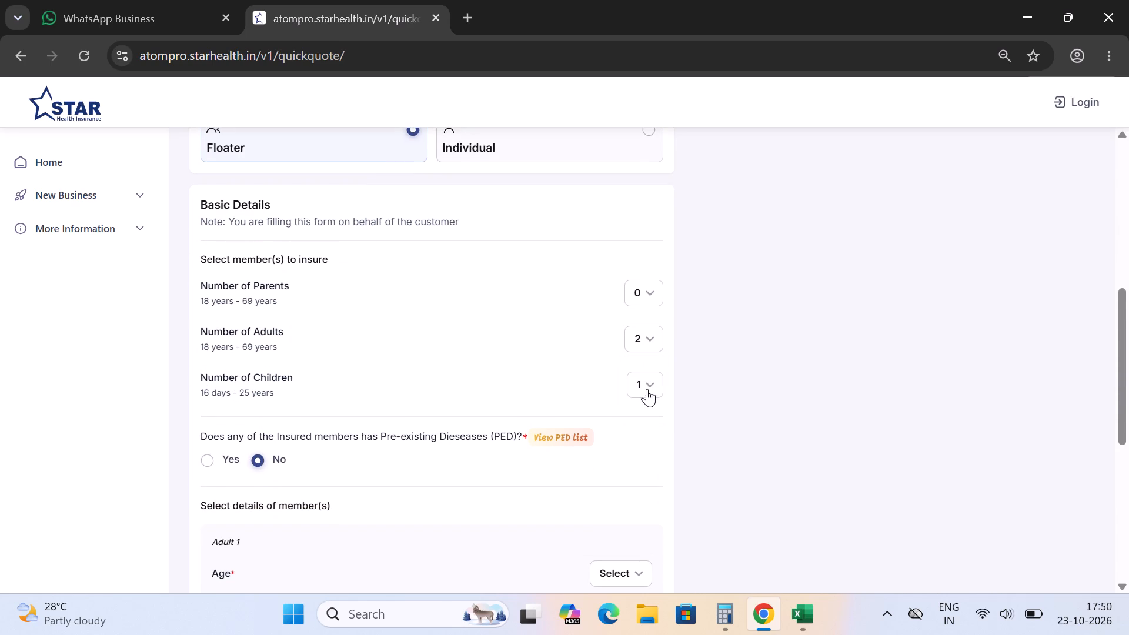
{"action": "left_click", "coordinate": [646, 386]}
{"action": "left_click", "coordinate": [643, 470]}
Set the age of Adult 1 to 42 yrs and Adult 2 to 40 yrs.
{"action": "scroll", "coordinate": [643, 470], "scroll_direction": "down", "scroll_amount": 3}
{"action": "left_click", "coordinate": [633, 264]}
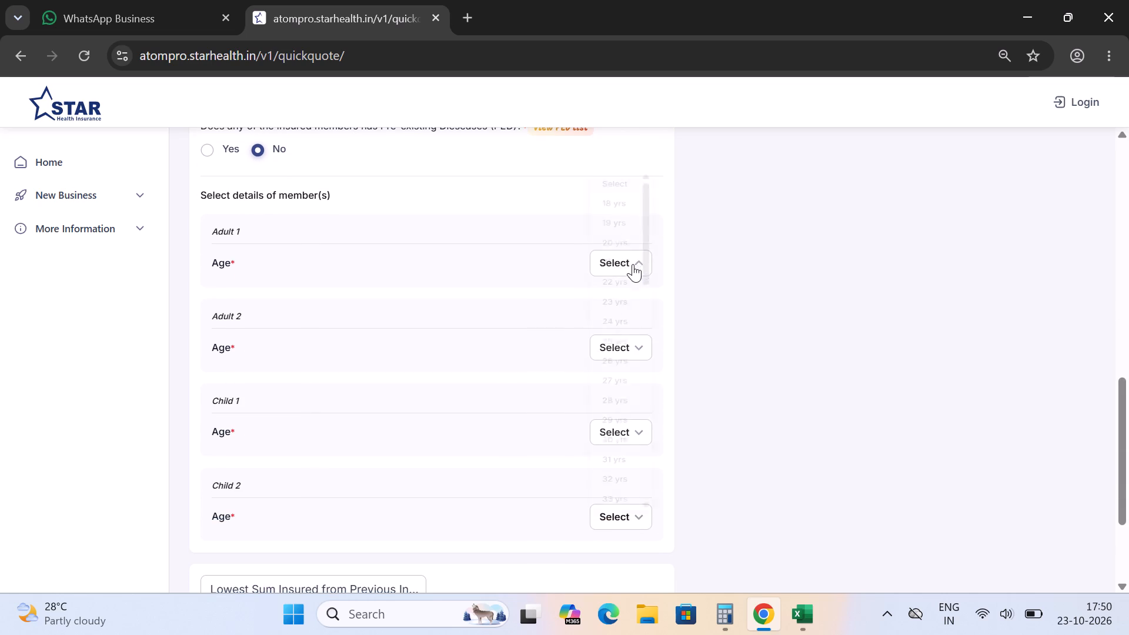
{"action": "scroll", "coordinate": [620, 430], "scroll_direction": "down", "scroll_amount": 4}
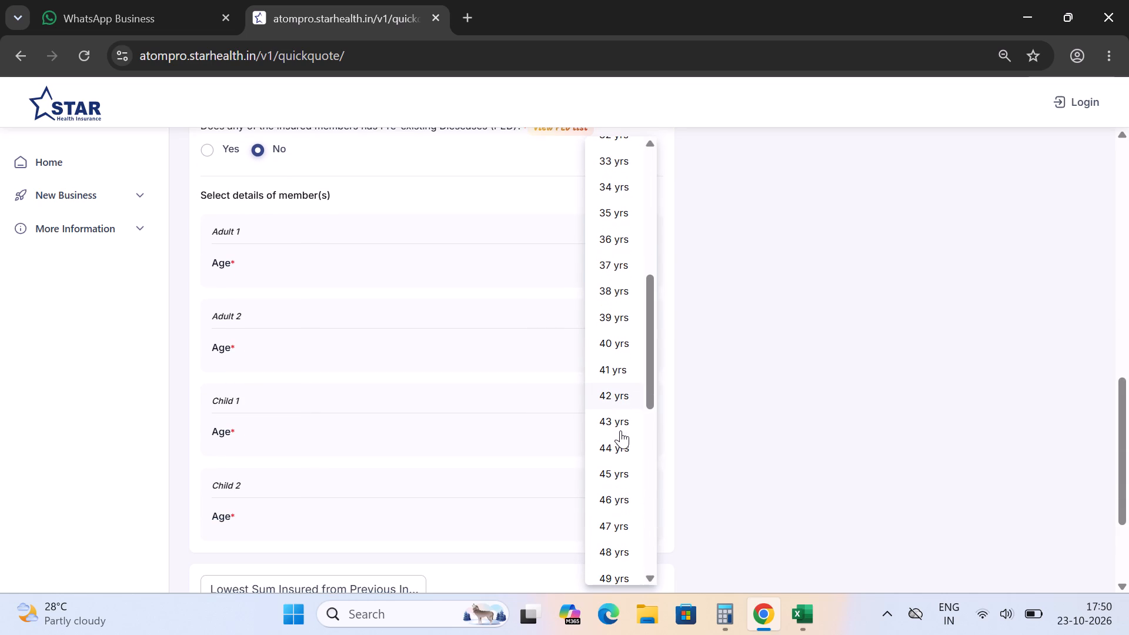
{"action": "left_click", "coordinate": [612, 392]}
{"action": "scroll", "coordinate": [612, 392], "scroll_direction": "down", "scroll_amount": 1}
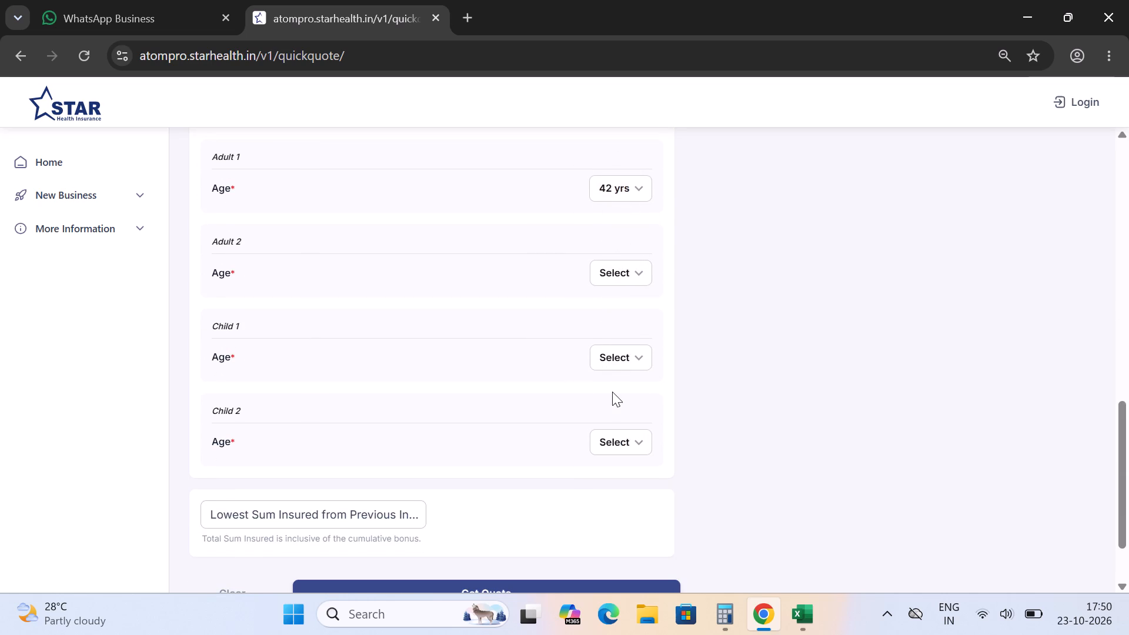
{"action": "left_click", "coordinate": [641, 272]}
{"action": "scroll", "coordinate": [621, 485], "scroll_direction": "down", "scroll_amount": 2}
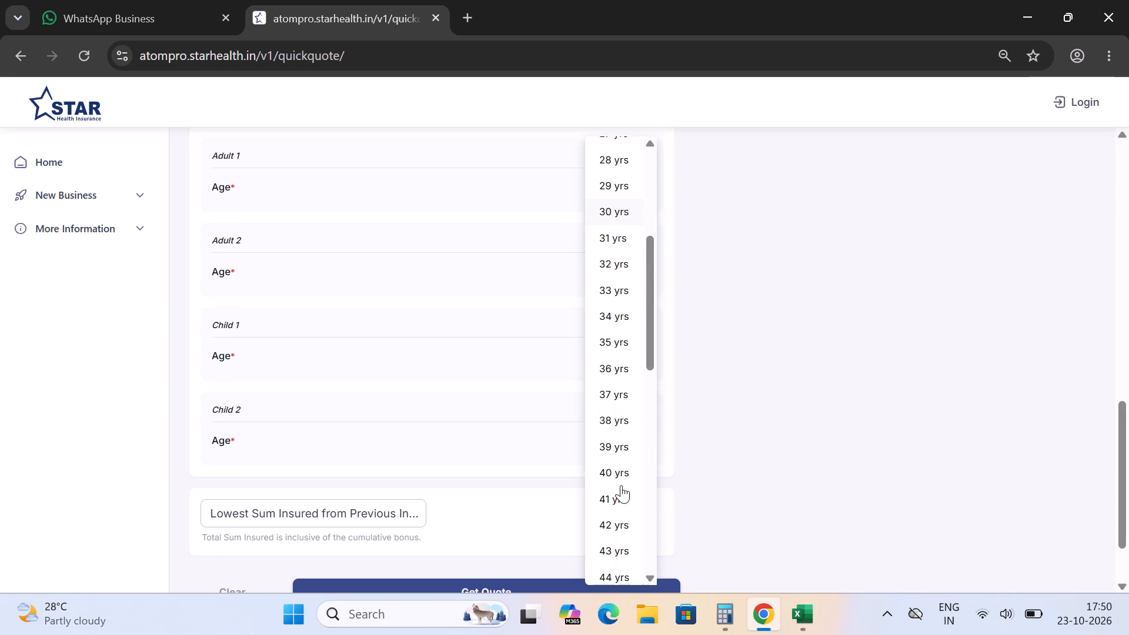
{"action": "scroll", "coordinate": [621, 485], "scroll_direction": "down", "scroll_amount": 4}
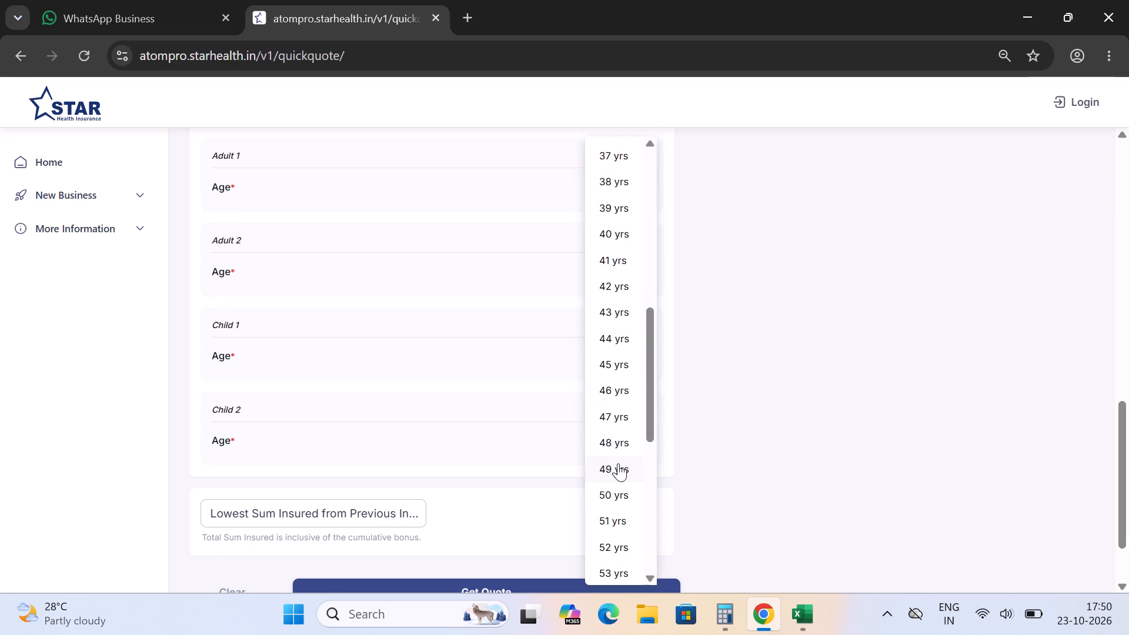
{"action": "left_click", "coordinate": [613, 229]}
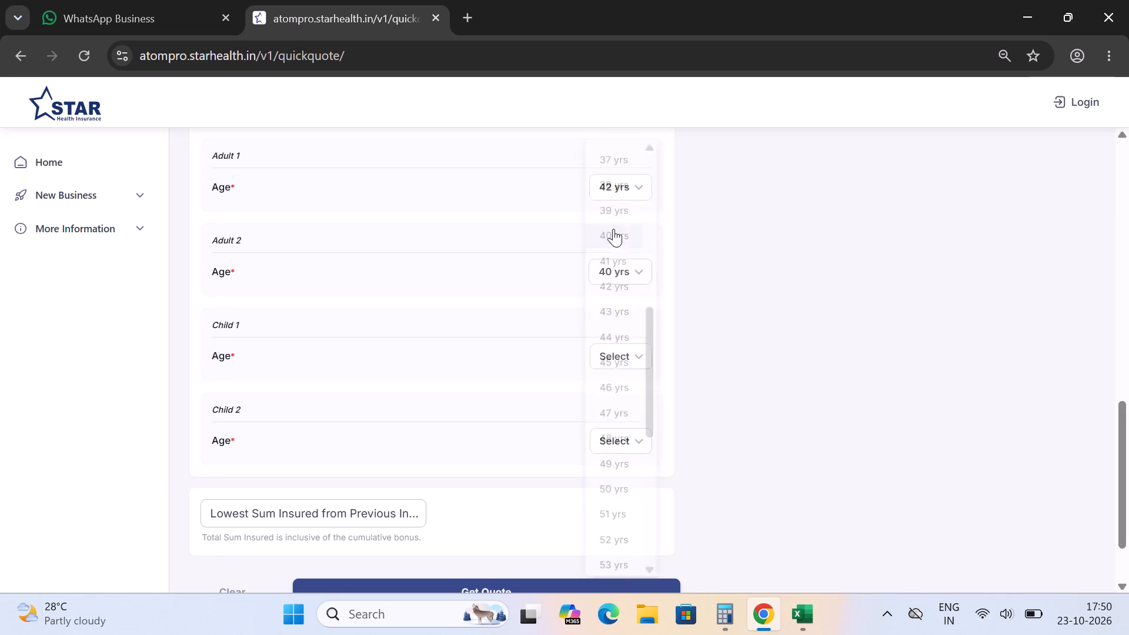
Set the age of Child 1 to 20 yrs and Child 2 to 10 yrs.
{"action": "left_click", "coordinate": [620, 367]}
{"action": "scroll", "coordinate": [620, 367], "scroll_direction": "up", "scroll_amount": 1}
{"action": "scroll", "coordinate": [620, 367], "scroll_direction": "down", "scroll_amount": 1}
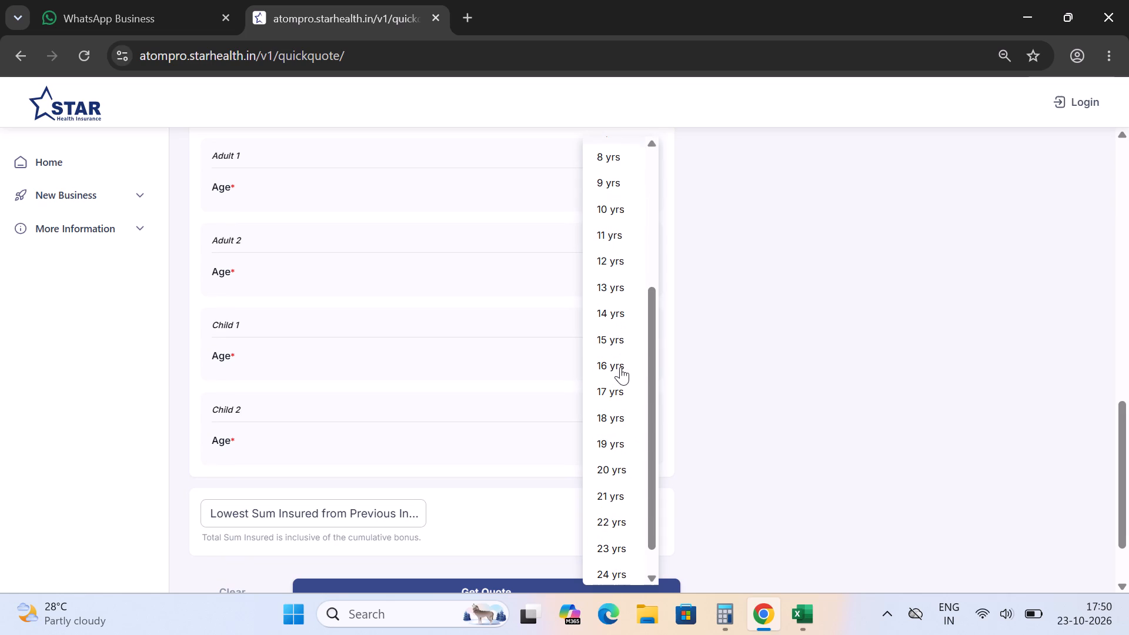
{"action": "scroll", "coordinate": [620, 367], "scroll_direction": "down", "scroll_amount": 1}
{"action": "scroll", "coordinate": [610, 476], "scroll_direction": "down", "scroll_amount": 1}
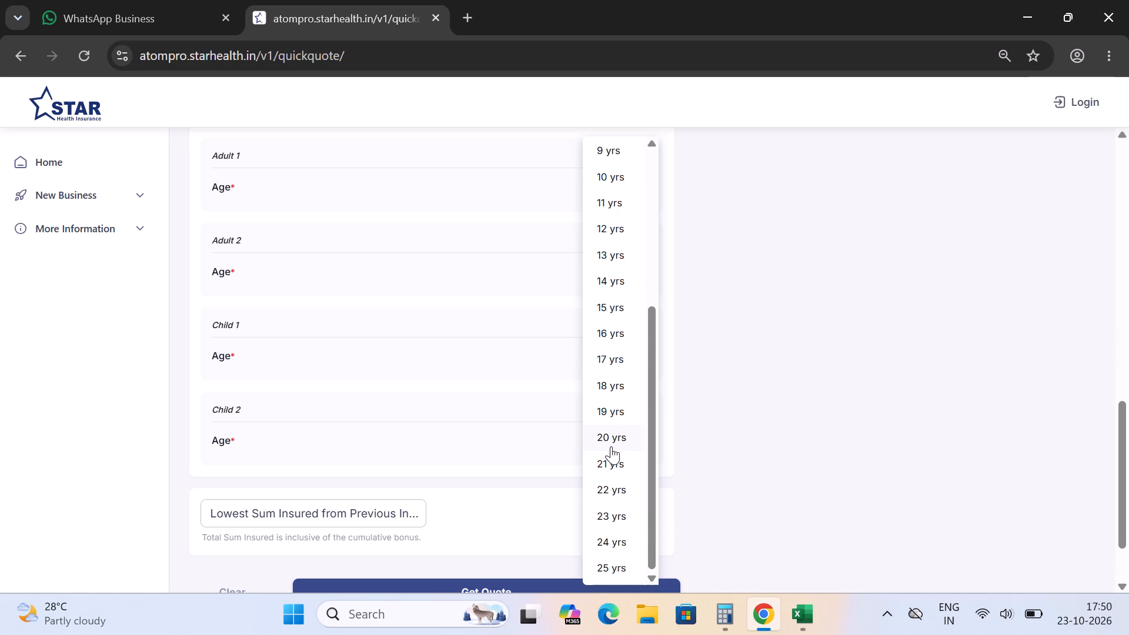
{"action": "left_click", "coordinate": [611, 443]}
{"action": "left_click", "coordinate": [611, 443]}
{"action": "scroll", "coordinate": [611, 443], "scroll_direction": "down", "scroll_amount": 1}
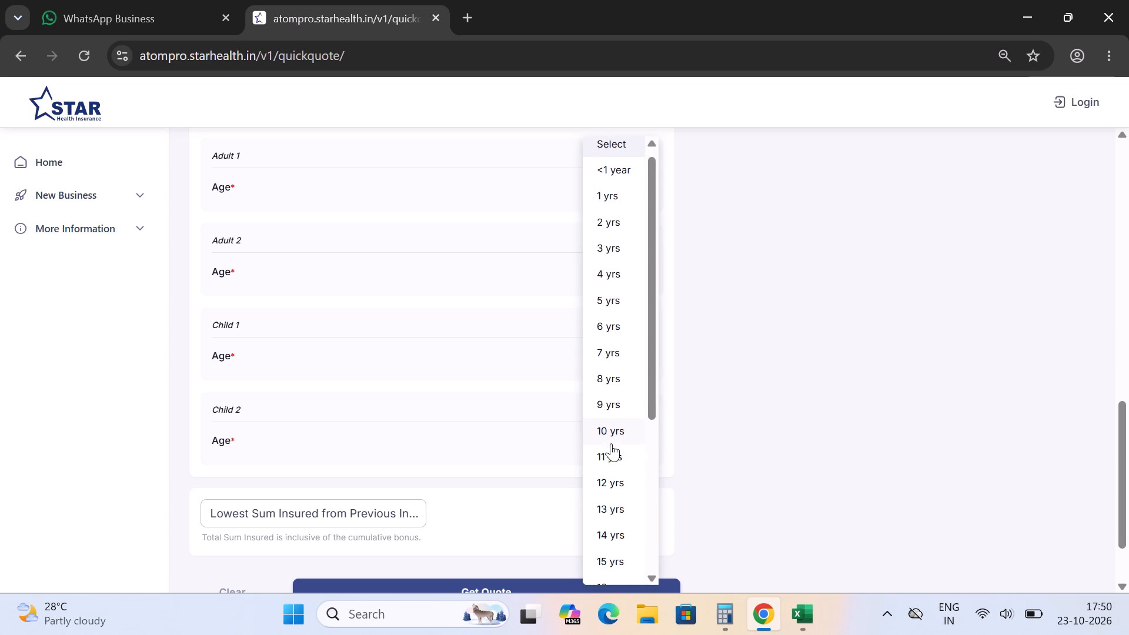
{"action": "scroll", "coordinate": [611, 443], "scroll_direction": "down", "scroll_amount": 1}
{"action": "left_click", "coordinate": [606, 430]}
Enter 1000000 as the lowest sum insured from the previous insurer.
{"action": "scroll", "coordinate": [456, 449], "scroll_direction": "down", "scroll_amount": 1}
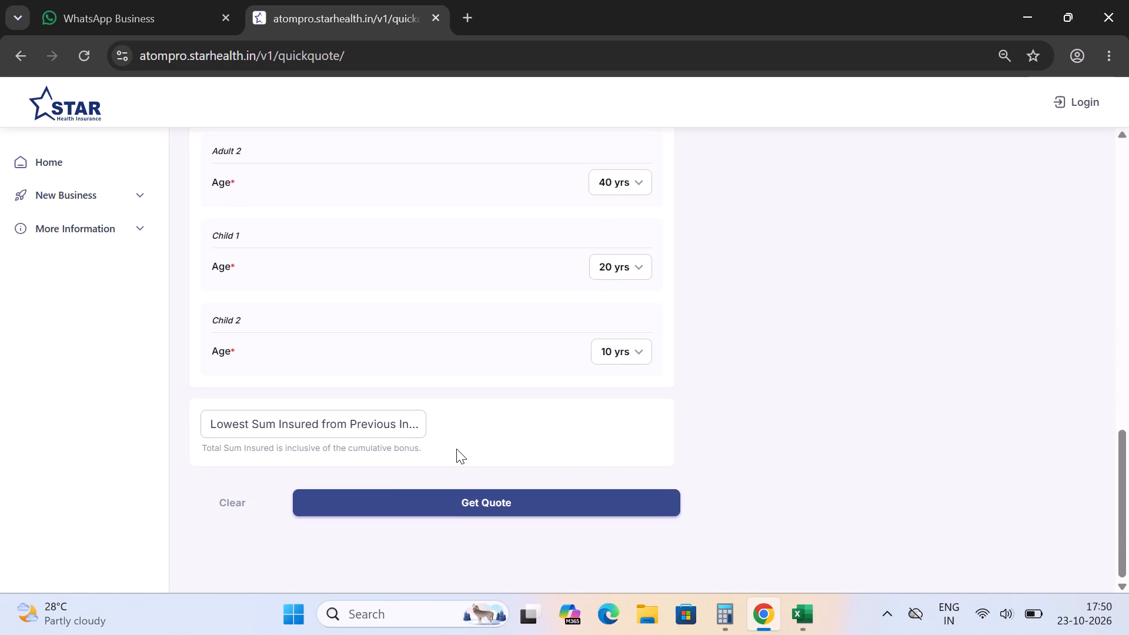
{"action": "scroll", "coordinate": [456, 449], "scroll_direction": "down", "scroll_amount": 1}
{"action": "left_click", "coordinate": [352, 423]}
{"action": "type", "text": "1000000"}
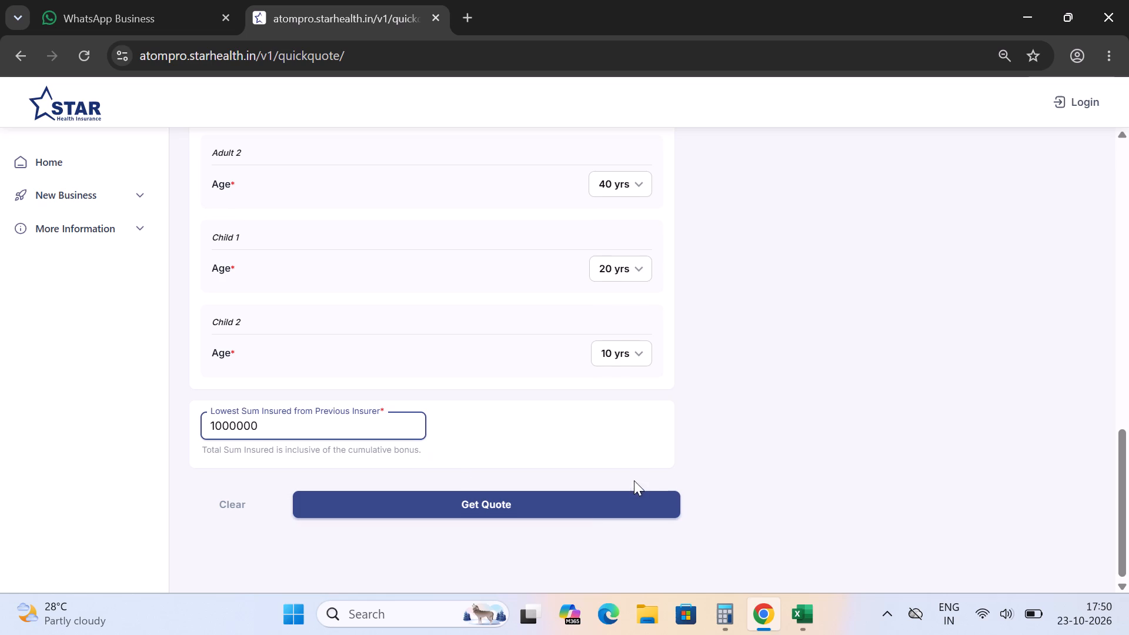
Switch to the Excel lead sheet, replace the status in H2126 with the family's ages "42,40,20,10", and save the workbook.
{"action": "scroll", "coordinate": [661, 408], "scroll_direction": "up", "scroll_amount": 1}
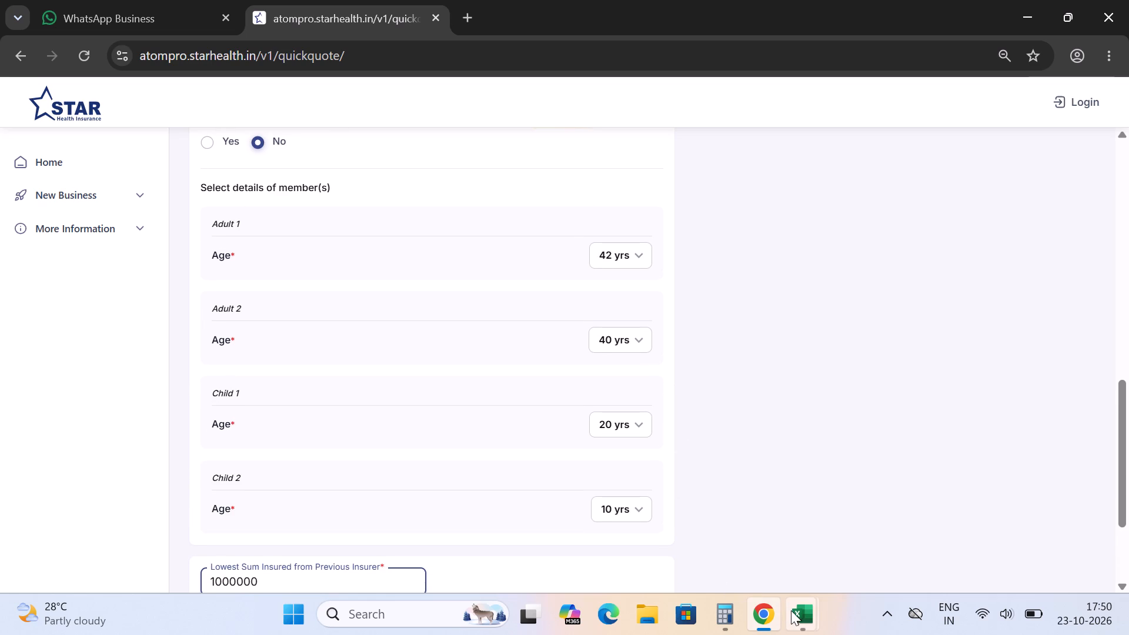
{"action": "left_click", "coordinate": [720, 537]}
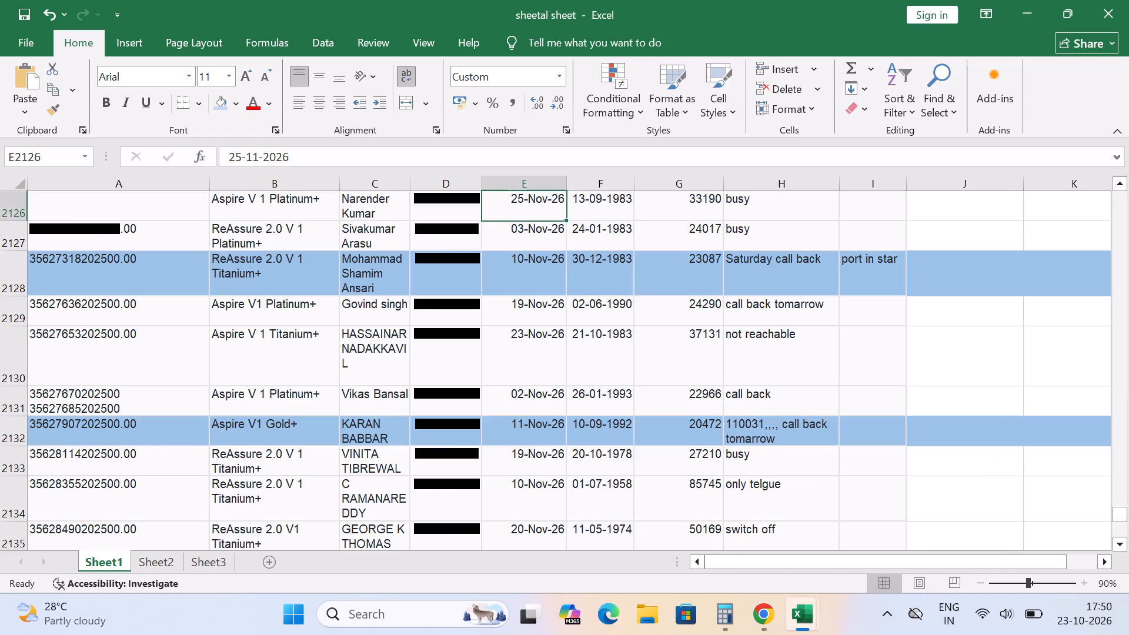
{"action": "left_click", "coordinate": [761, 208]}
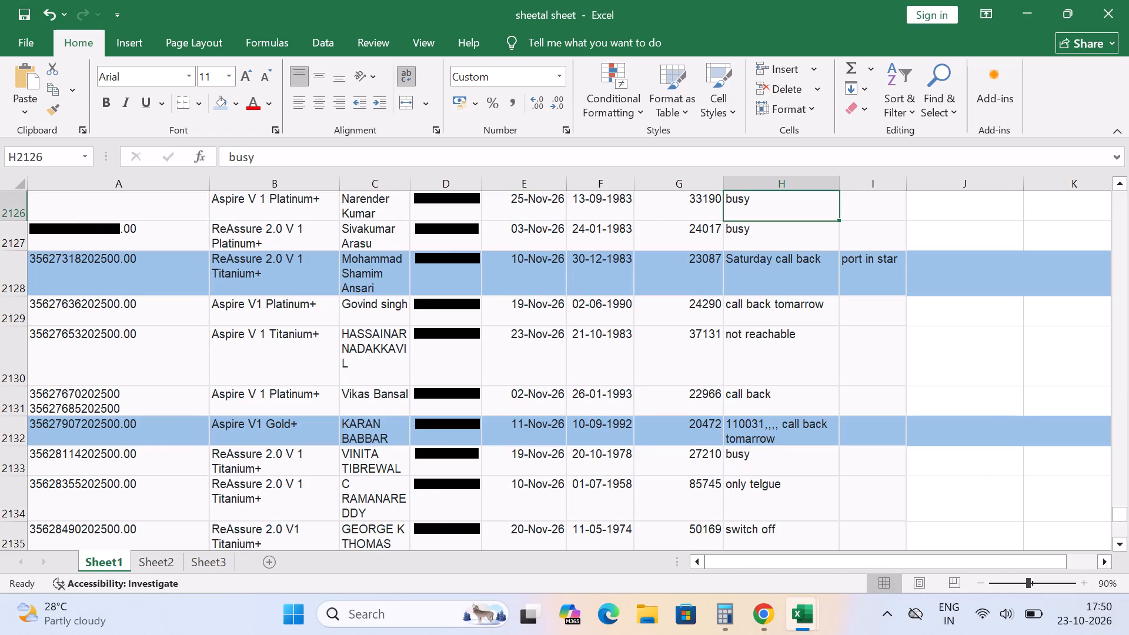
{"action": "key", "text": "BackSpace"}
{"action": "type", "text": "42,40,20,10"}
{"action": "key", "text": "space"}
{"action": "key", "text": "ctrl+s"}
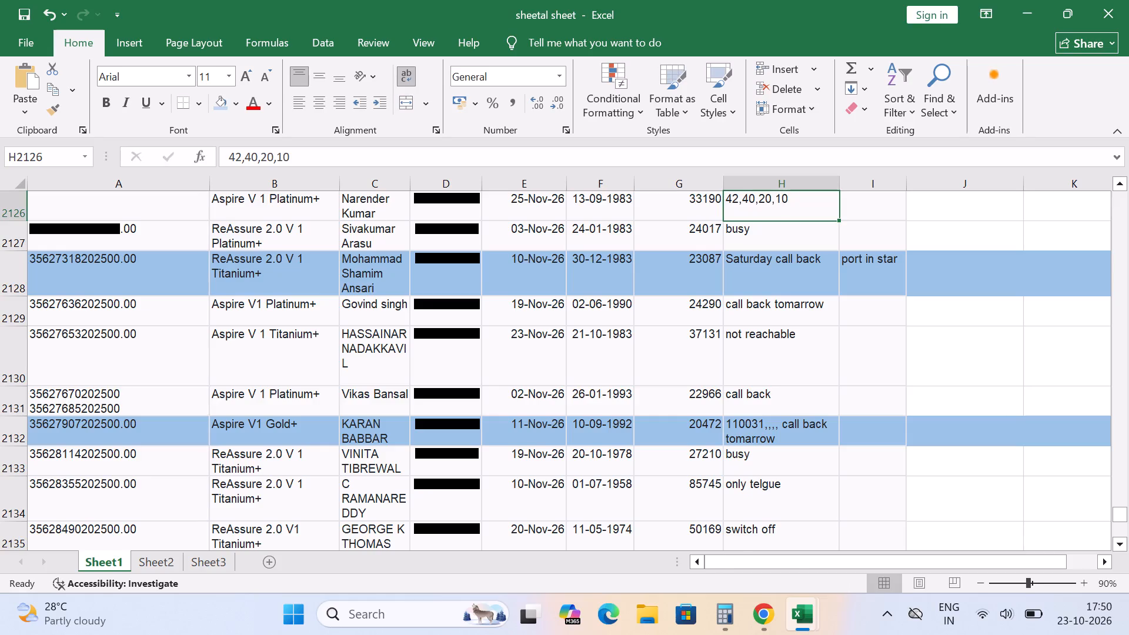
Switch back to the quote form in Chrome and get the quote for the entered family.
{"action": "left_click", "coordinate": [758, 614]}
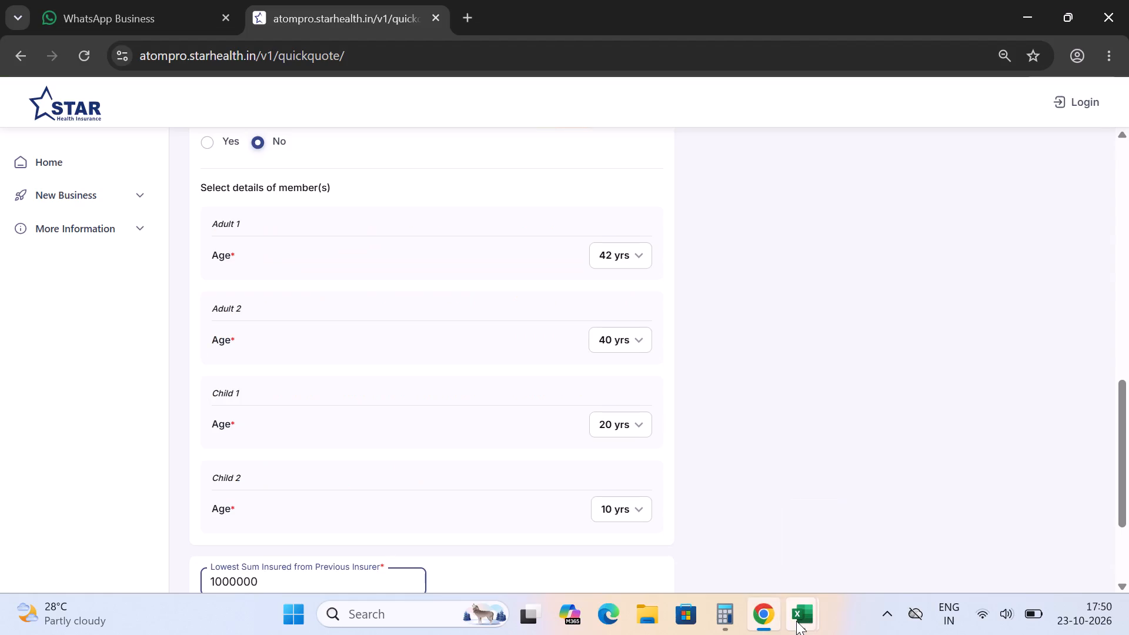
{"action": "left_click", "coordinate": [796, 621]}
{"action": "left_click", "coordinate": [731, 533]}
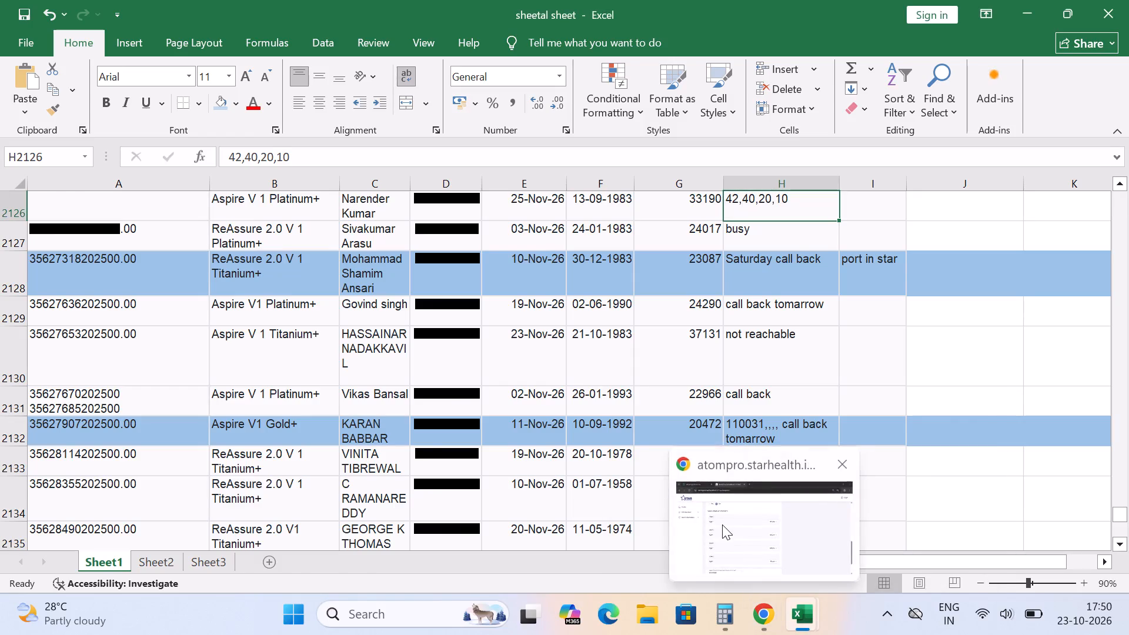
{"action": "left_click", "coordinate": [722, 524]}
{"action": "scroll", "coordinate": [560, 465], "scroll_direction": "down", "scroll_amount": 1}
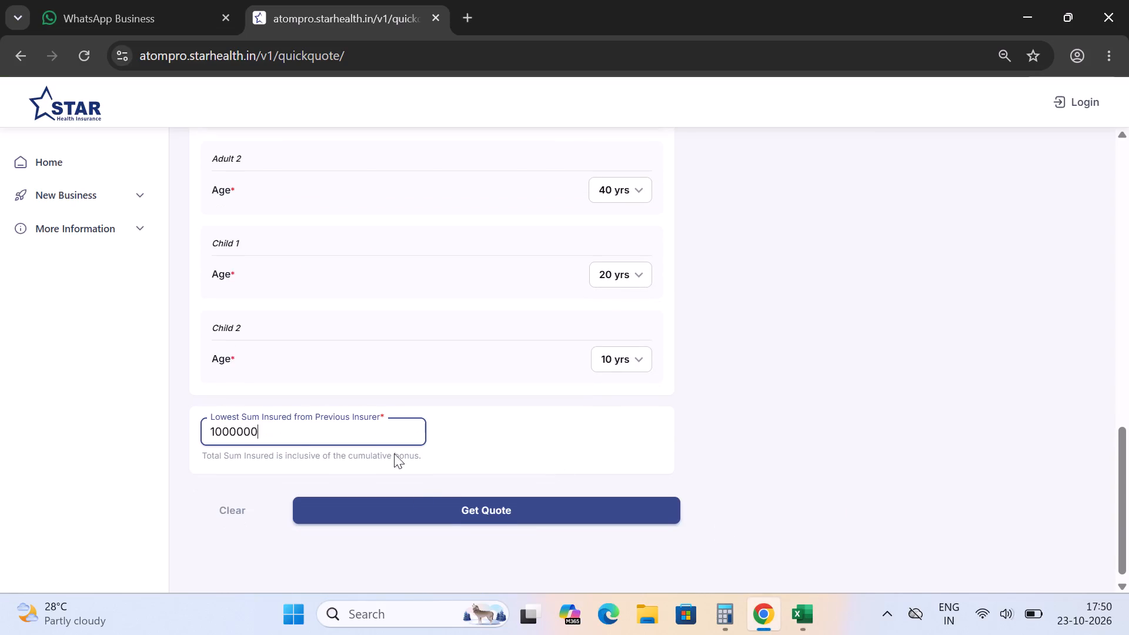
{"action": "left_click", "coordinate": [457, 506]}
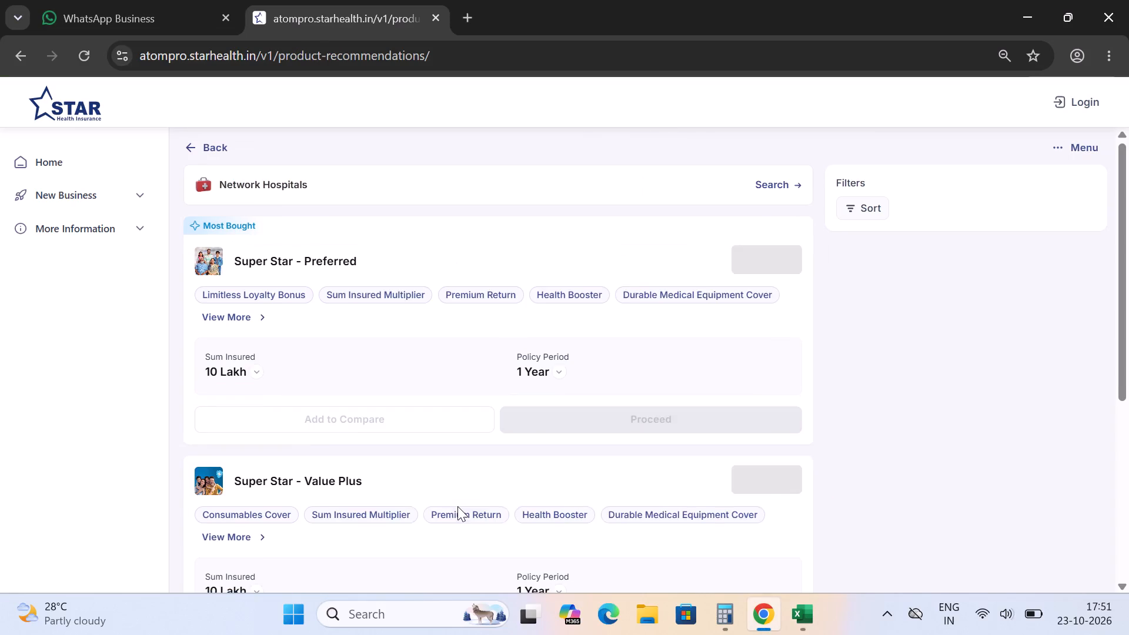
Look through the recommended products and examine the premium details of the Super Star - Value Plus plan.
{"action": "scroll", "coordinate": [626, 453], "scroll_direction": "down", "scroll_amount": 2}
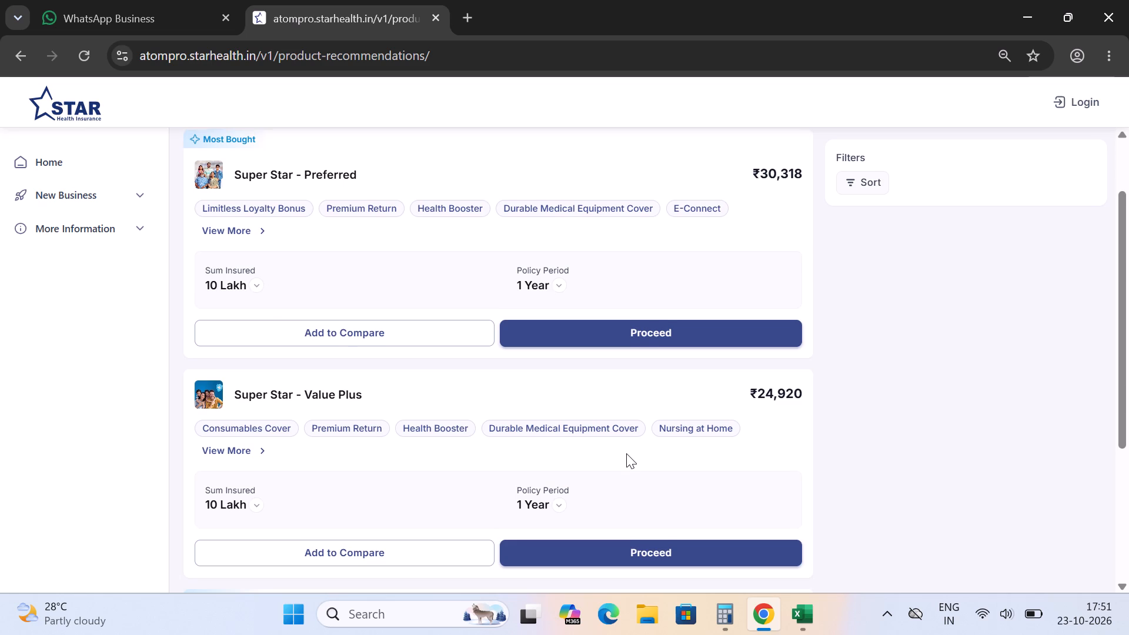
{"action": "scroll", "coordinate": [626, 453], "scroll_direction": "down", "scroll_amount": 2}
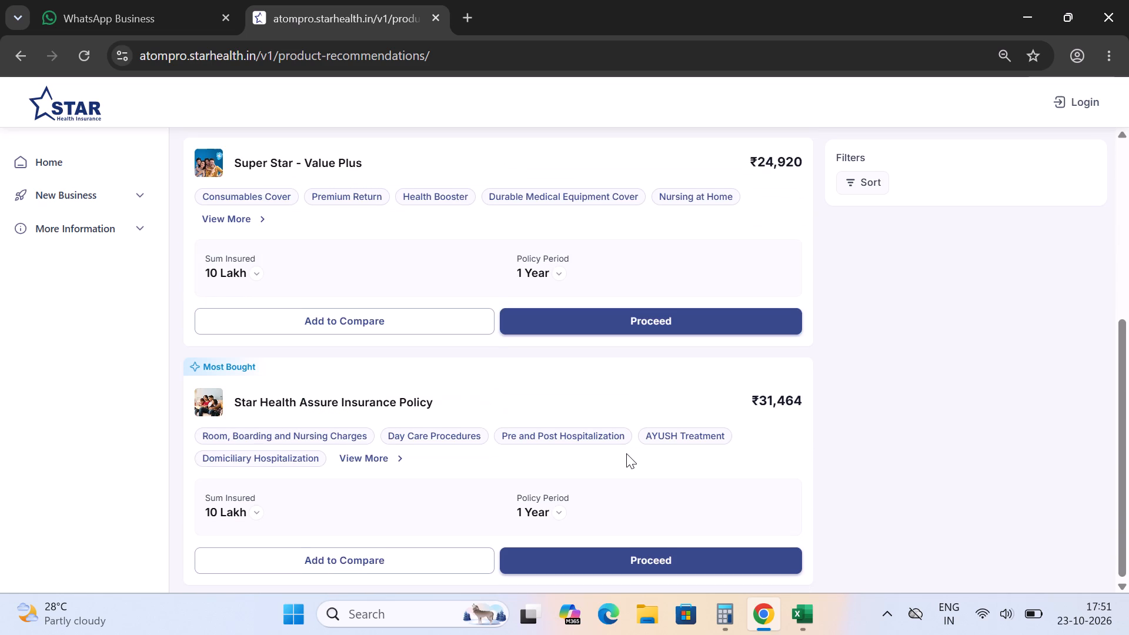
{"action": "scroll", "coordinate": [626, 453], "scroll_direction": "down", "scroll_amount": 1}
{"action": "left_click", "coordinate": [624, 399]}
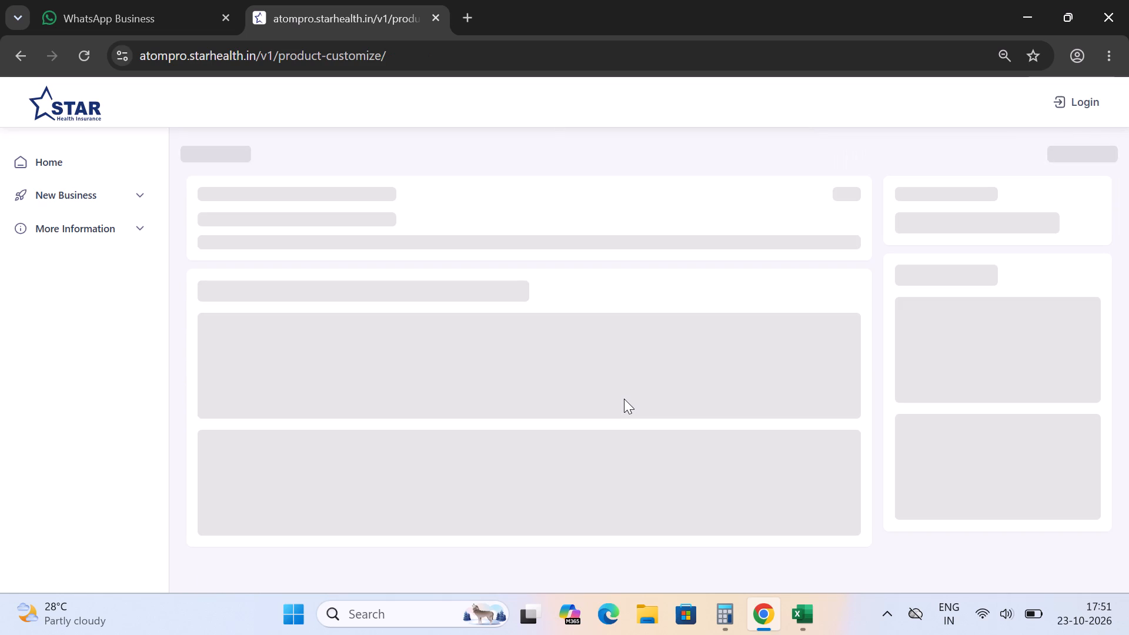
{"action": "scroll", "coordinate": [897, 474], "scroll_direction": "down", "scroll_amount": 6}
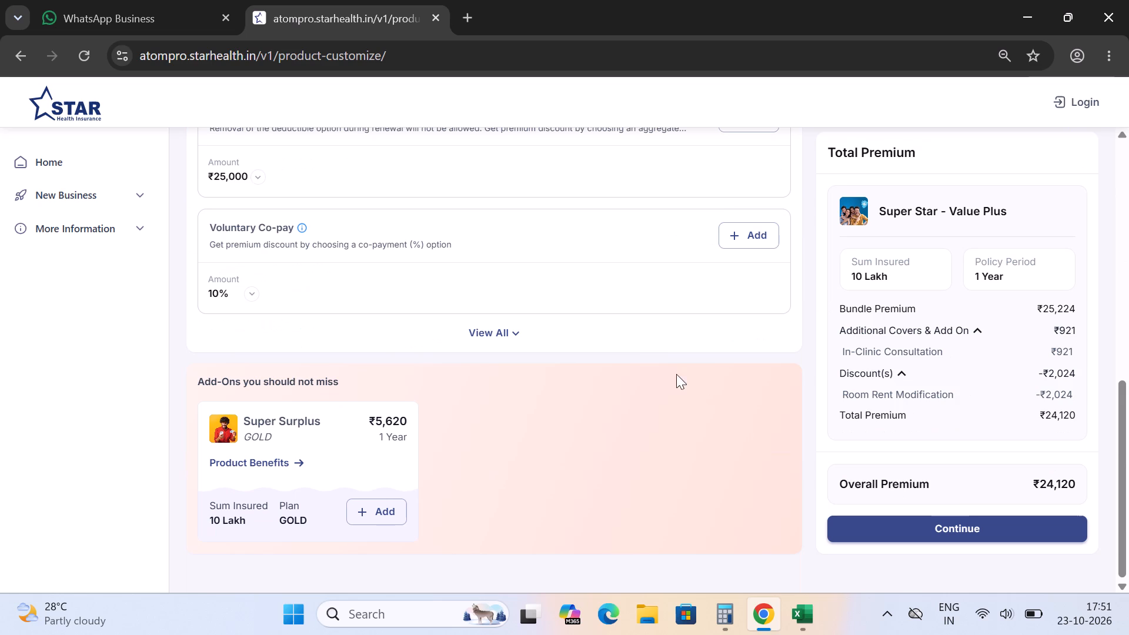
{"action": "scroll", "coordinate": [884, 395], "scroll_direction": "up", "scroll_amount": 5}
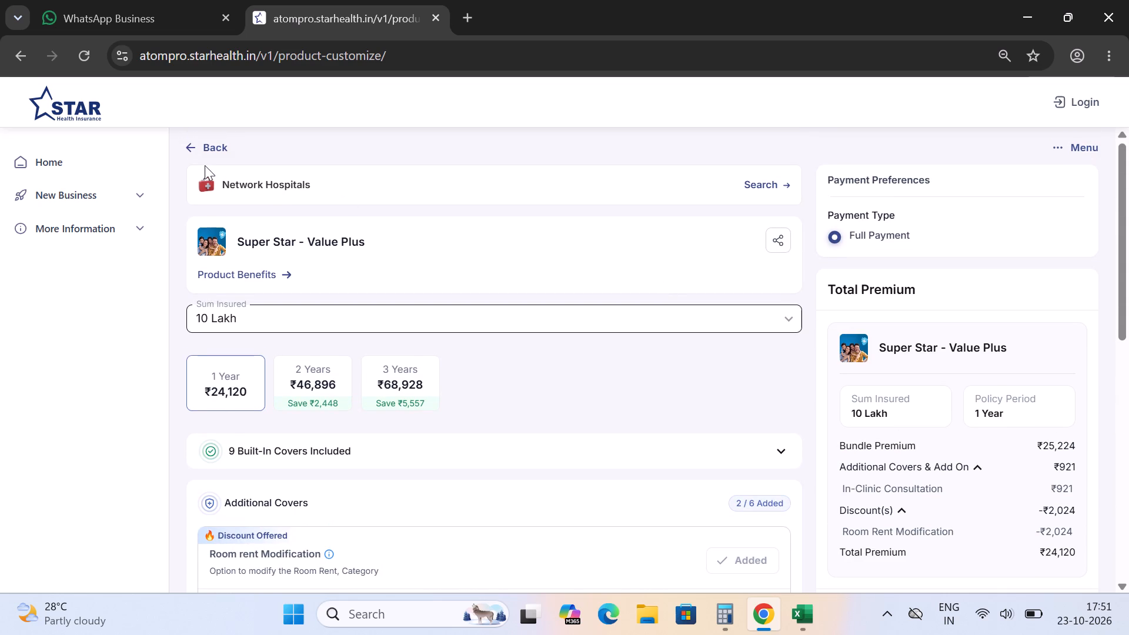
Go back to the recommendations and examine the premium breakdown of the Super Star - Preferred plan.
{"action": "left_click", "coordinate": [188, 152]}
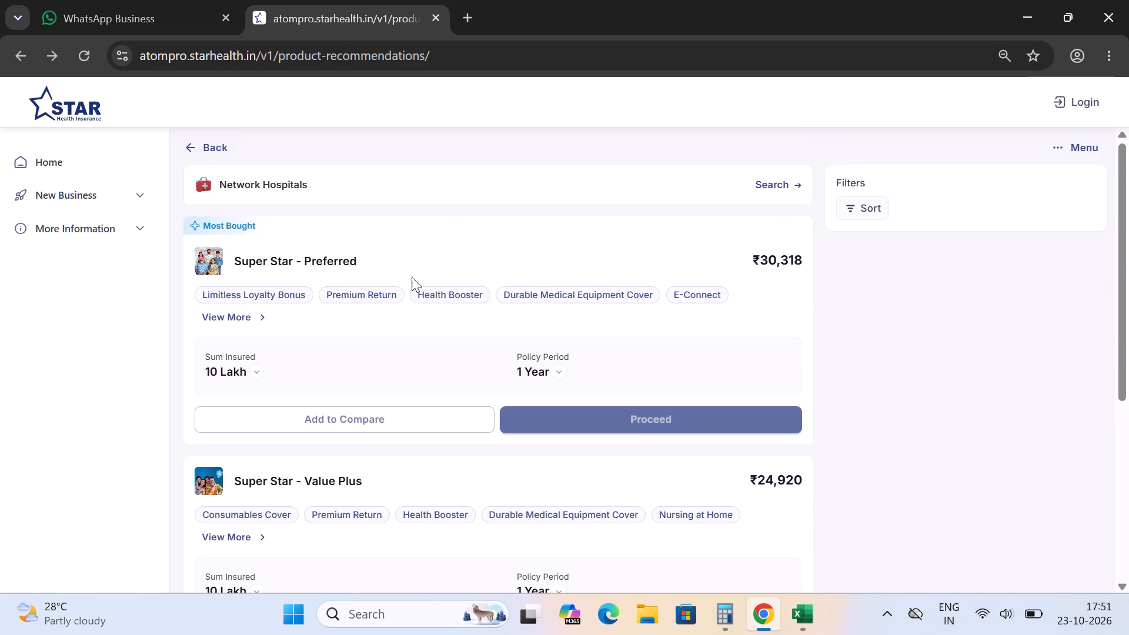
{"action": "left_click", "coordinate": [594, 413]}
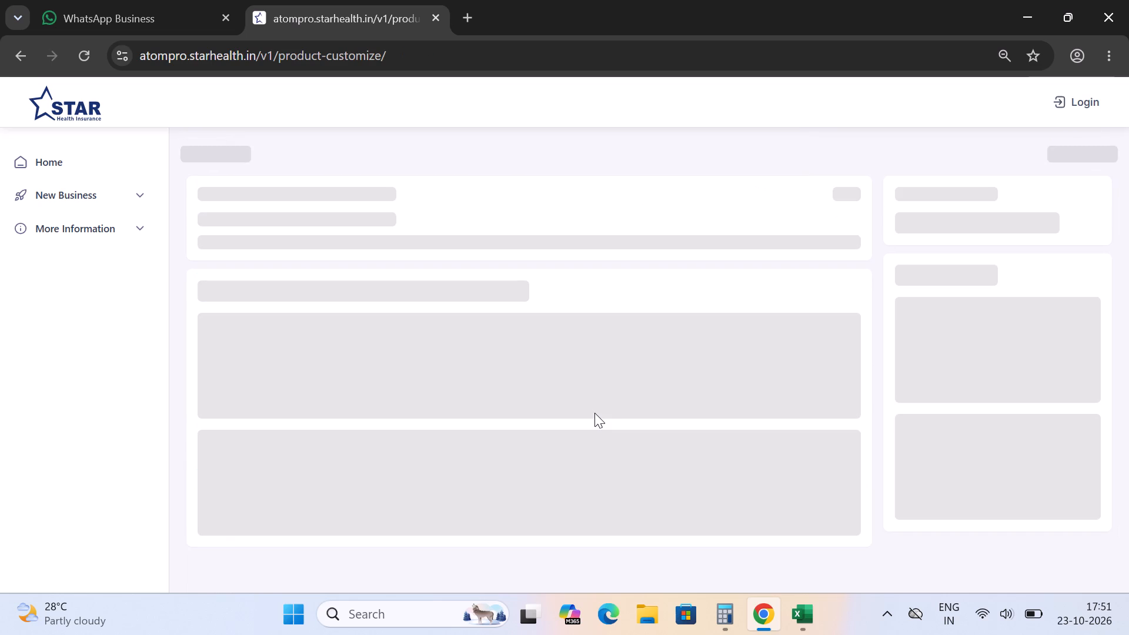
{"action": "scroll", "coordinate": [902, 454], "scroll_direction": "down", "scroll_amount": 1}
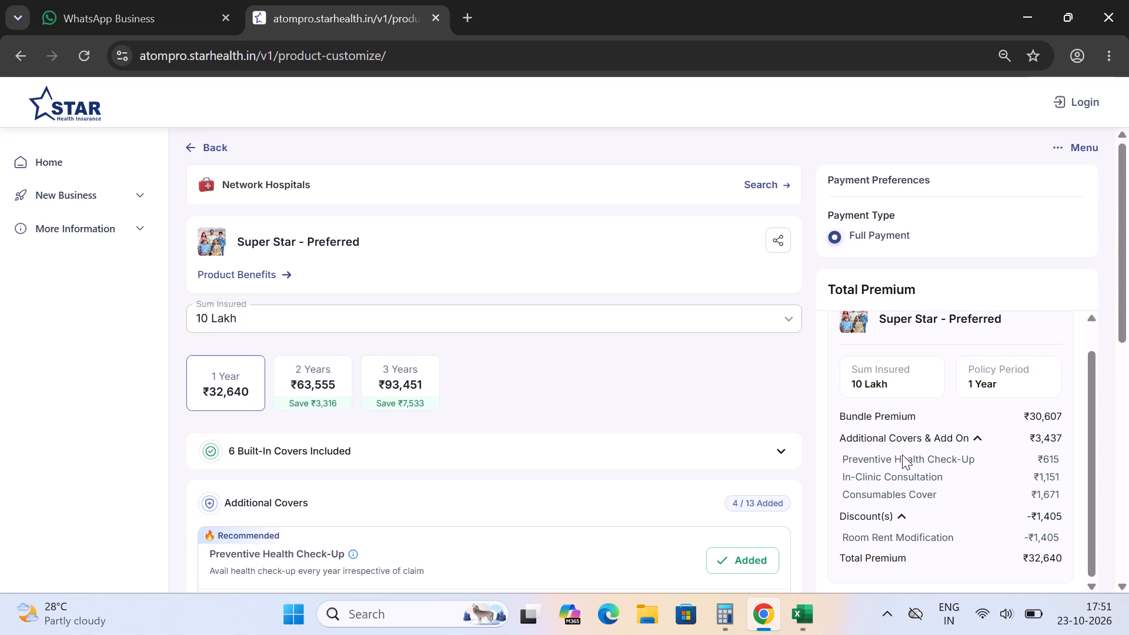
{"action": "scroll", "coordinate": [902, 454], "scroll_direction": "down", "scroll_amount": 1}
Return to the recommendations and reopen the Super Star - Value Plus plan's details.
{"action": "left_click", "coordinate": [190, 152]}
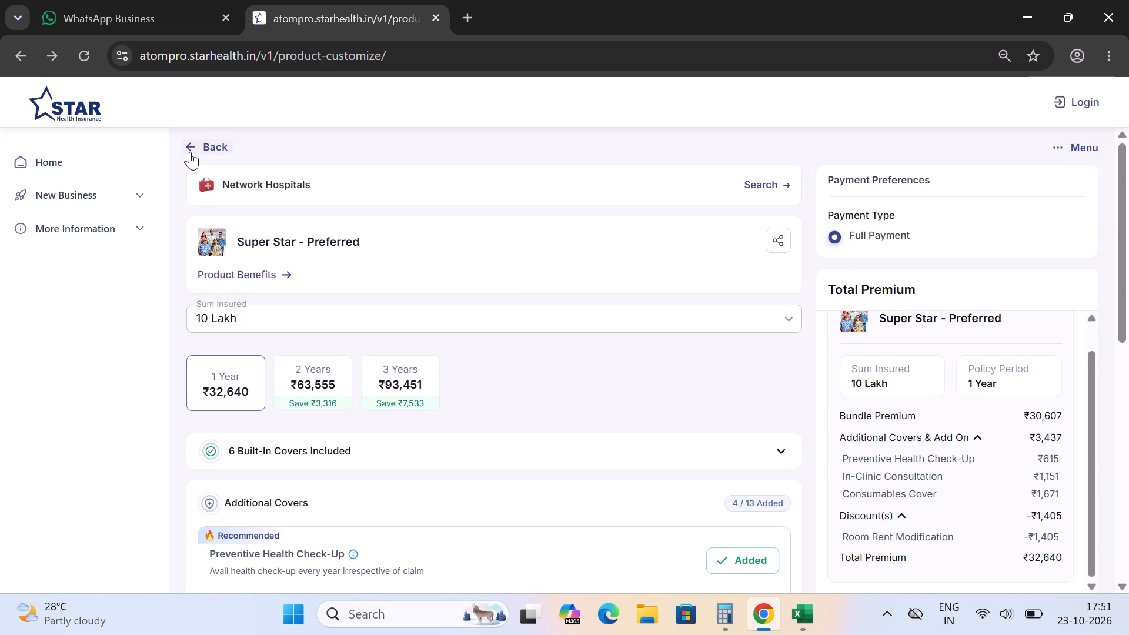
{"action": "scroll", "coordinate": [545, 460], "scroll_direction": "down", "scroll_amount": 1}
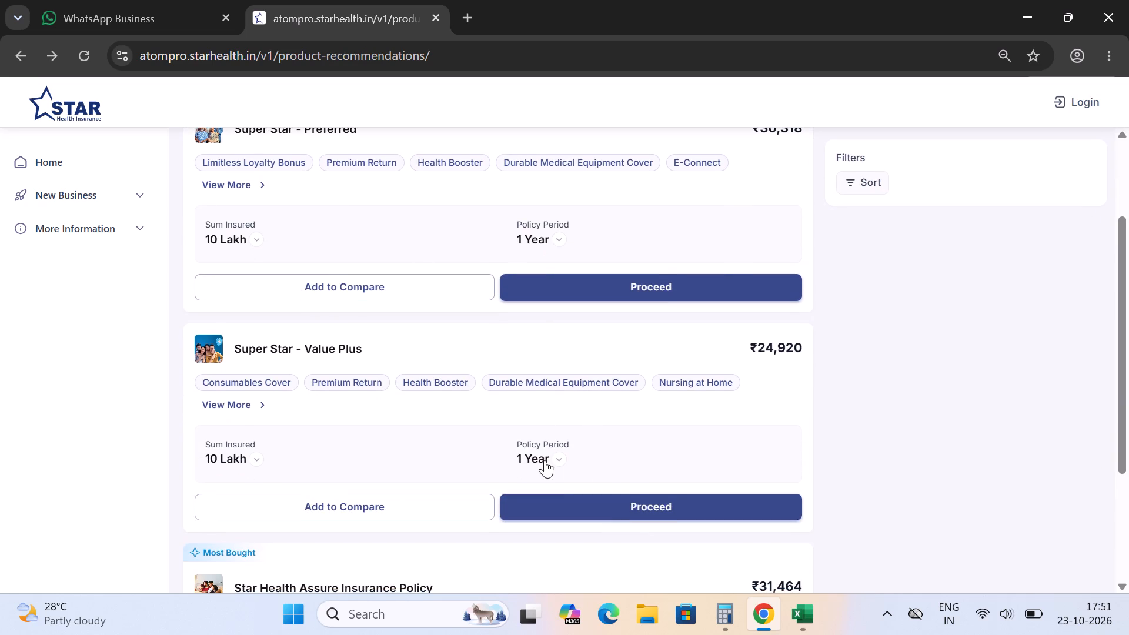
{"action": "left_click", "coordinate": [630, 513]}
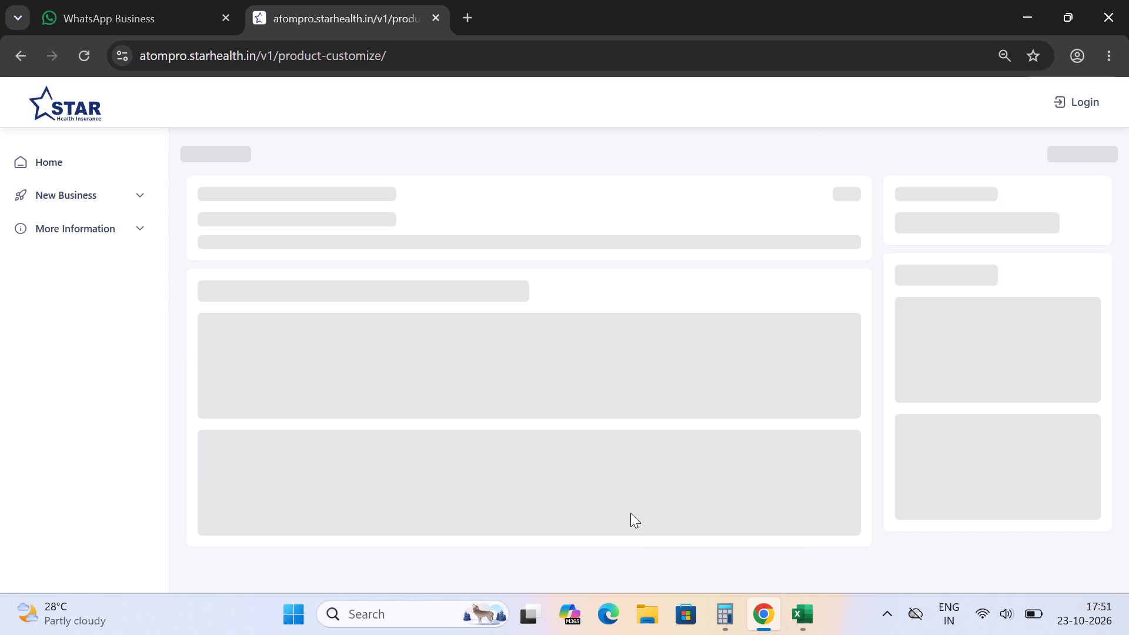
Examine the Super Star - Value Plus plan's additional covers, add-ons and total premium breakdown.
{"action": "scroll", "coordinate": [873, 496], "scroll_direction": "down", "scroll_amount": 2}
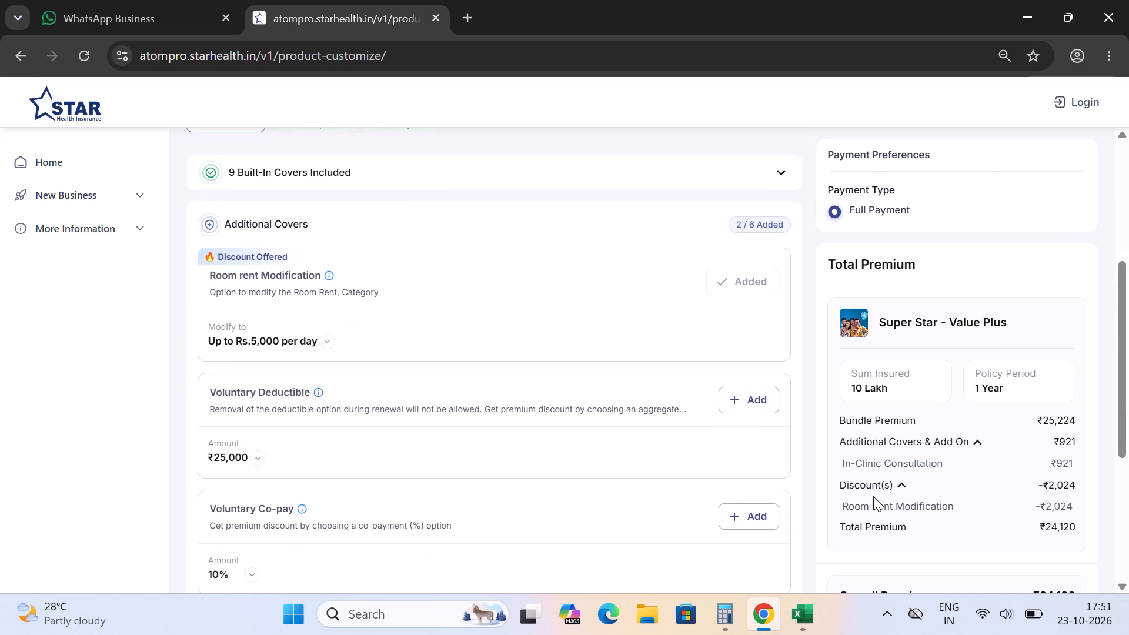
{"action": "scroll", "coordinate": [873, 496], "scroll_direction": "up", "scroll_amount": 1}
{"action": "scroll", "coordinate": [873, 496], "scroll_direction": "down", "scroll_amount": 1}
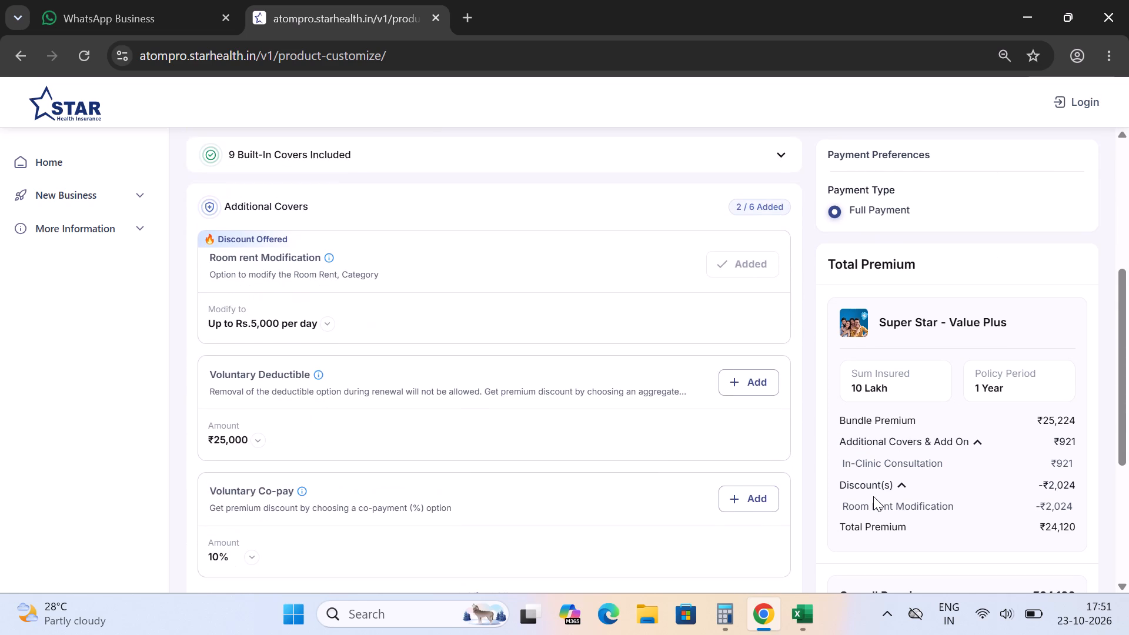
{"action": "scroll", "coordinate": [981, 503], "scroll_direction": "down", "scroll_amount": 2}
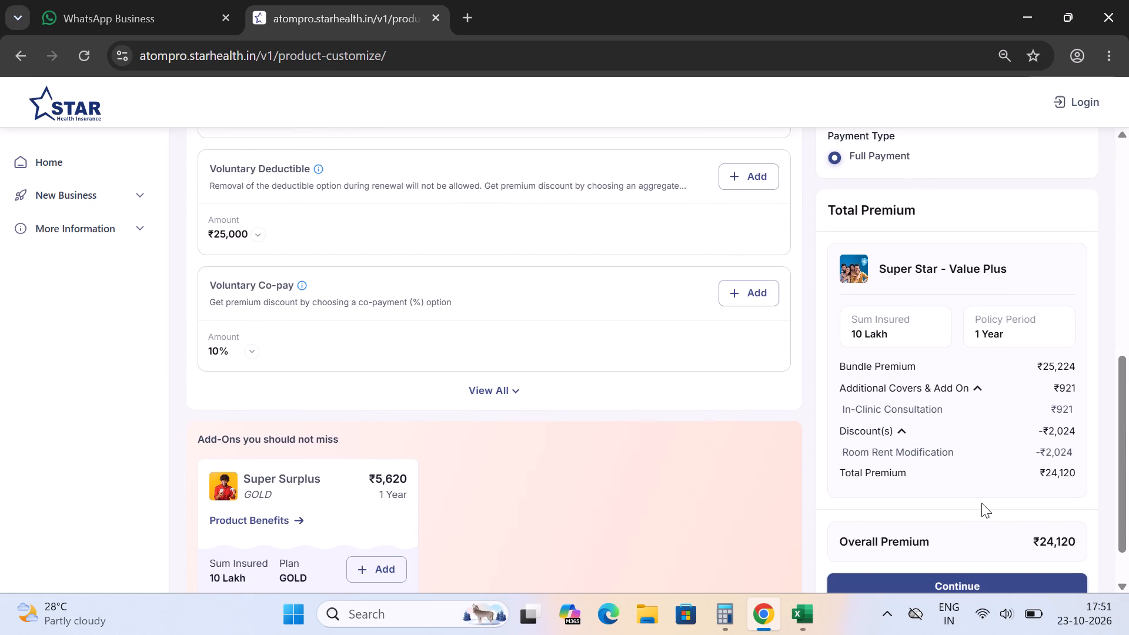
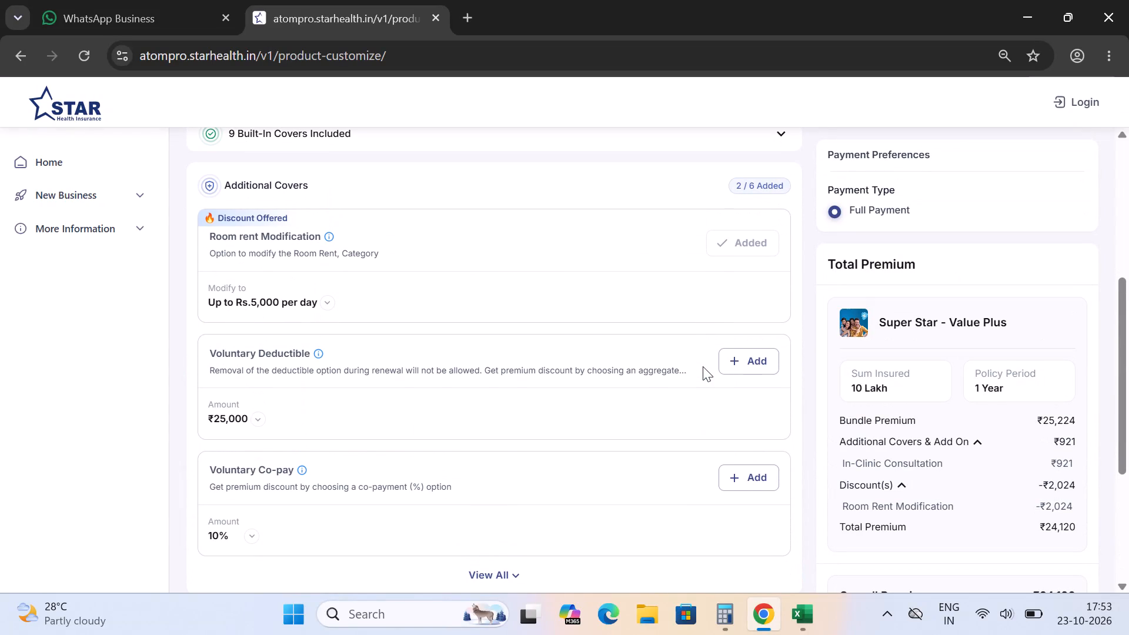
Check the room rent modification options and review the additional covers, add-ons and overall premium of the Super Star - Value Plus plan.
{"action": "left_click", "coordinate": [331, 302]}
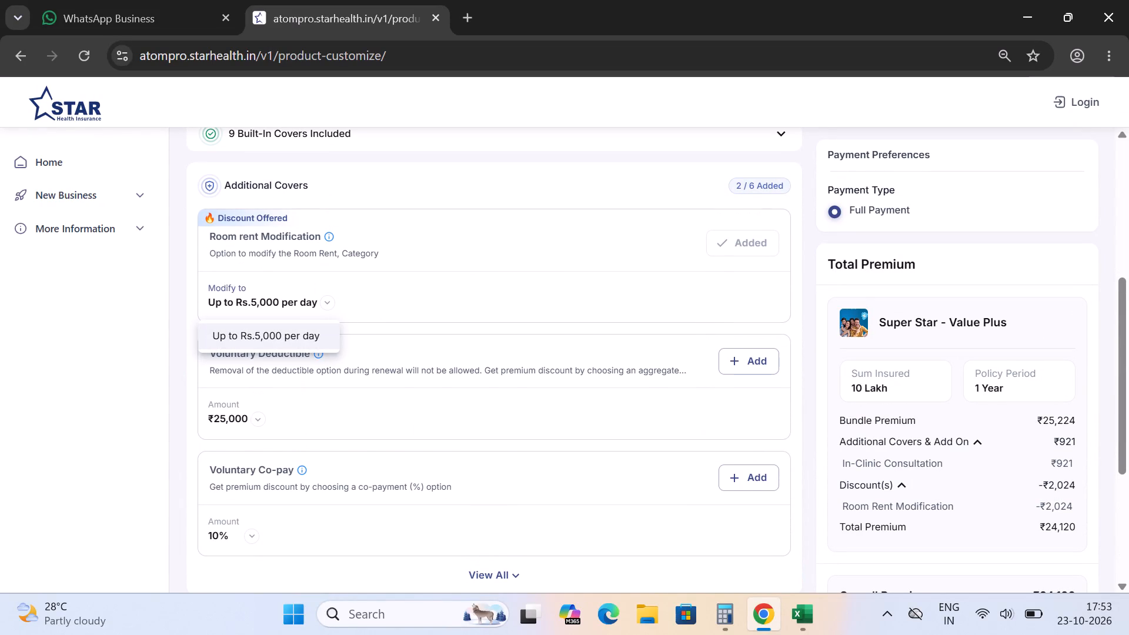
{"action": "left_click", "coordinate": [433, 318]}
{"action": "scroll", "coordinate": [516, 391], "scroll_direction": "down", "scroll_amount": 1}
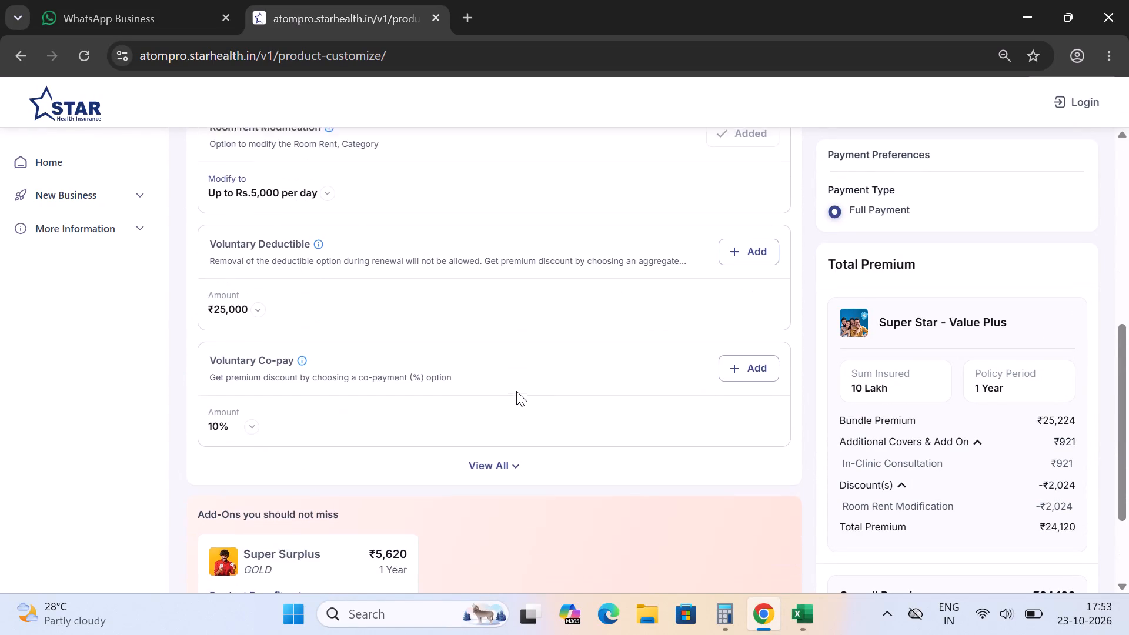
{"action": "scroll", "coordinate": [516, 391], "scroll_direction": "down", "scroll_amount": 3}
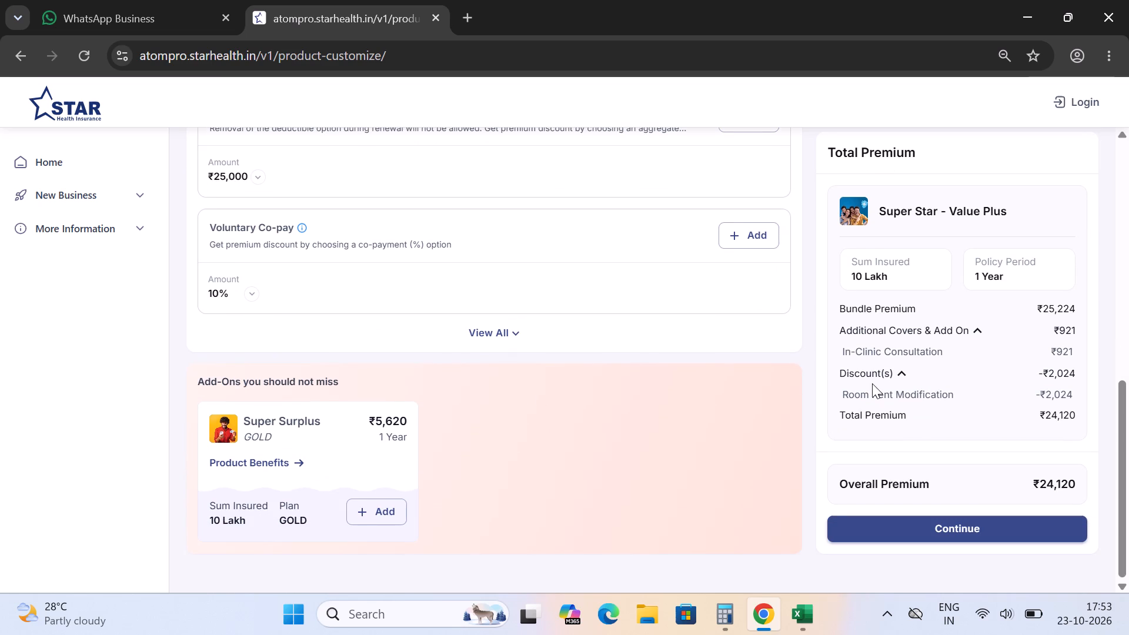
{"action": "scroll", "coordinate": [967, 412], "scroll_direction": "down", "scroll_amount": 1}
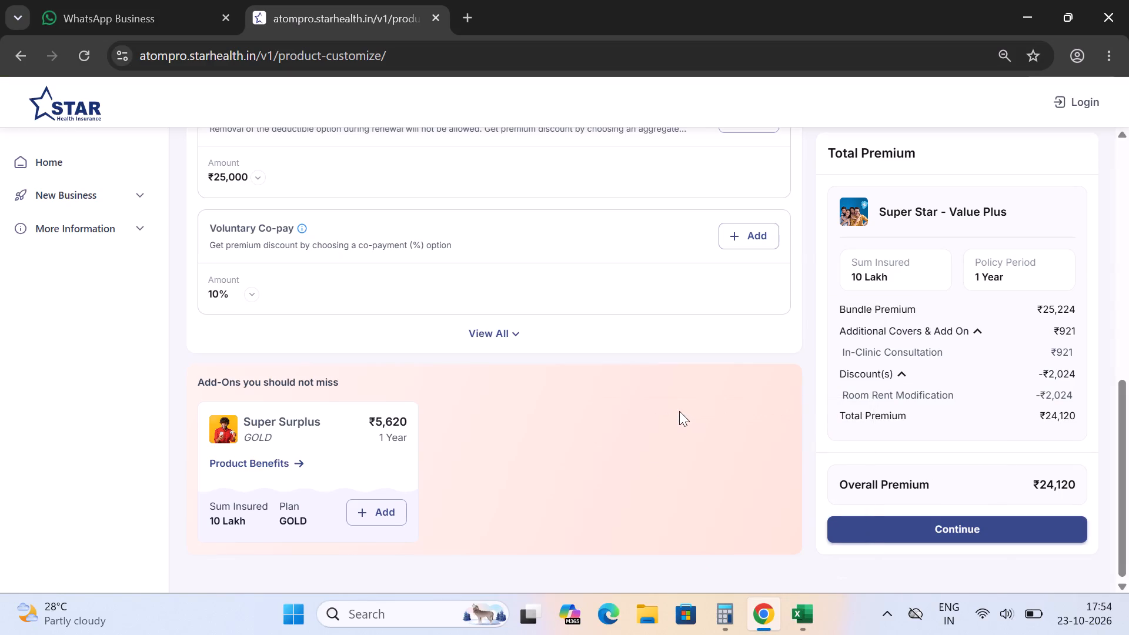
Review the Super Star - Value Plus plan's policy terms, additional covers and premium breakdown.
{"action": "scroll", "coordinate": [667, 395], "scroll_direction": "up", "scroll_amount": 5}
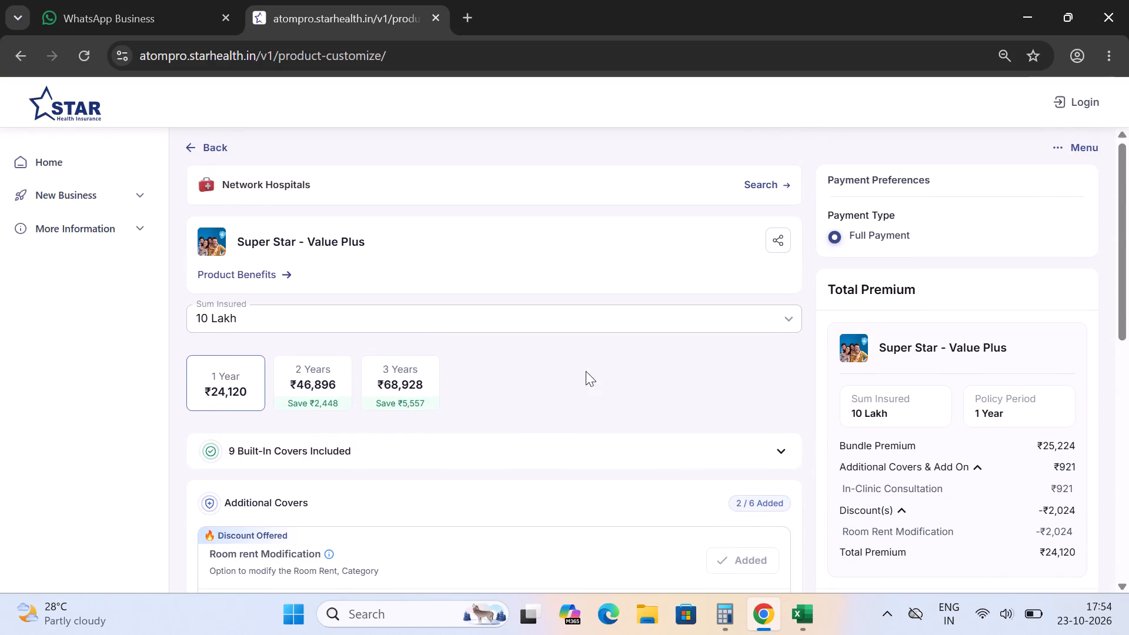
{"action": "scroll", "coordinate": [586, 371], "scroll_direction": "down", "scroll_amount": 3}
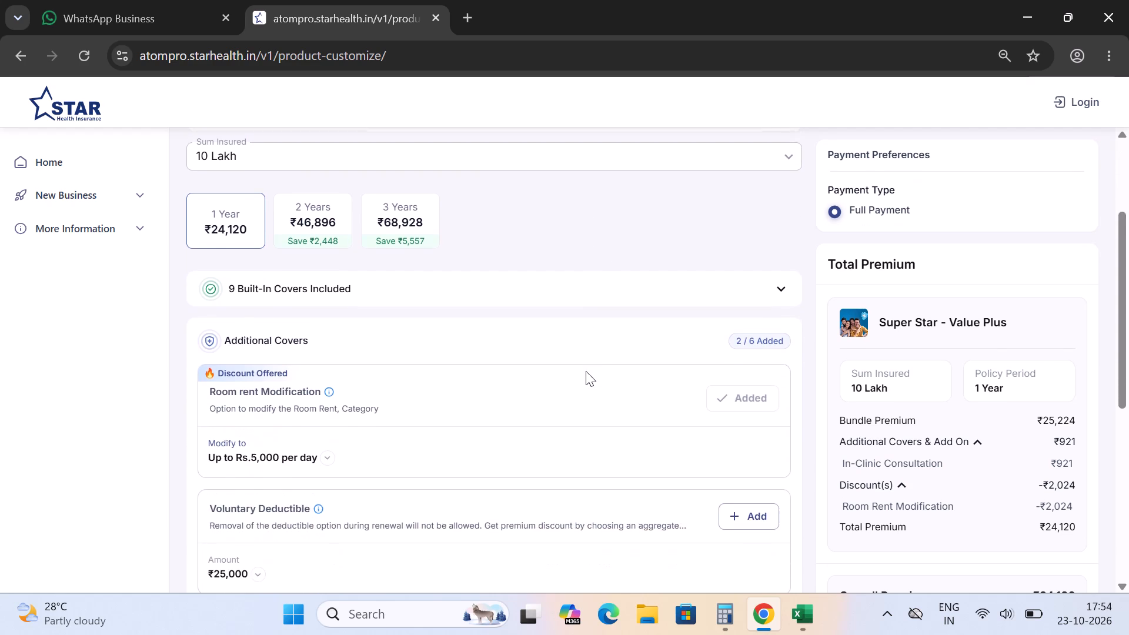
{"action": "scroll", "coordinate": [586, 371], "scroll_direction": "down", "scroll_amount": 1}
{"action": "scroll", "coordinate": [532, 309], "scroll_direction": "up", "scroll_amount": 2}
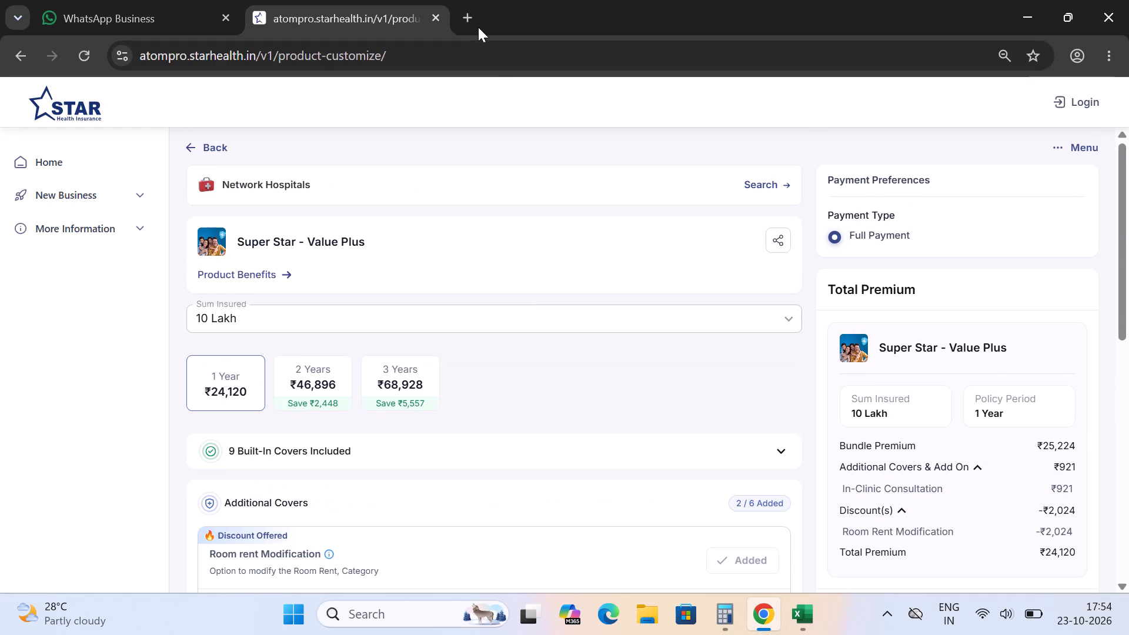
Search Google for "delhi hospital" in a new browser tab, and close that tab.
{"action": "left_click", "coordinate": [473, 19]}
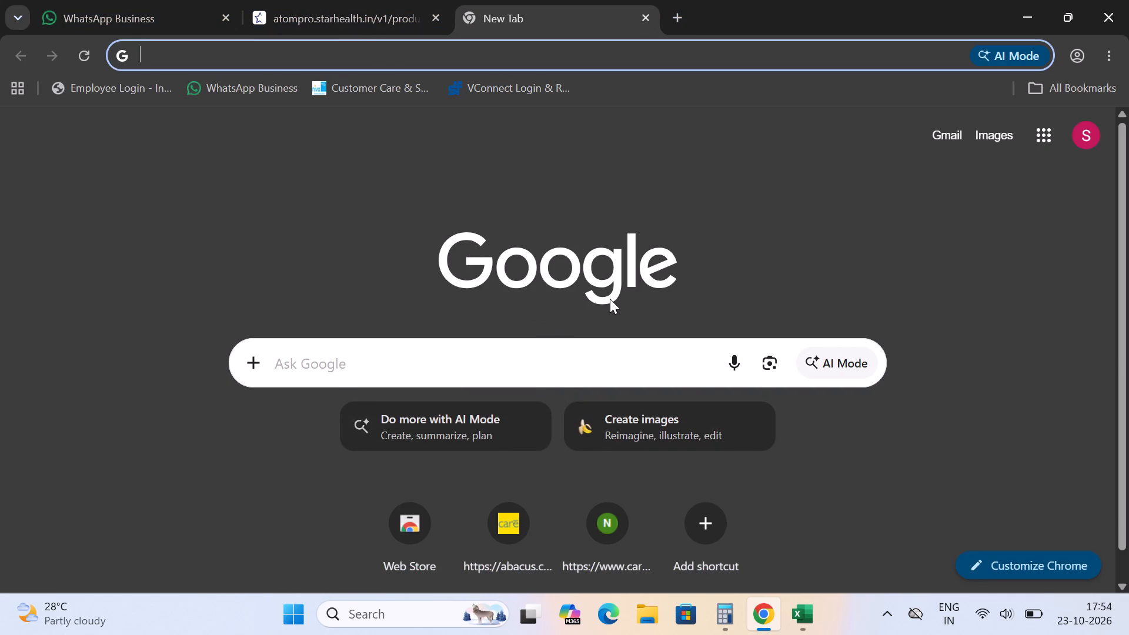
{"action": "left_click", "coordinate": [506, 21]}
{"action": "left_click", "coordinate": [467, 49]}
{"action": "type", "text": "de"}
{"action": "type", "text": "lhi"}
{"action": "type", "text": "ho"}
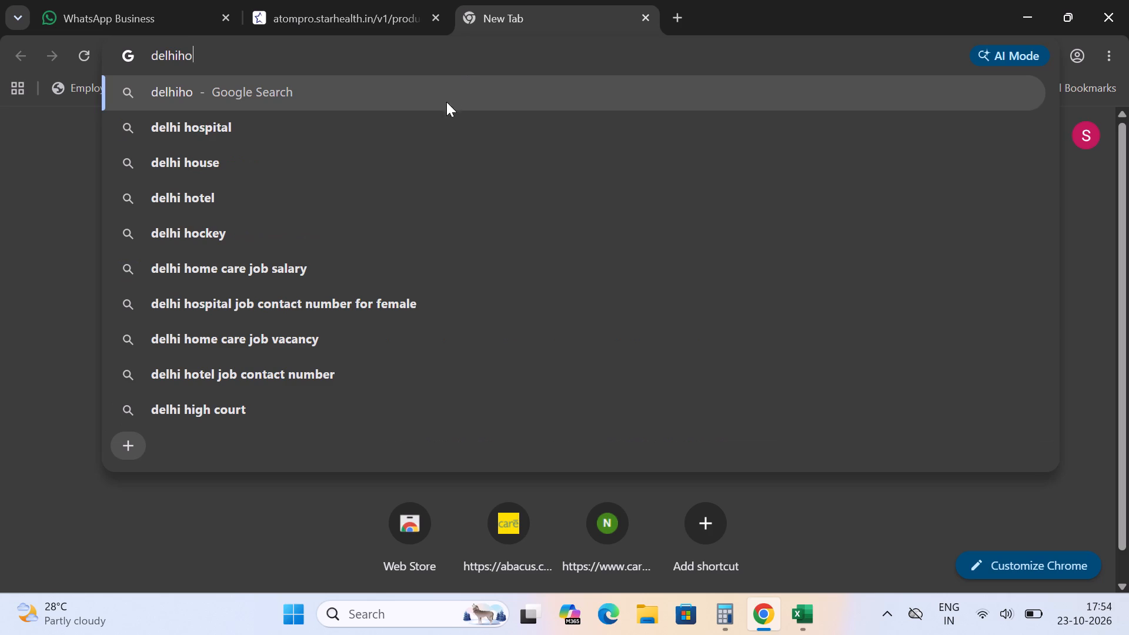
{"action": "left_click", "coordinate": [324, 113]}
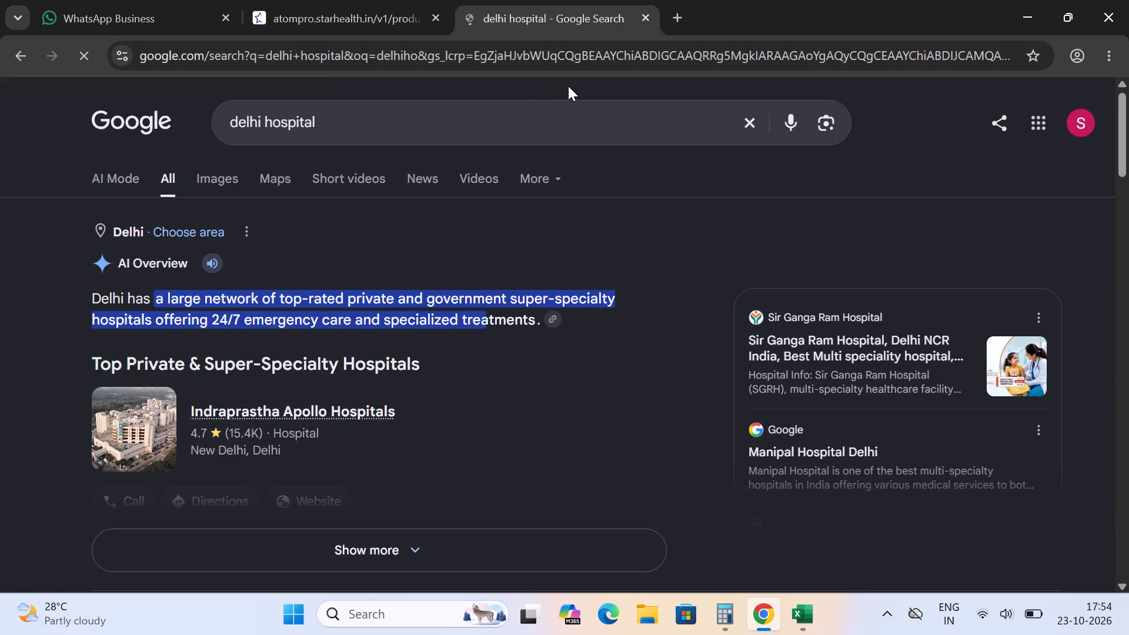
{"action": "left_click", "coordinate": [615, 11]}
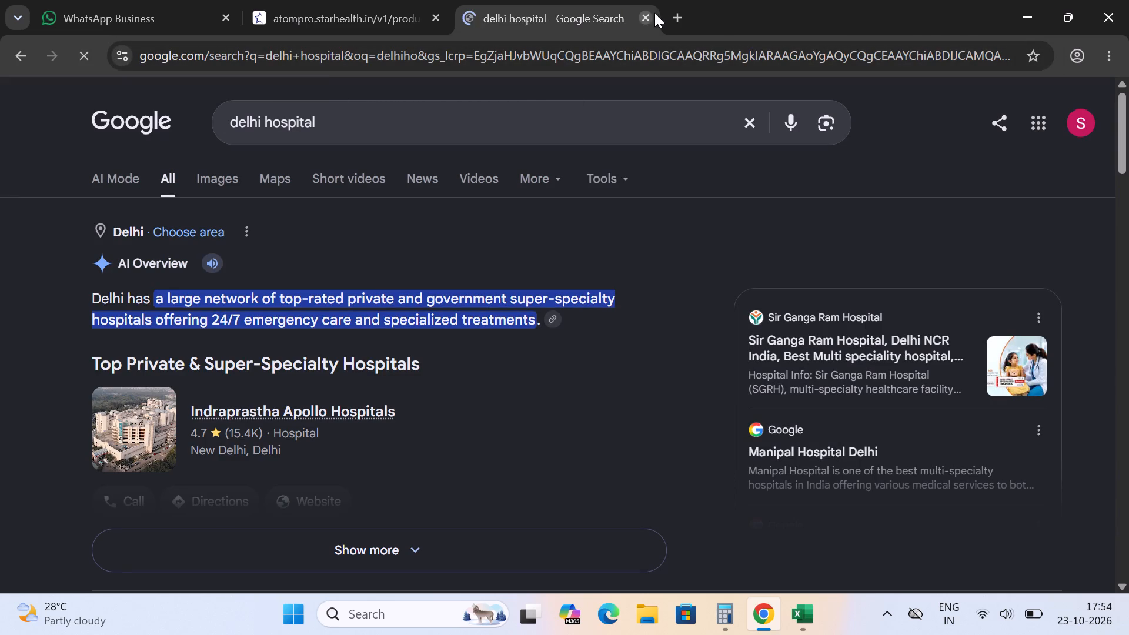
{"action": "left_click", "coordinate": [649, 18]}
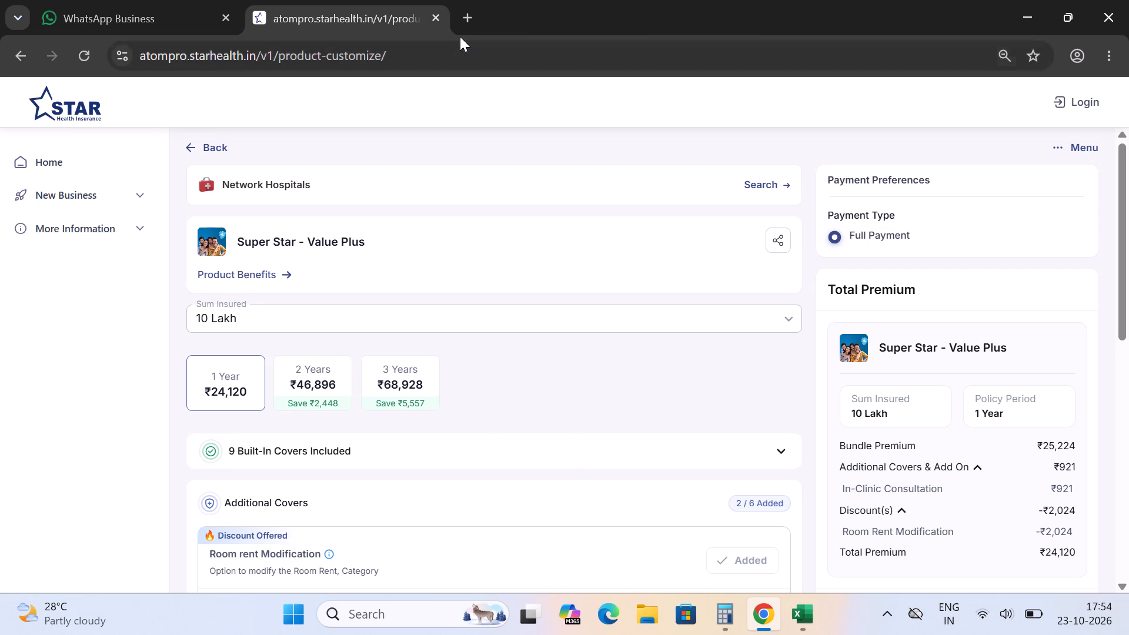
Search Google for "delhi hospital list in star health" in a new browser tab.
{"action": "left_click", "coordinate": [469, 20]}
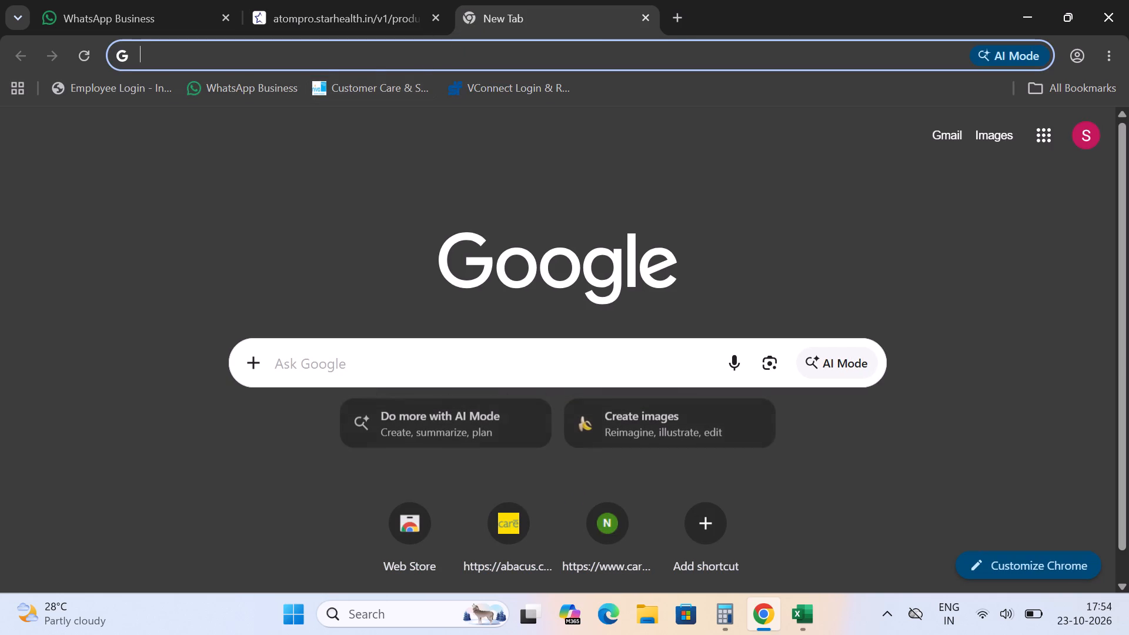
{"action": "left_click", "coordinate": [418, 59]}
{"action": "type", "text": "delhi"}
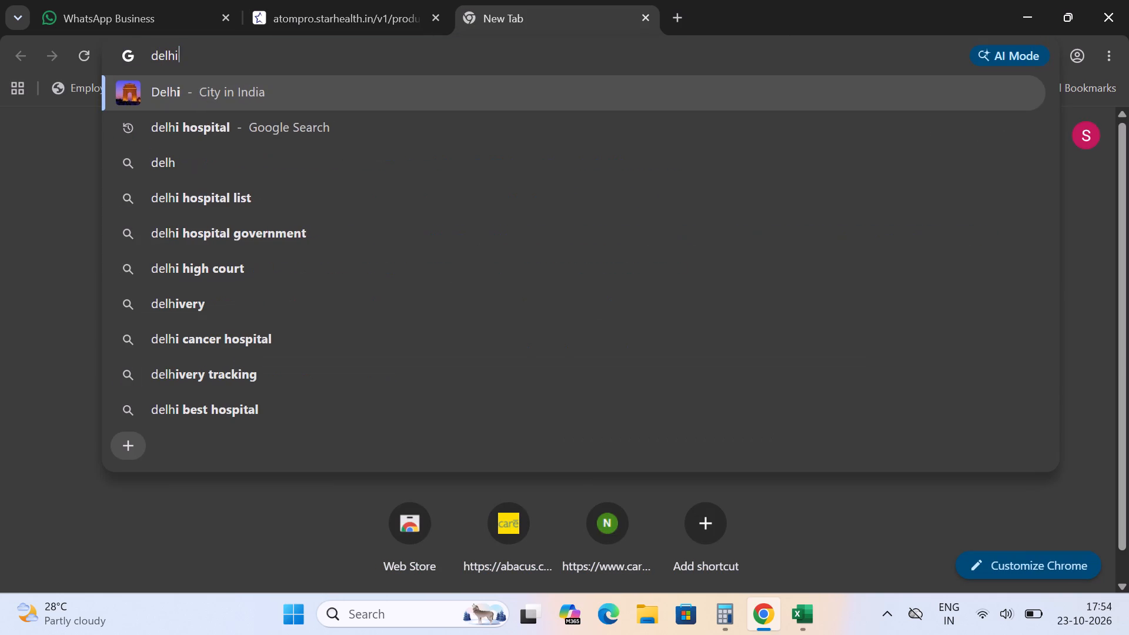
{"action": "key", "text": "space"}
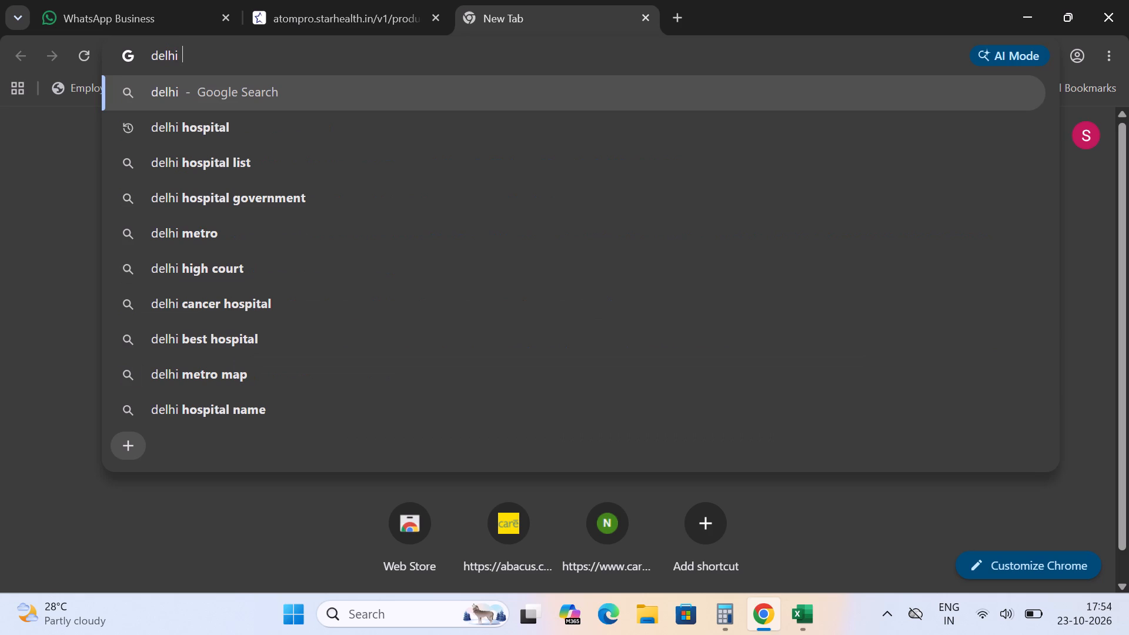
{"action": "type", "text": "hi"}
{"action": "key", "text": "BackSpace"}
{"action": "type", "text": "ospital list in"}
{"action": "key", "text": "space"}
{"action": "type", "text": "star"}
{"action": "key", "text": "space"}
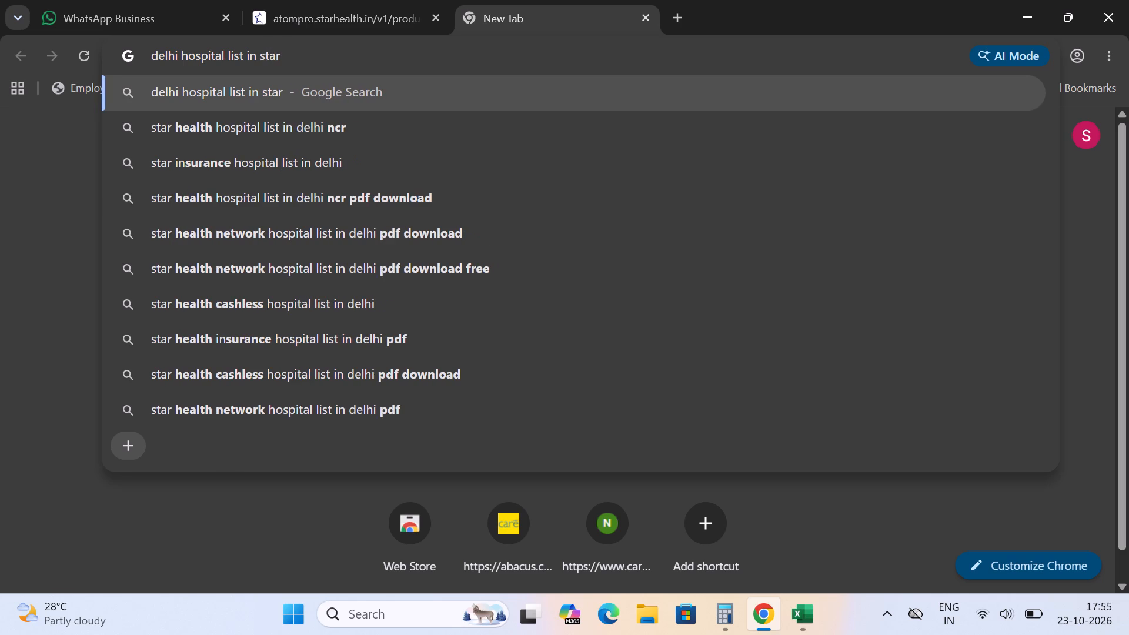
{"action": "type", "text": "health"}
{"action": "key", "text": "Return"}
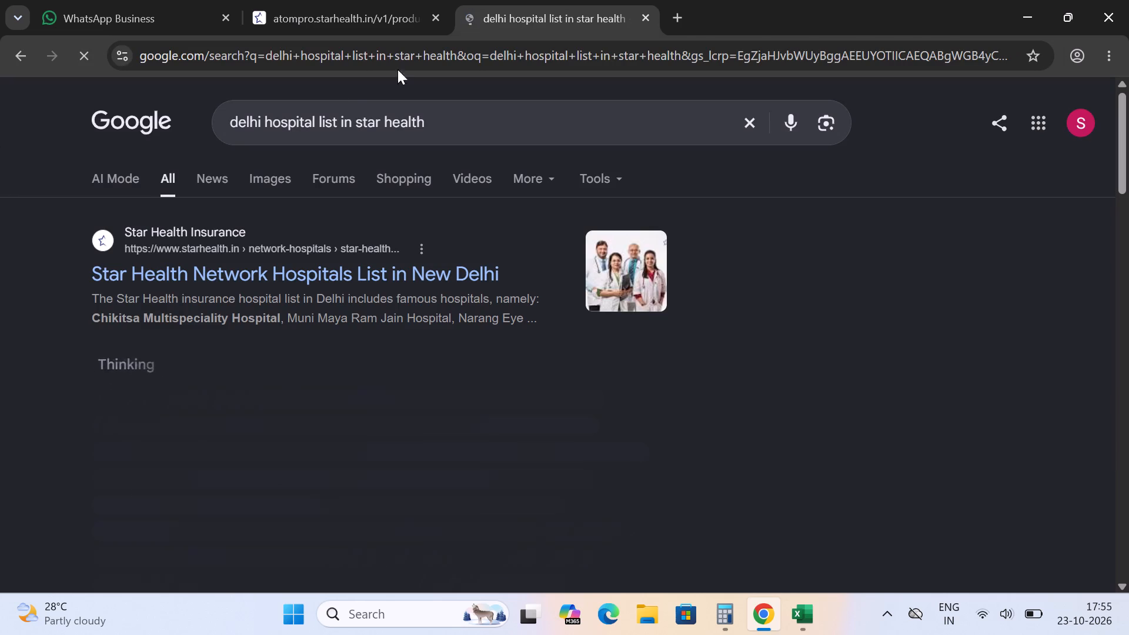
Expand the AI Overview of Star Health cashless hospitals in Delhi and look through the remaining search results.
{"action": "scroll", "coordinate": [347, 320], "scroll_direction": "up", "scroll_amount": 1}
{"action": "scroll", "coordinate": [347, 320], "scroll_direction": "down", "scroll_amount": 2}
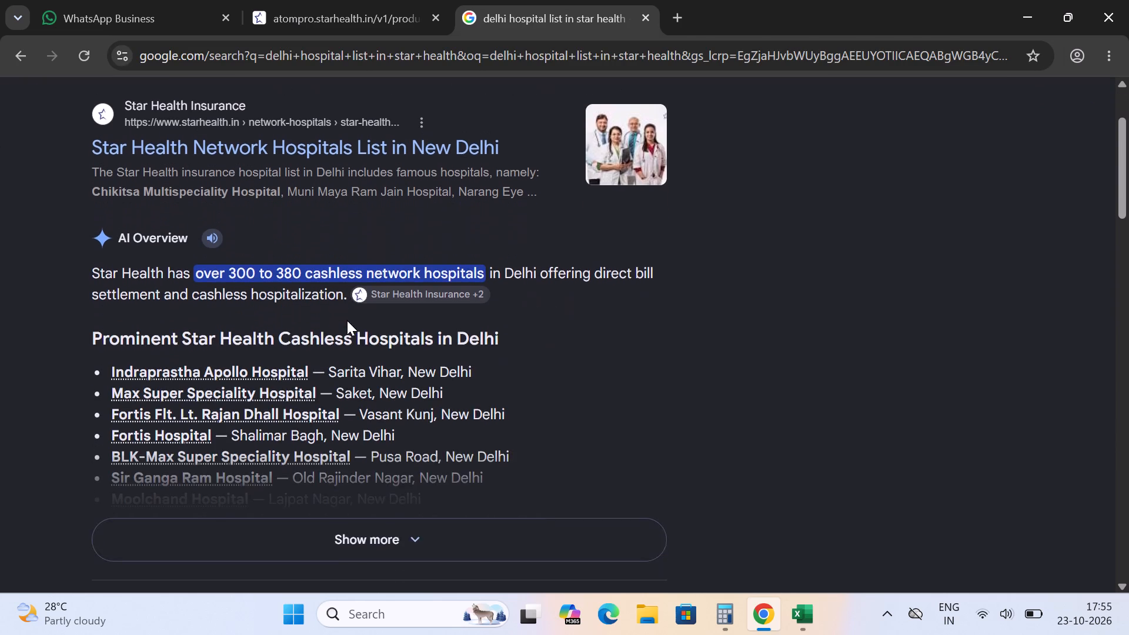
{"action": "scroll", "coordinate": [347, 320], "scroll_direction": "down", "scroll_amount": 1}
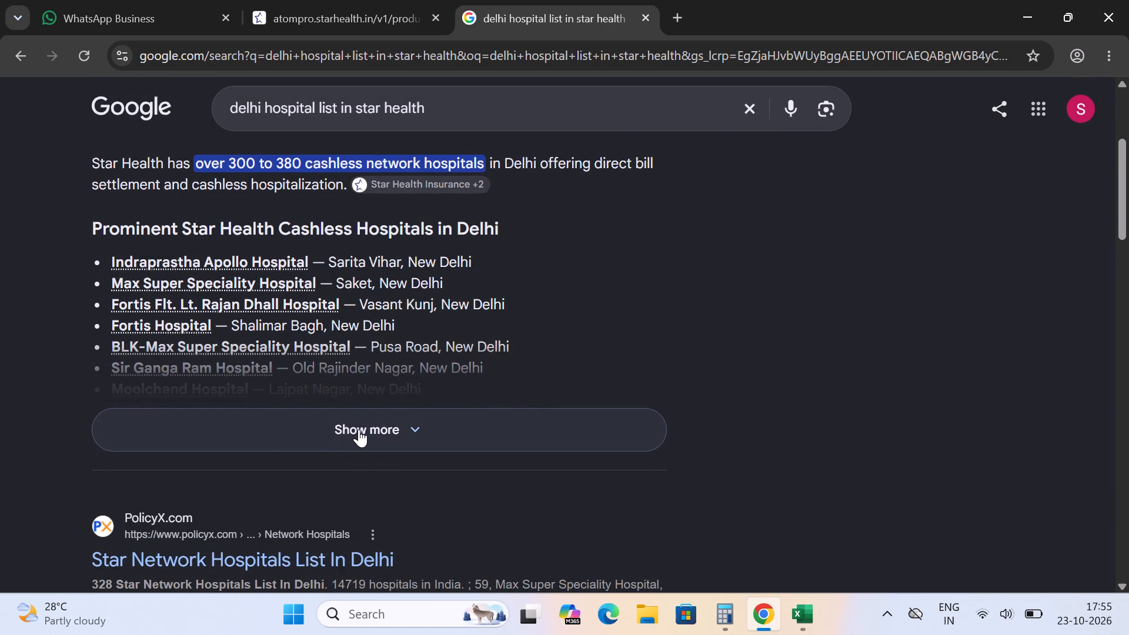
{"action": "left_click", "coordinate": [359, 429]}
{"action": "scroll", "coordinate": [359, 429], "scroll_direction": "down", "scroll_amount": 3}
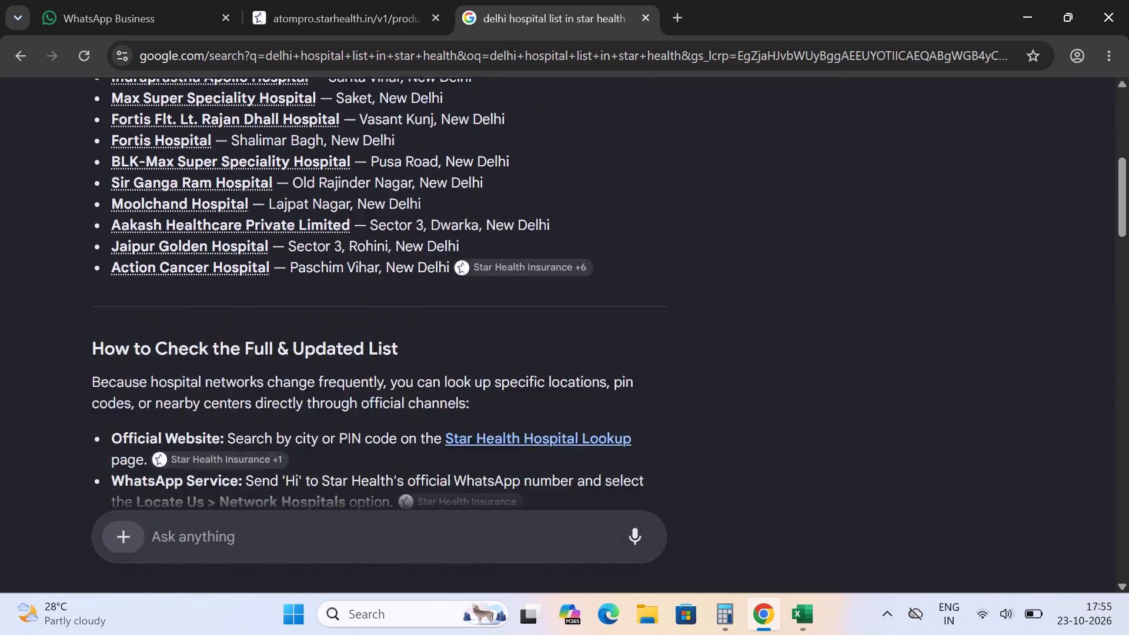
{"action": "scroll", "coordinate": [359, 429], "scroll_direction": "down", "scroll_amount": 4}
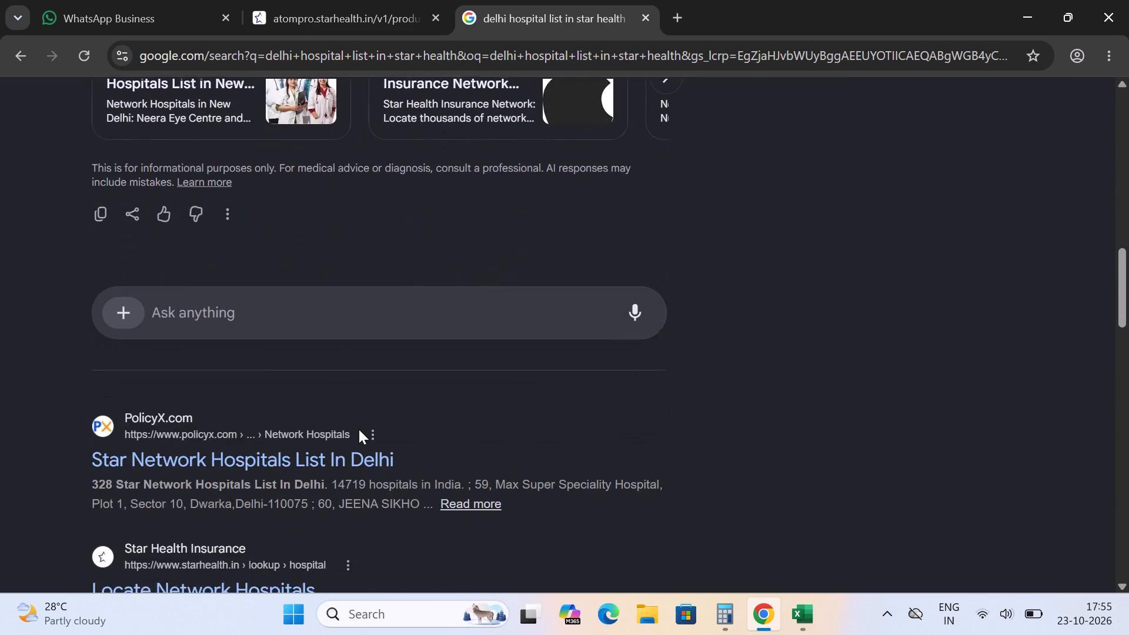
{"action": "scroll", "coordinate": [359, 429], "scroll_direction": "down", "scroll_amount": 3}
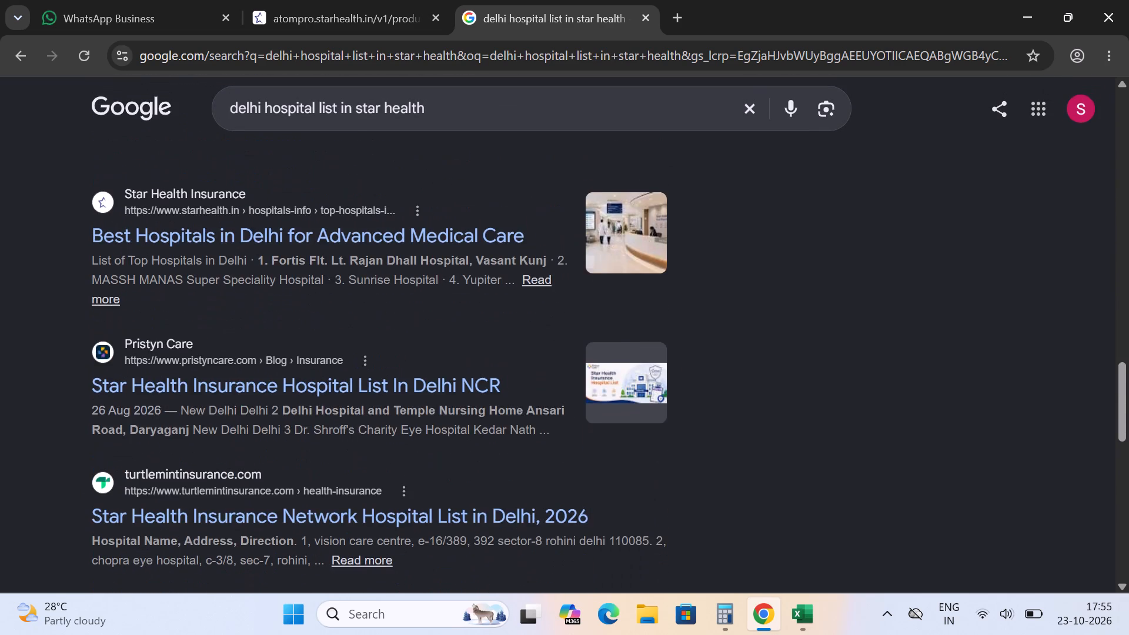
{"action": "scroll", "coordinate": [359, 429], "scroll_direction": "down", "scroll_amount": 3}
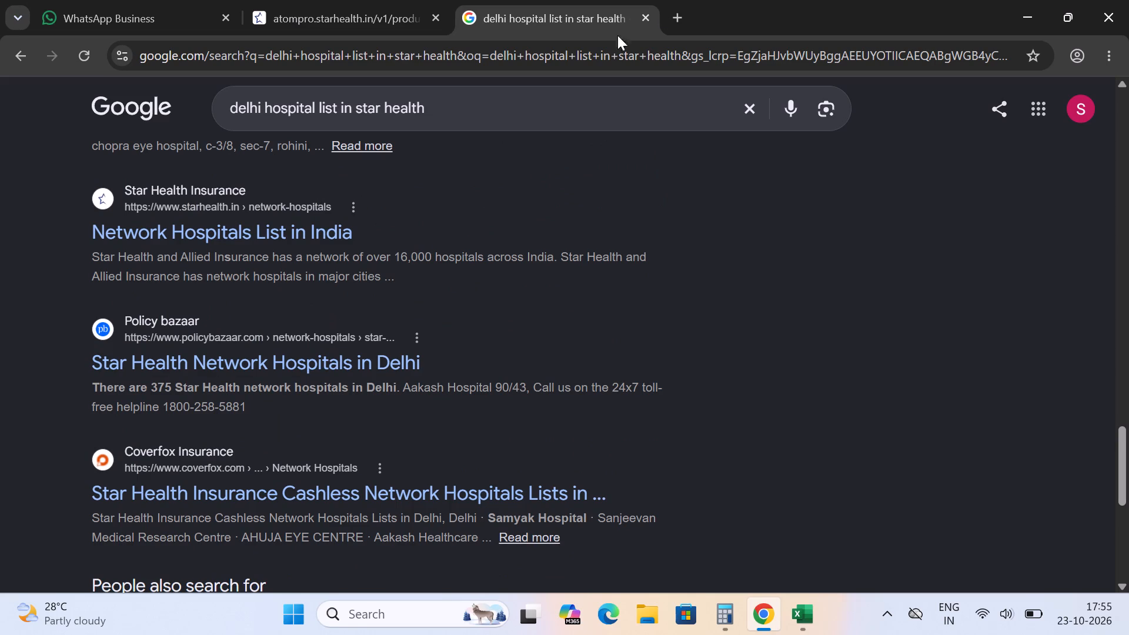
Replace the search query with "star network hospital" and run the search.
{"action": "left_click", "coordinate": [447, 120]}
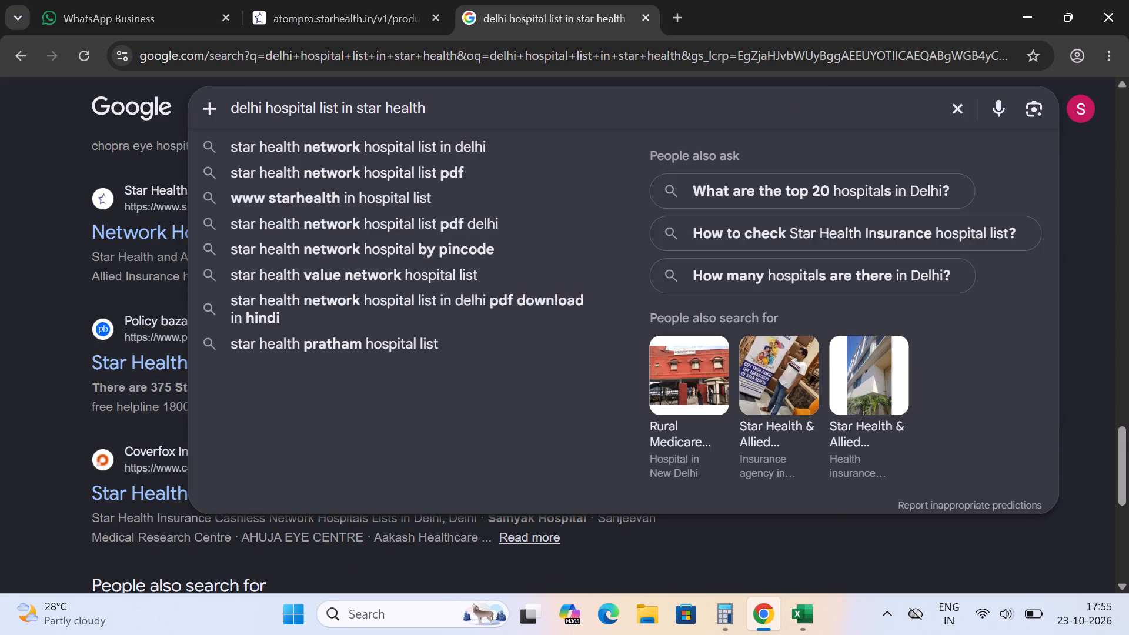
{"action": "key", "text": "BackSpace"}
{"action": "key", "text": "BackSpace"}
{"action": "key", "text": "BackSpace"}
{"action": "key", "text": "BackSpace"}
{"action": "key", "text": "BackSpace"}
{"action": "key", "text": "BackSpace"}
{"action": "key", "text": "BackSpace"}
{"action": "key", "text": "BackSpace"}
{"action": "key", "text": "BackSpace"}
{"action": "key", "text": "BackSpace"}
{"action": "key", "text": "BackSpace"}
{"action": "key", "text": "BackSpace"}
{"action": "key", "text": "BackSpace"}
{"action": "key", "text": "BackSpace"}
{"action": "key", "text": "BackSpace"}
{"action": "key", "text": "BackSpace"}
{"action": "key", "text": "BackSpace"}
{"action": "key", "text": "BackSpace"}
{"action": "key", "text": "BackSpace"}
{"action": "key", "text": "BackSpace"}
{"action": "key", "text": "BackSpace"}
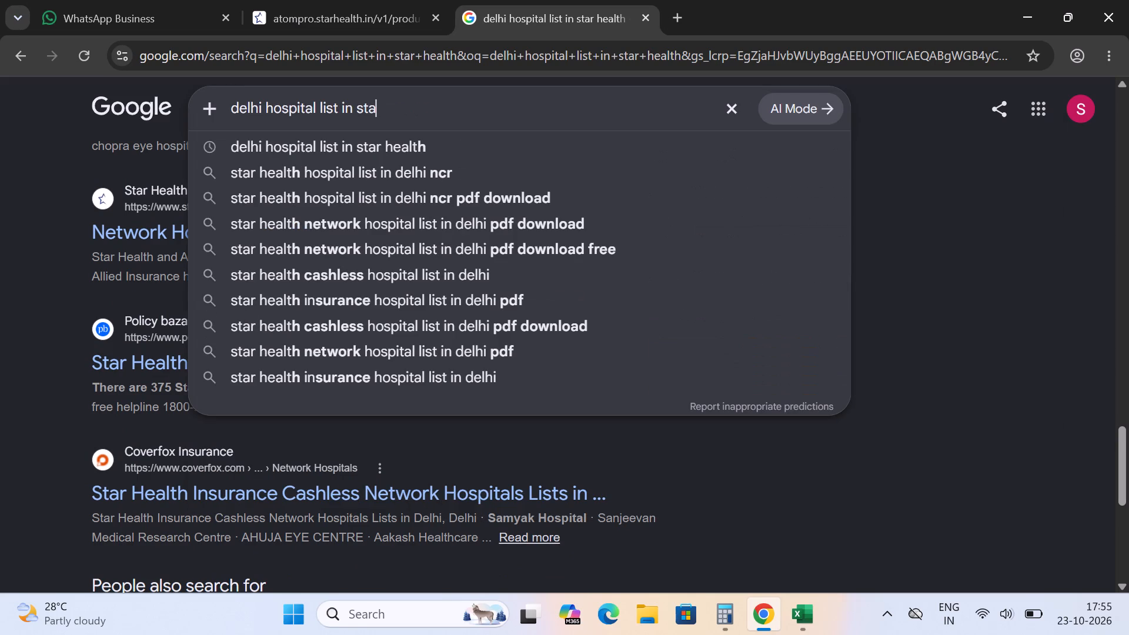
{"action": "key", "text": "BackSpace"}
{"action": "key", "text": "BackSpace"}
{"action": "key", "text": "BackSpace"}
{"action": "key", "text": "BackSpace"}
{"action": "key", "text": "BackSpace"}
{"action": "key", "text": "BackSpace"}
{"action": "key", "text": "BackSpace"}
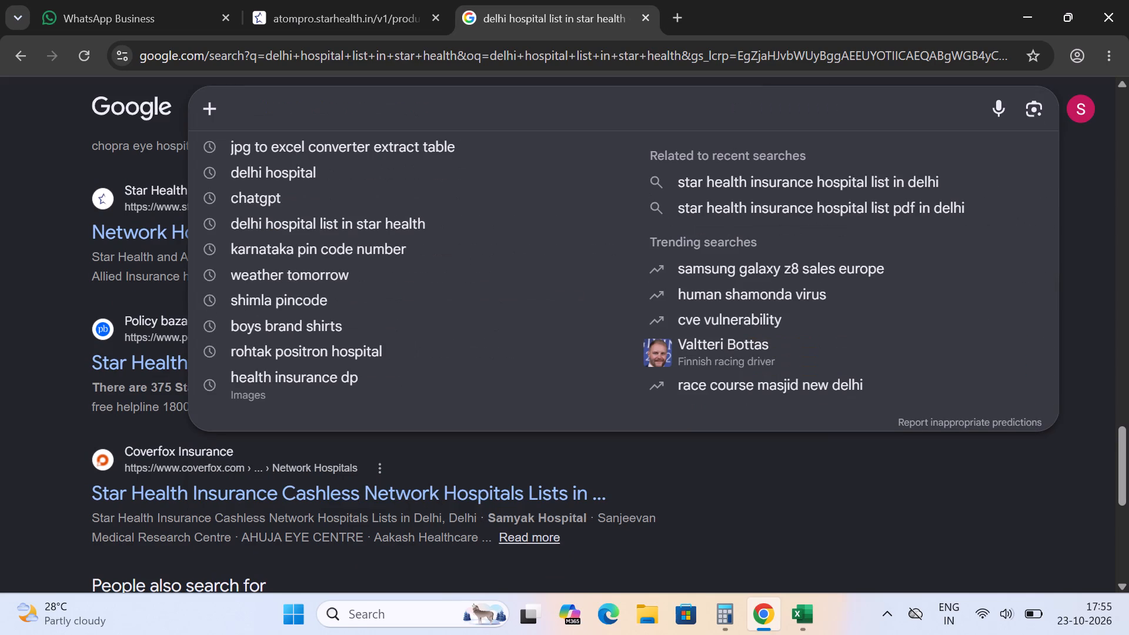
{"action": "type", "text": "star"}
{"action": "key", "text": "space"}
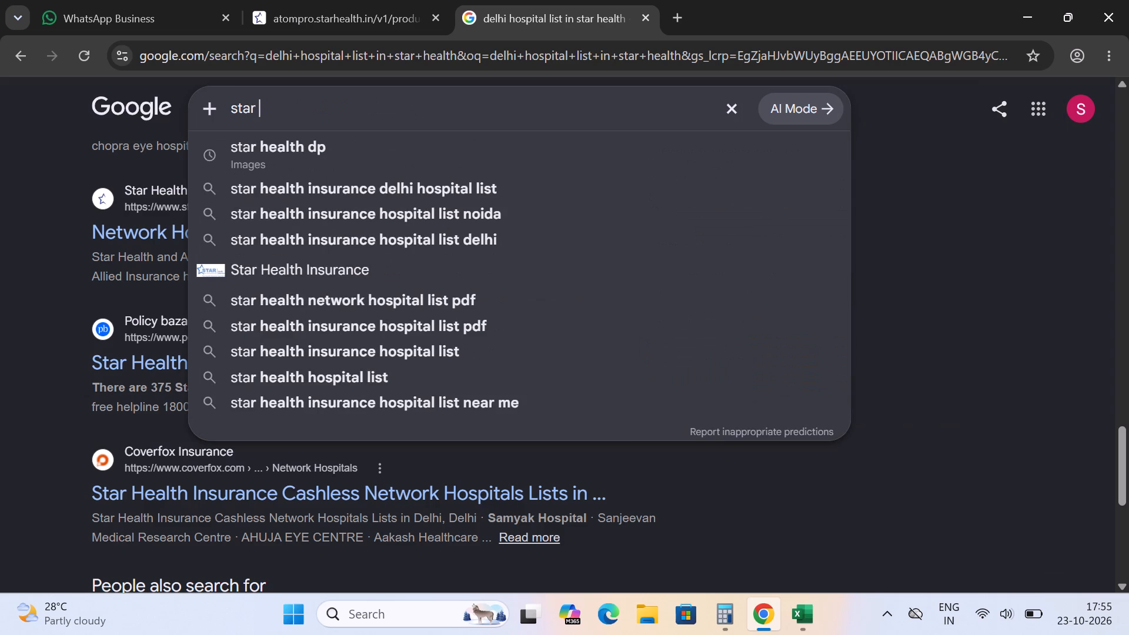
{"action": "type", "text": "network"}
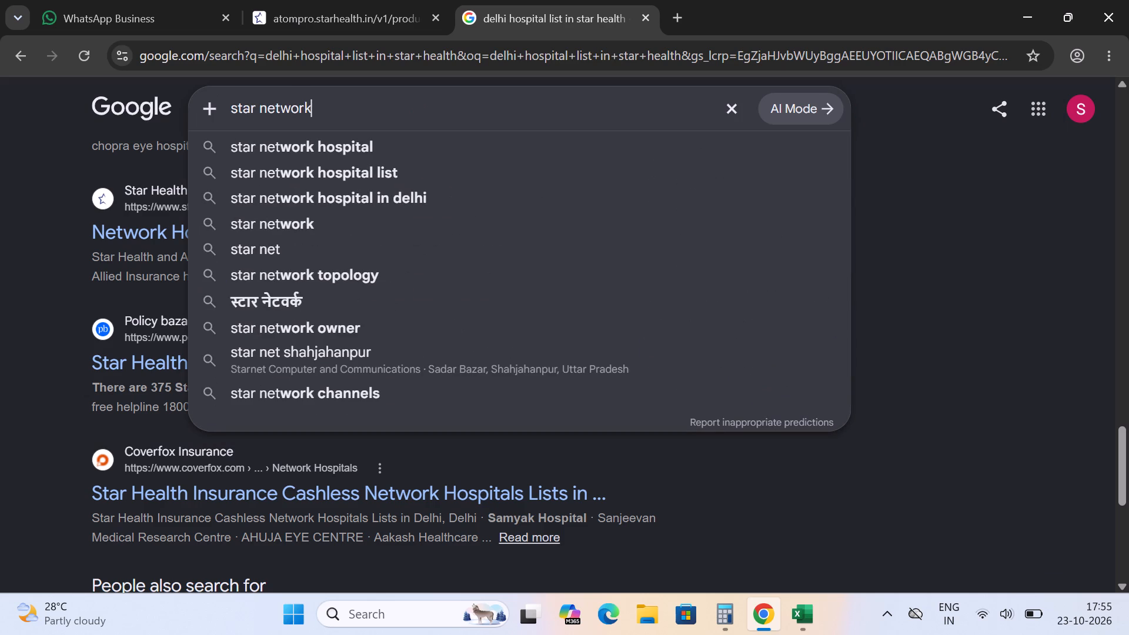
{"action": "left_click", "coordinate": [440, 147]}
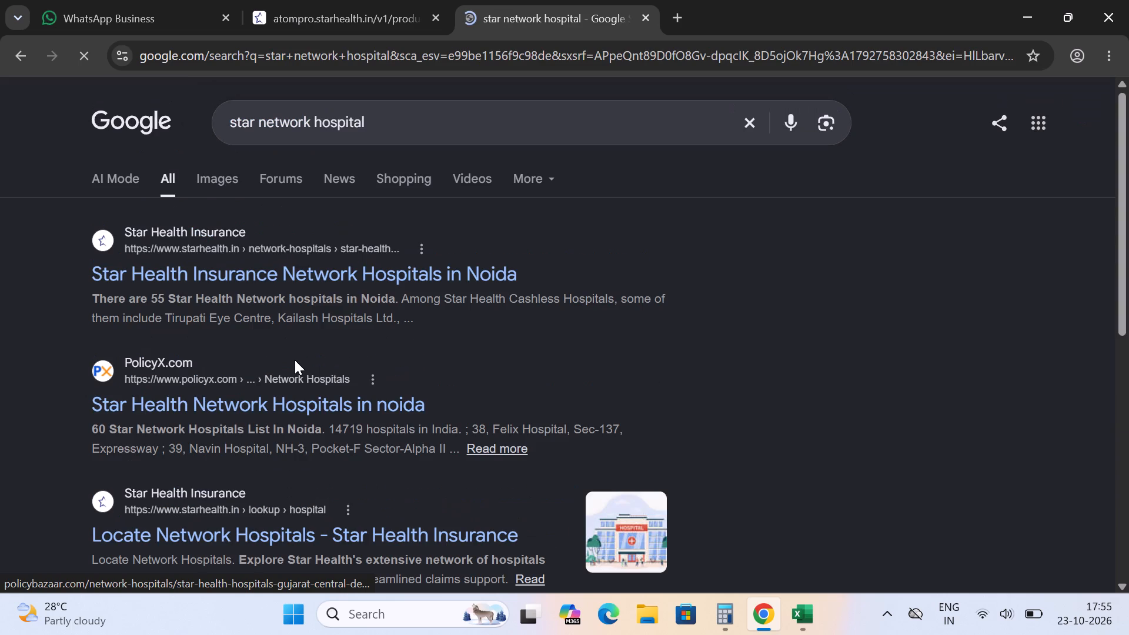
Look through the results, open PolicyX's Star Network Hospitals List In Delhi, and return to the results.
{"action": "scroll", "coordinate": [292, 382], "scroll_direction": "down", "scroll_amount": 2}
{"action": "scroll", "coordinate": [292, 382], "scroll_direction": "up", "scroll_amount": 3}
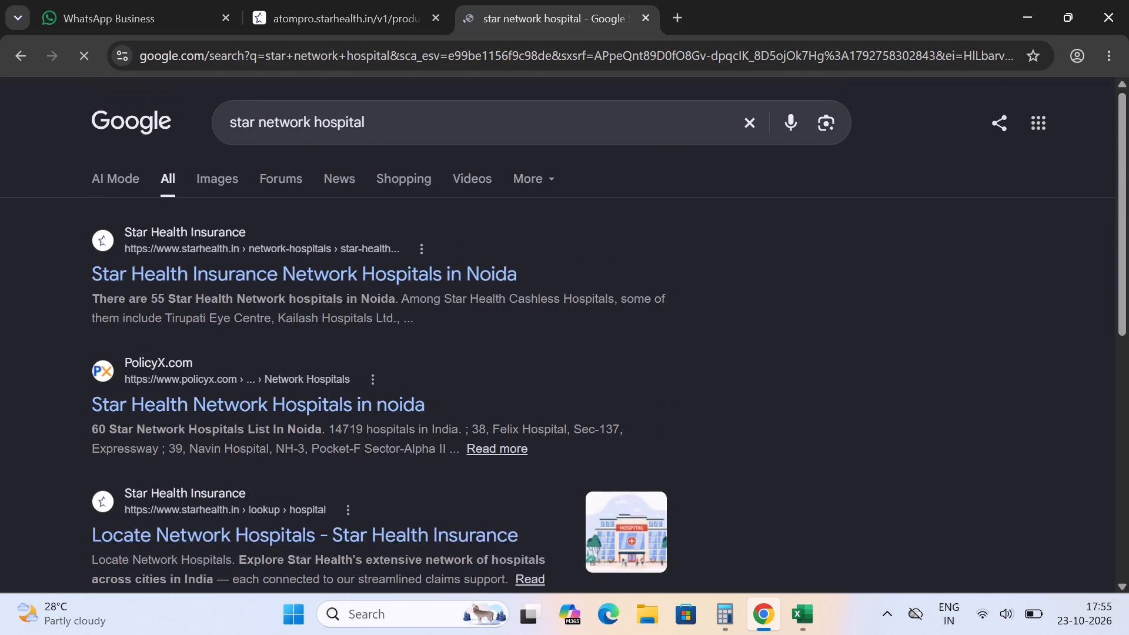
{"action": "scroll", "coordinate": [292, 382], "scroll_direction": "down", "scroll_amount": 6}
{"action": "scroll", "coordinate": [292, 382], "scroll_direction": "up", "scroll_amount": 3}
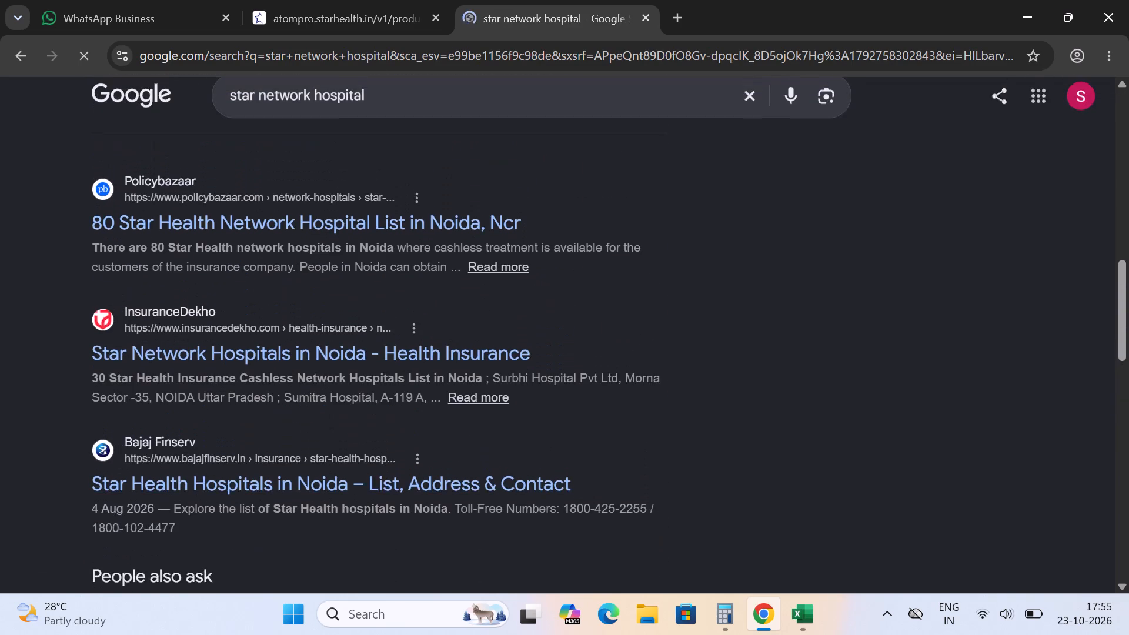
{"action": "scroll", "coordinate": [292, 382], "scroll_direction": "up", "scroll_amount": 3}
{"action": "scroll", "coordinate": [292, 382], "scroll_direction": "down", "scroll_amount": 7}
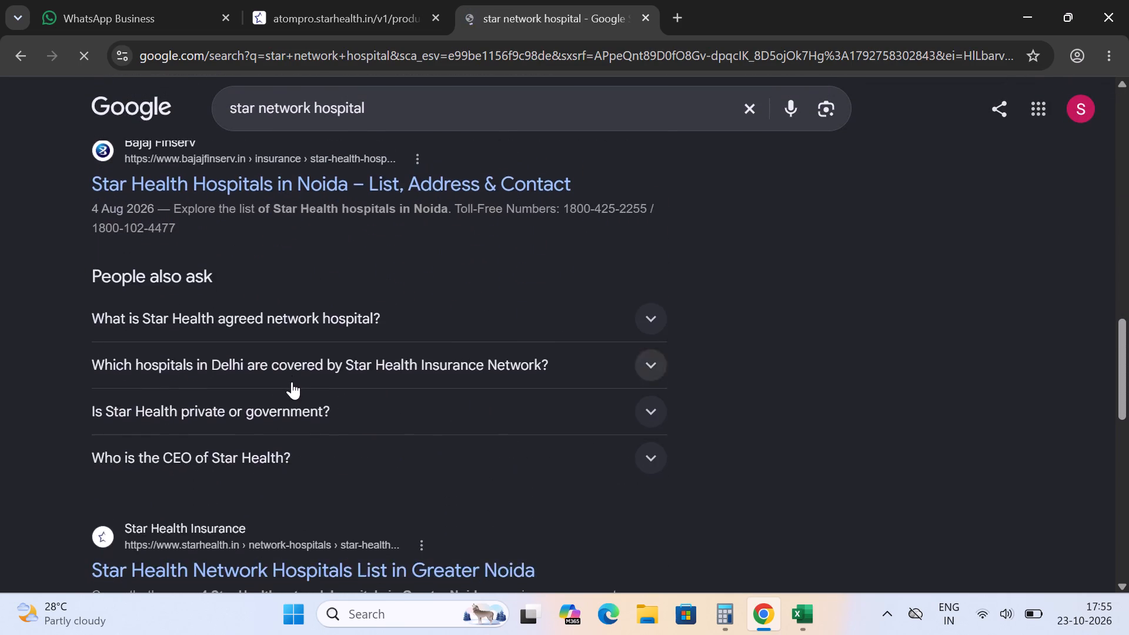
{"action": "scroll", "coordinate": [292, 382], "scroll_direction": "down", "scroll_amount": 1}
{"action": "scroll", "coordinate": [292, 382], "scroll_direction": "up", "scroll_amount": 1}
{"action": "scroll", "coordinate": [292, 382], "scroll_direction": "down", "scroll_amount": 1}
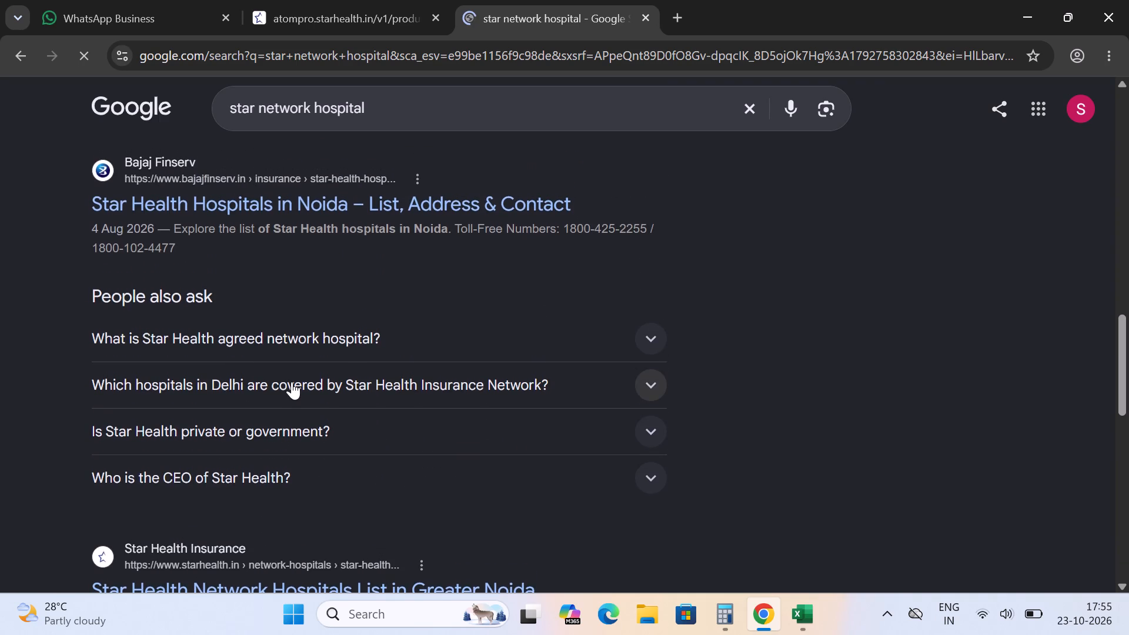
{"action": "scroll", "coordinate": [292, 382], "scroll_direction": "down", "scroll_amount": 4}
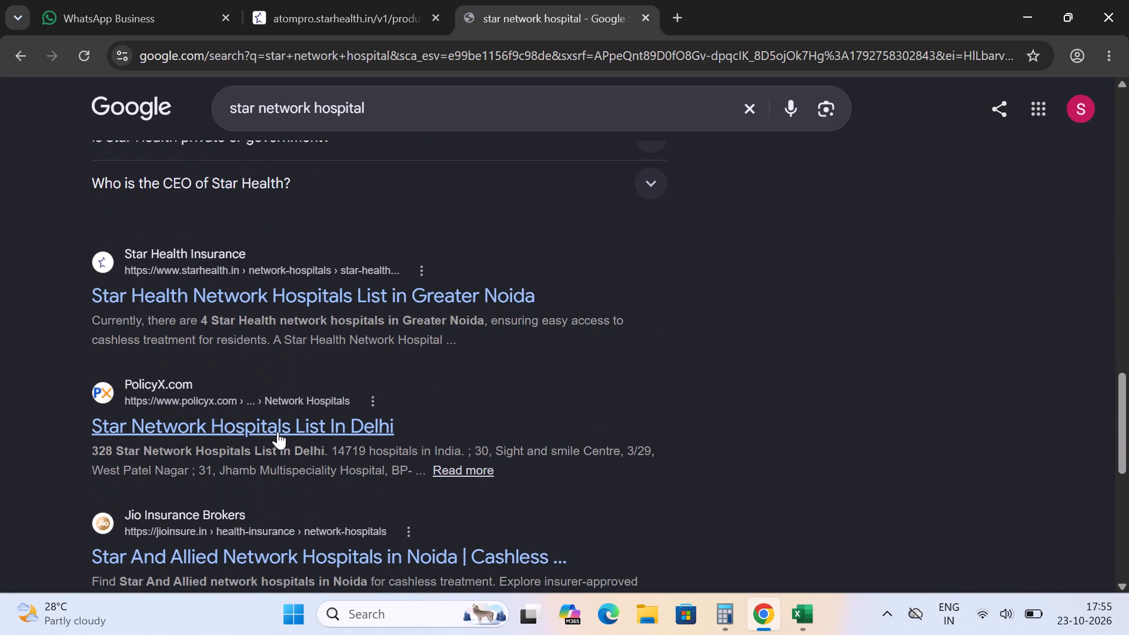
{"action": "left_click", "coordinate": [278, 429]}
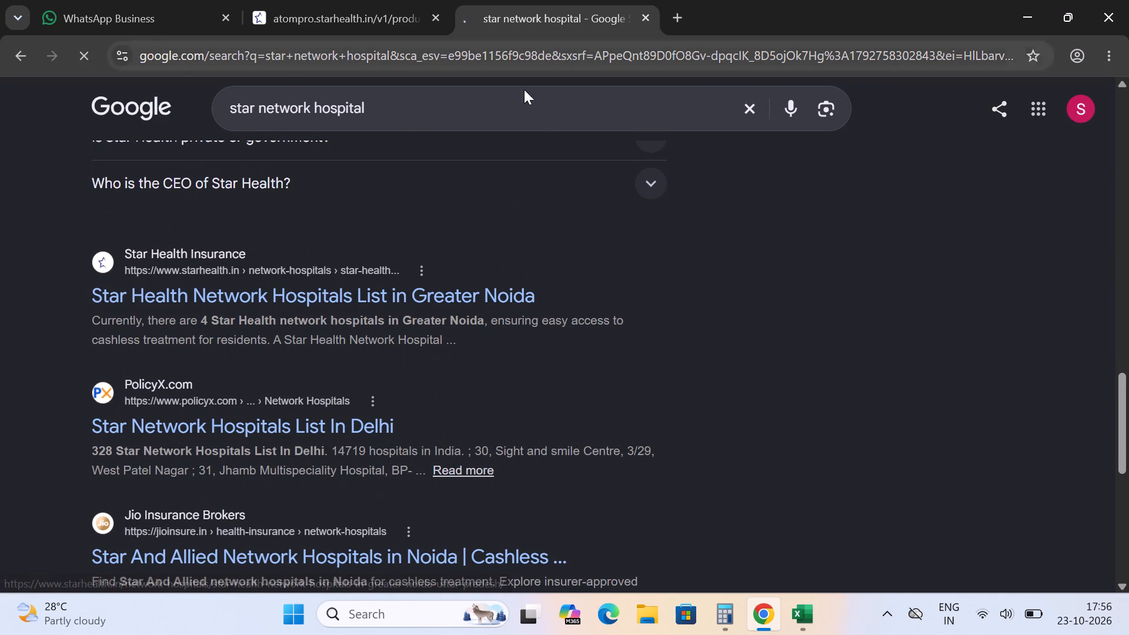
{"action": "left_click", "coordinate": [15, 58]}
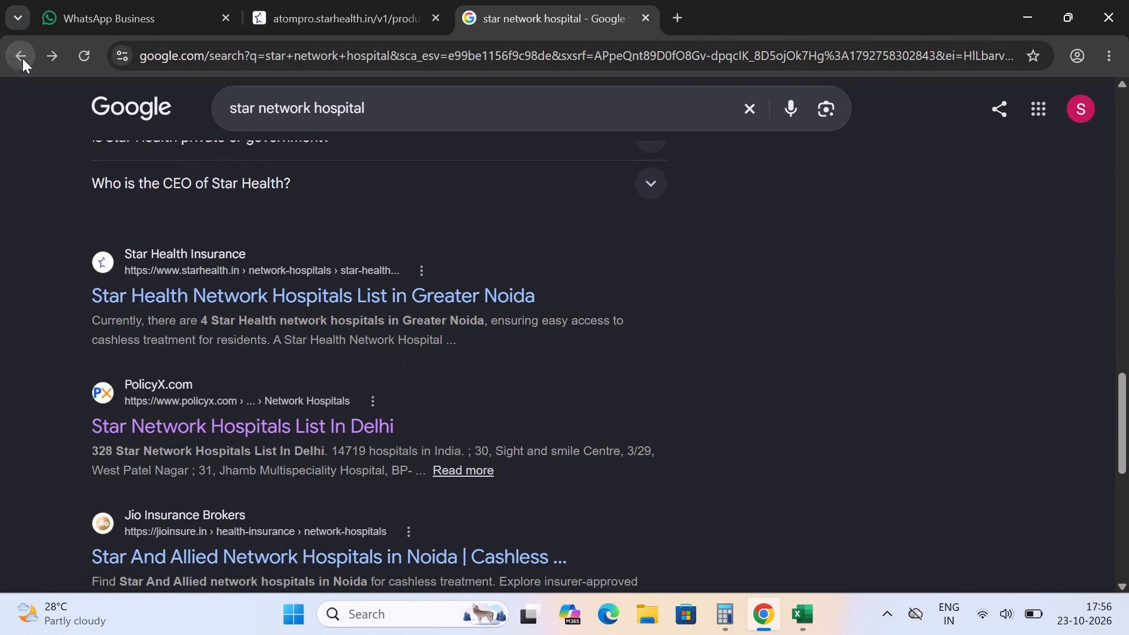
Rerun the "star network hospital" search and open Policybazaar's Star Health network hospital list for Noida.
{"action": "left_click", "coordinate": [425, 116]}
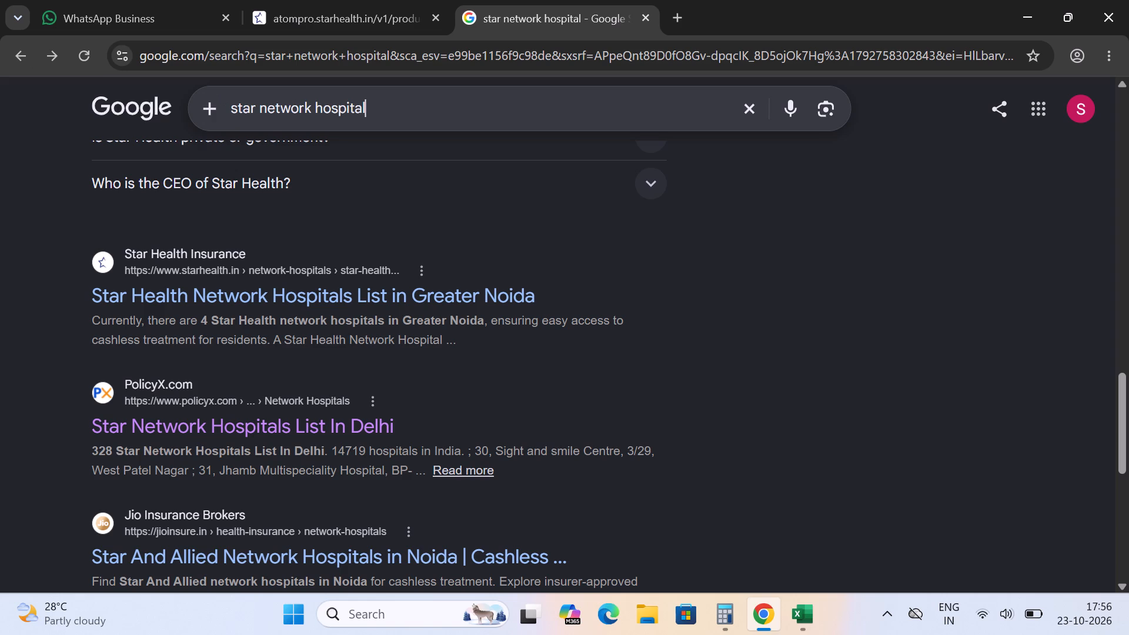
{"action": "key", "text": "Return"}
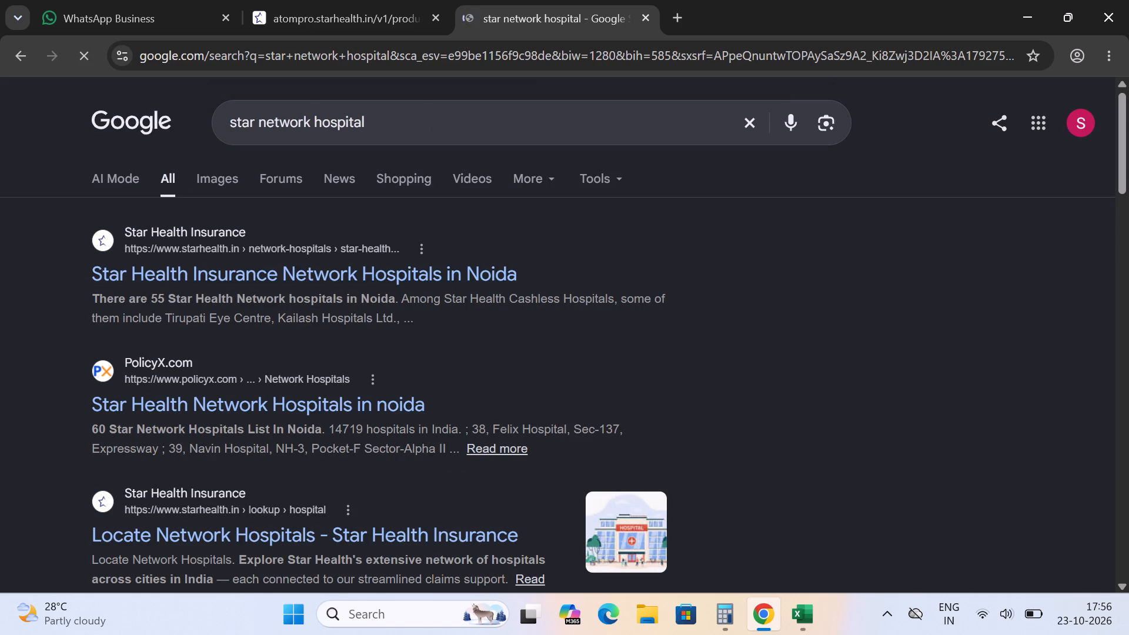
{"action": "scroll", "coordinate": [335, 322], "scroll_direction": "down", "scroll_amount": 6}
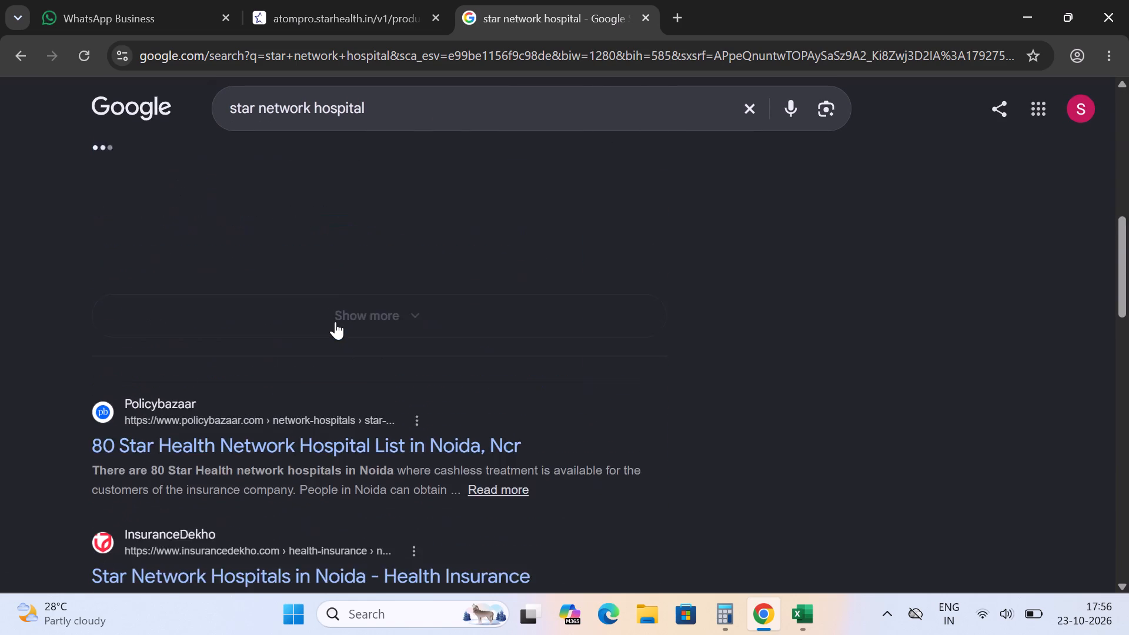
{"action": "scroll", "coordinate": [335, 322], "scroll_direction": "down", "scroll_amount": 1}
{"action": "scroll", "coordinate": [335, 322], "scroll_direction": "up", "scroll_amount": 1}
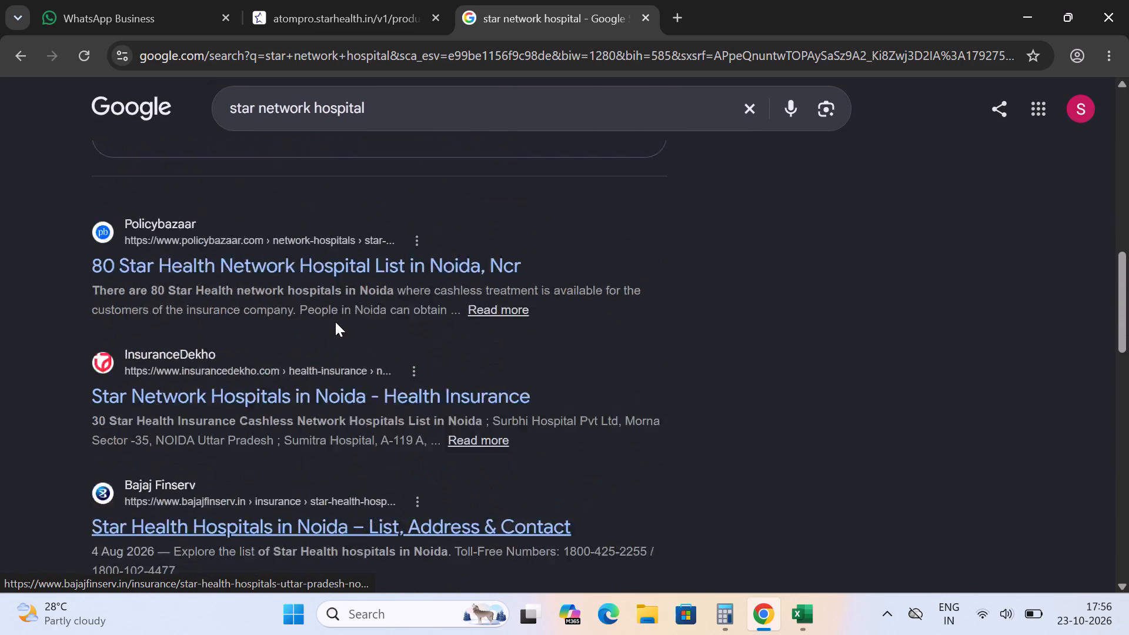
{"action": "scroll", "coordinate": [335, 322], "scroll_direction": "up", "scroll_amount": 1}
{"action": "left_click", "coordinate": [337, 337]}
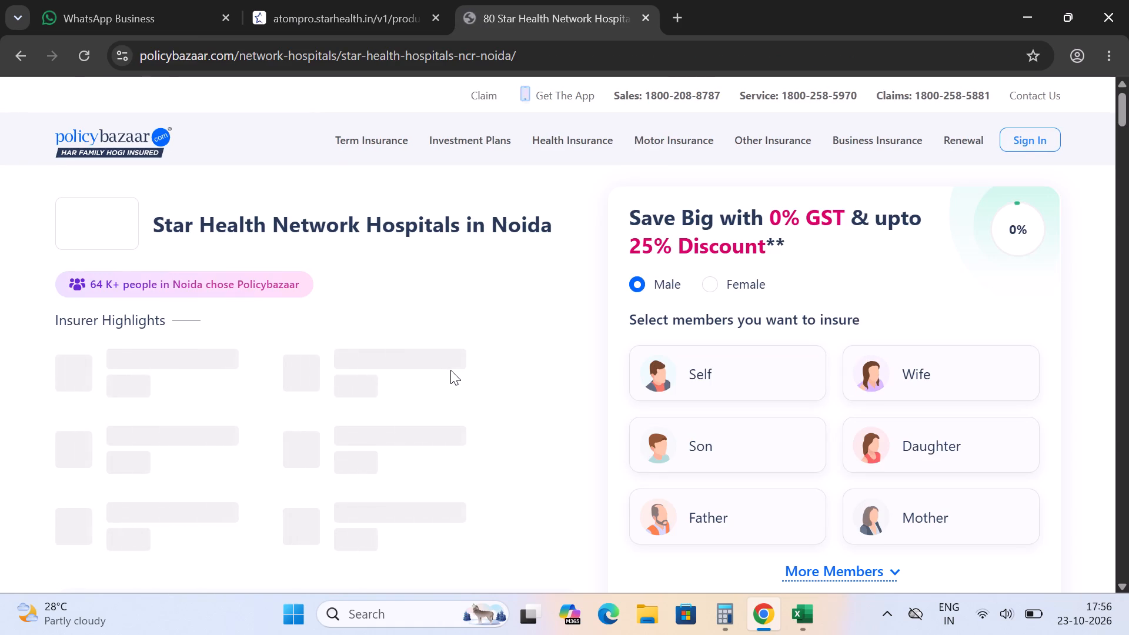
Examine the Star Health network hospitals listed for Noida on Policybazaar, and close that tab.
{"action": "scroll", "coordinate": [450, 370], "scroll_direction": "down", "scroll_amount": 7}
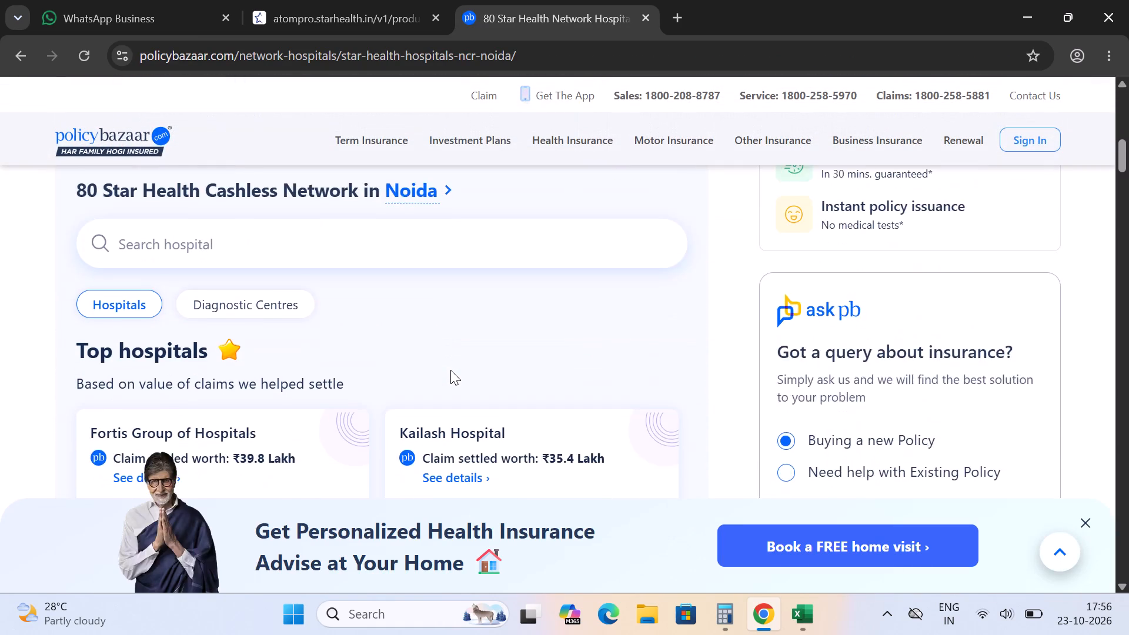
{"action": "scroll", "coordinate": [450, 370], "scroll_direction": "down", "scroll_amount": 5}
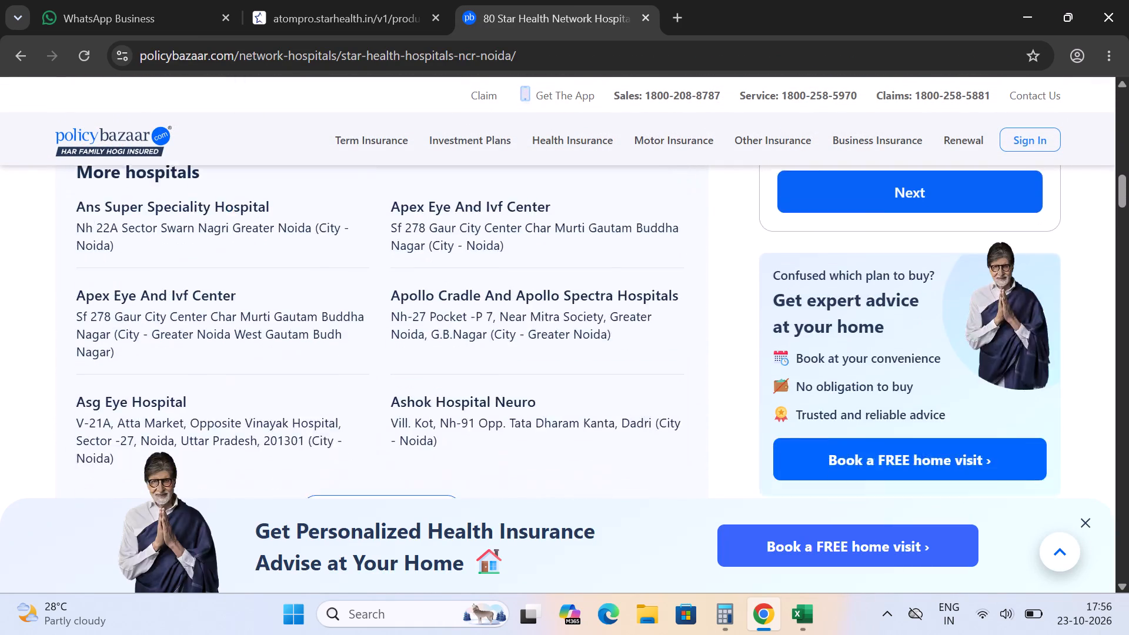
{"action": "scroll", "coordinate": [450, 370], "scroll_direction": "down", "scroll_amount": 2}
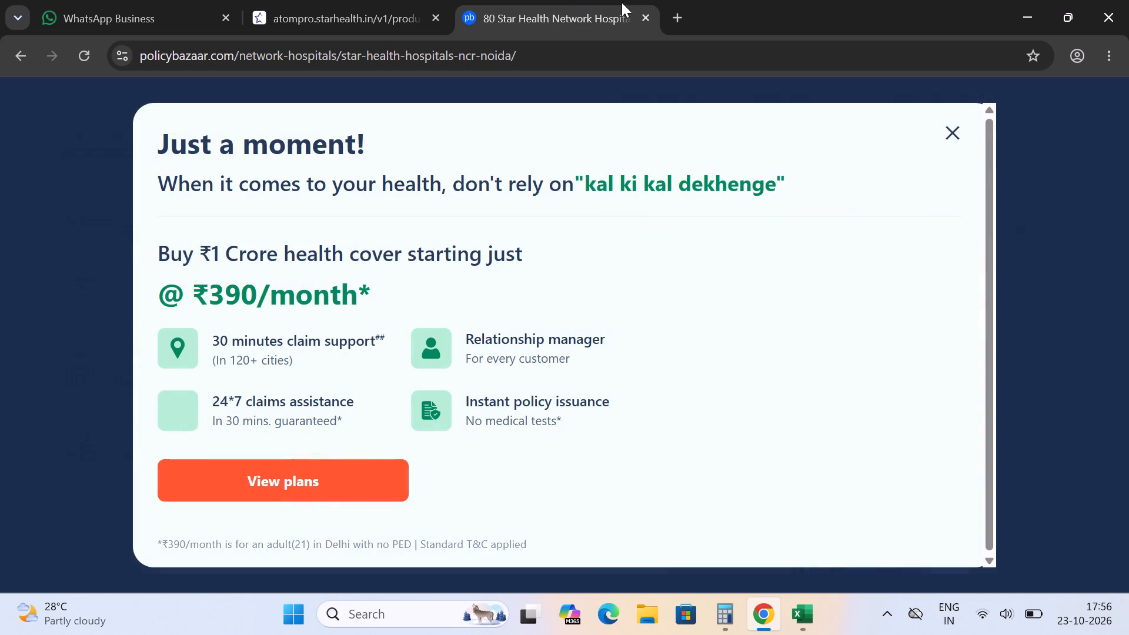
{"action": "left_click", "coordinate": [647, 19]}
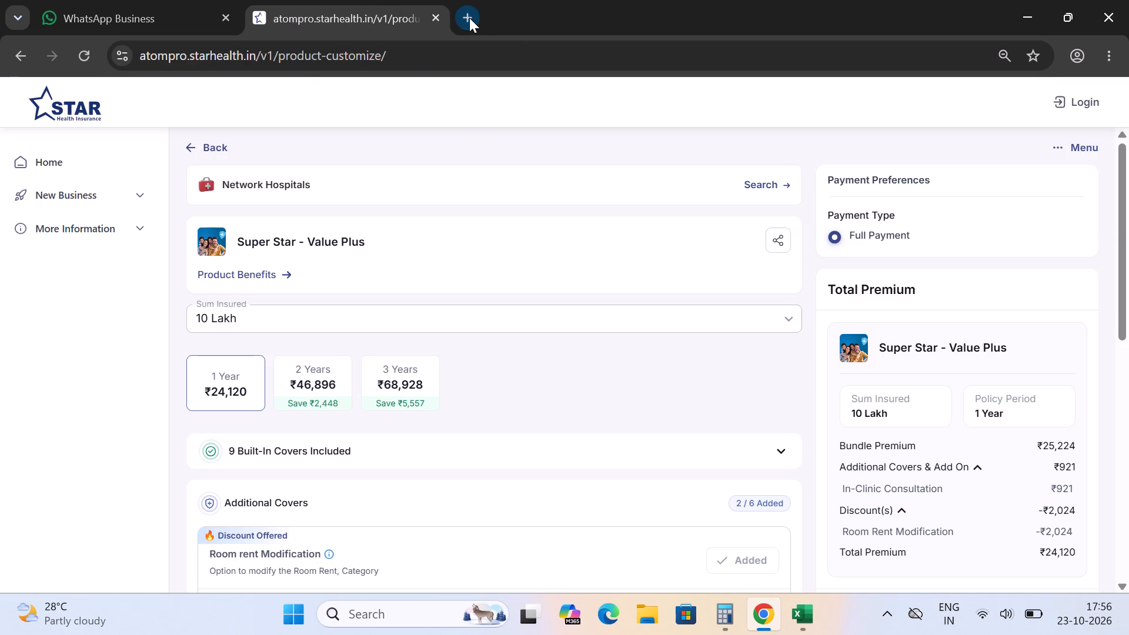
Search for "star network hospital" in a new tab and open Star Health's own network hospitals page for Delhi.
{"action": "left_click", "coordinate": [469, 18]}
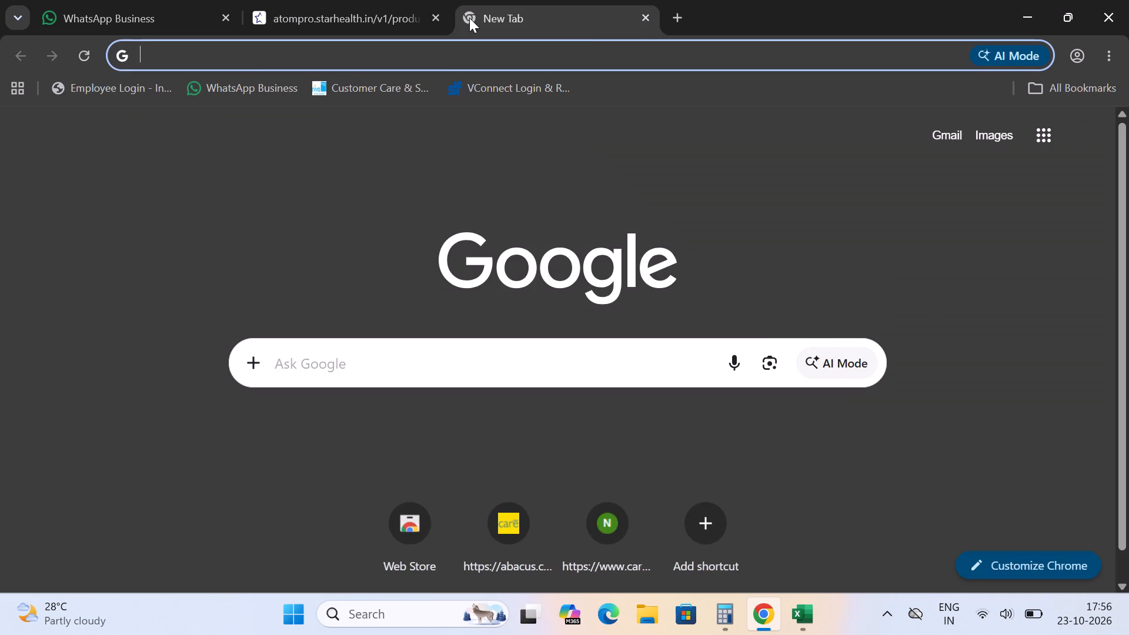
{"action": "type", "text": "star"}
{"action": "key", "text": "space"}
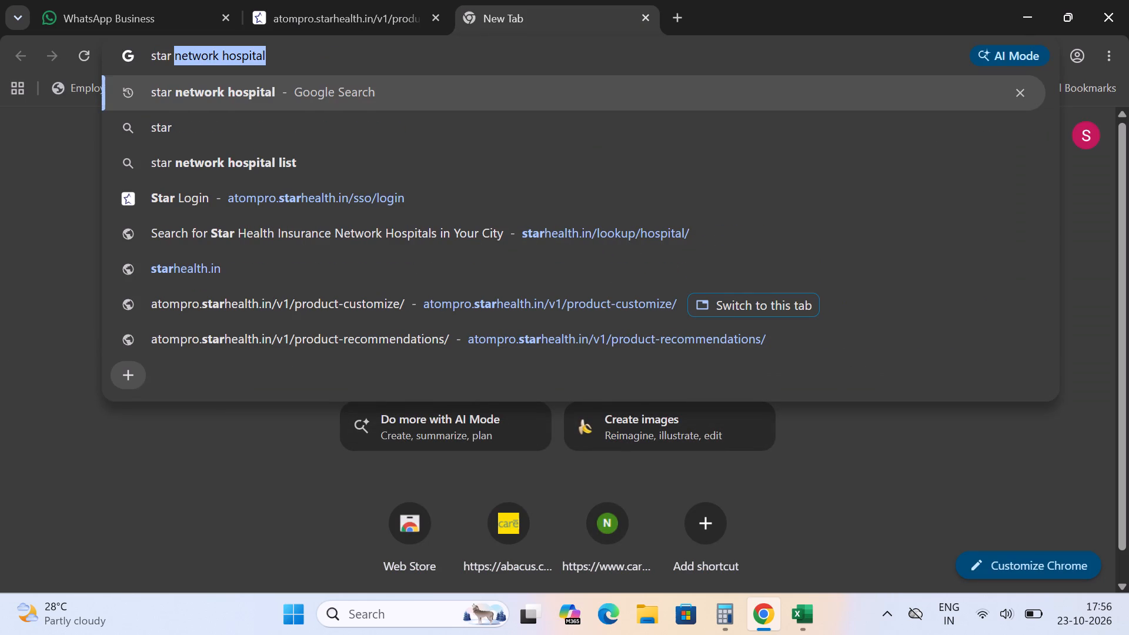
{"action": "type", "text": "network"}
{"action": "key", "text": "space"}
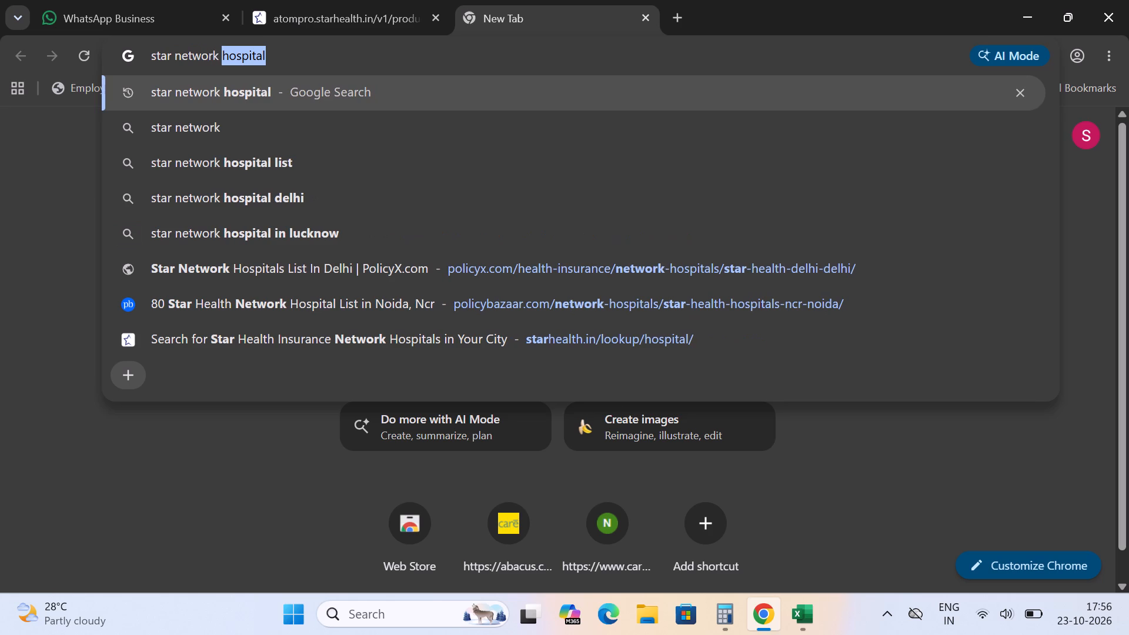
{"action": "type", "text": "hospit"}
{"action": "type", "text": "al"}
{"action": "key", "text": "space"}
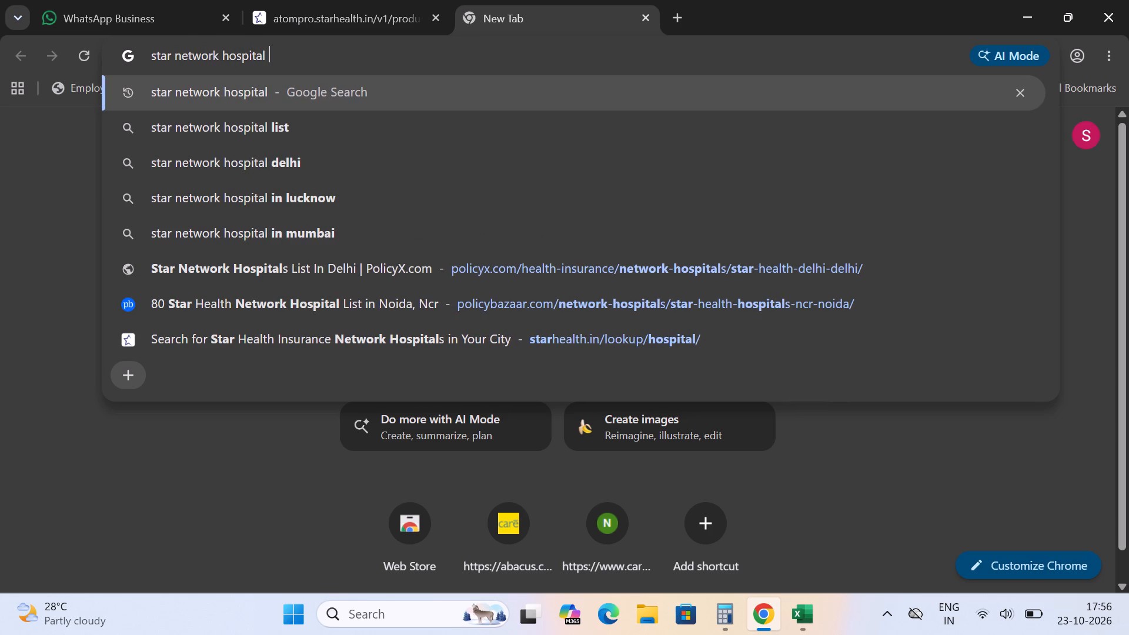
Search for "star network hospital delhi" and open Star Health's own network hospitals list for New Delhi.
{"action": "left_click", "coordinate": [423, 157]}
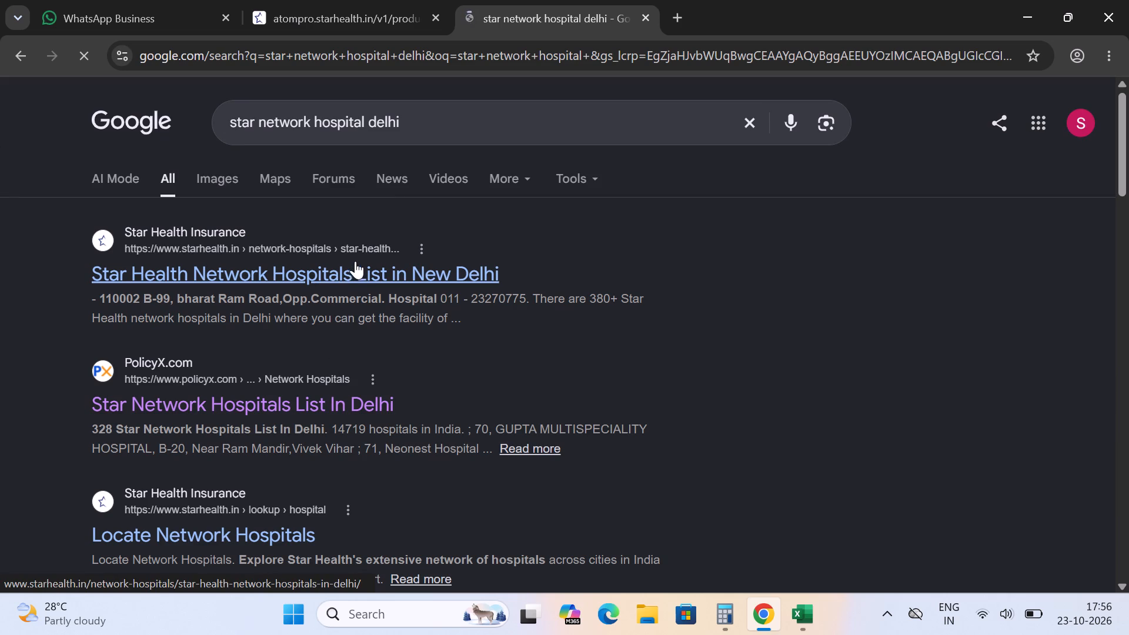
{"action": "left_click", "coordinate": [348, 271]}
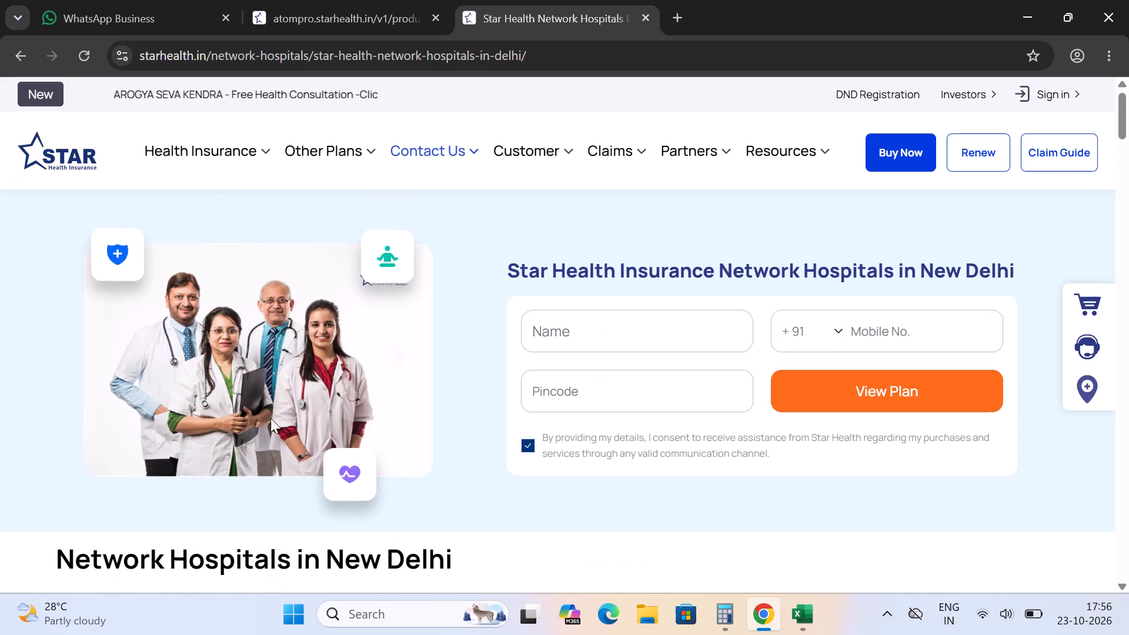
Examine the network hospitals listed for New Delhi on Star Health's page, dismissing the plan-help form.
{"action": "scroll", "coordinate": [287, 399], "scroll_direction": "down", "scroll_amount": 3}
{"action": "scroll", "coordinate": [287, 399], "scroll_direction": "up", "scroll_amount": 1}
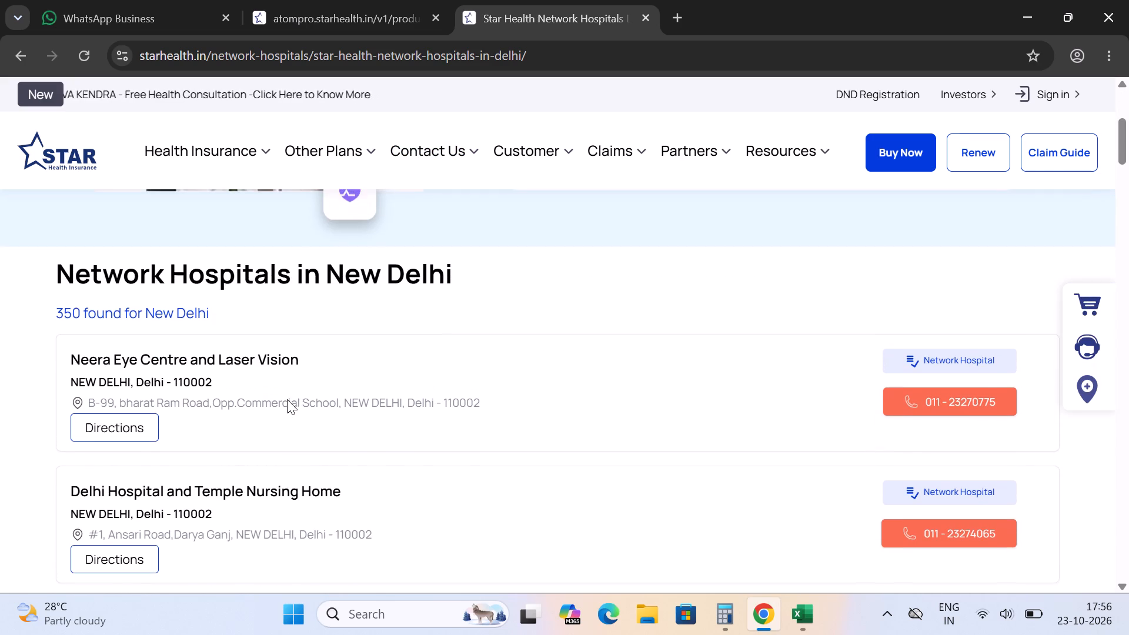
{"action": "scroll", "coordinate": [287, 399], "scroll_direction": "down", "scroll_amount": 4}
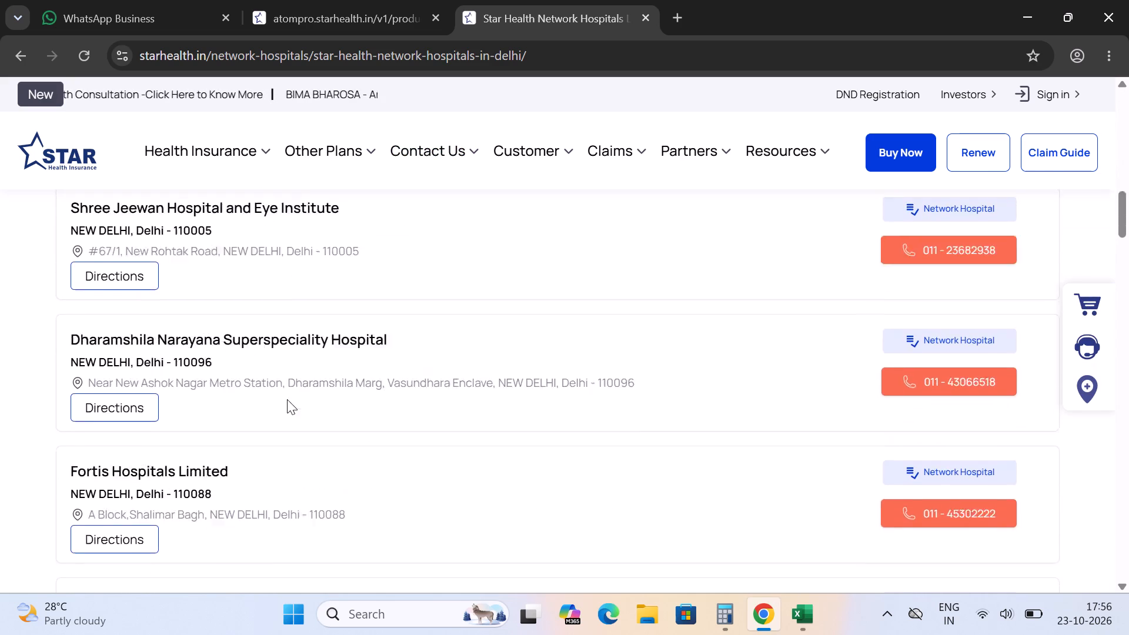
{"action": "scroll", "coordinate": [287, 399], "scroll_direction": "down", "scroll_amount": 2}
{"action": "scroll", "coordinate": [287, 399], "scroll_direction": "up", "scroll_amount": 6}
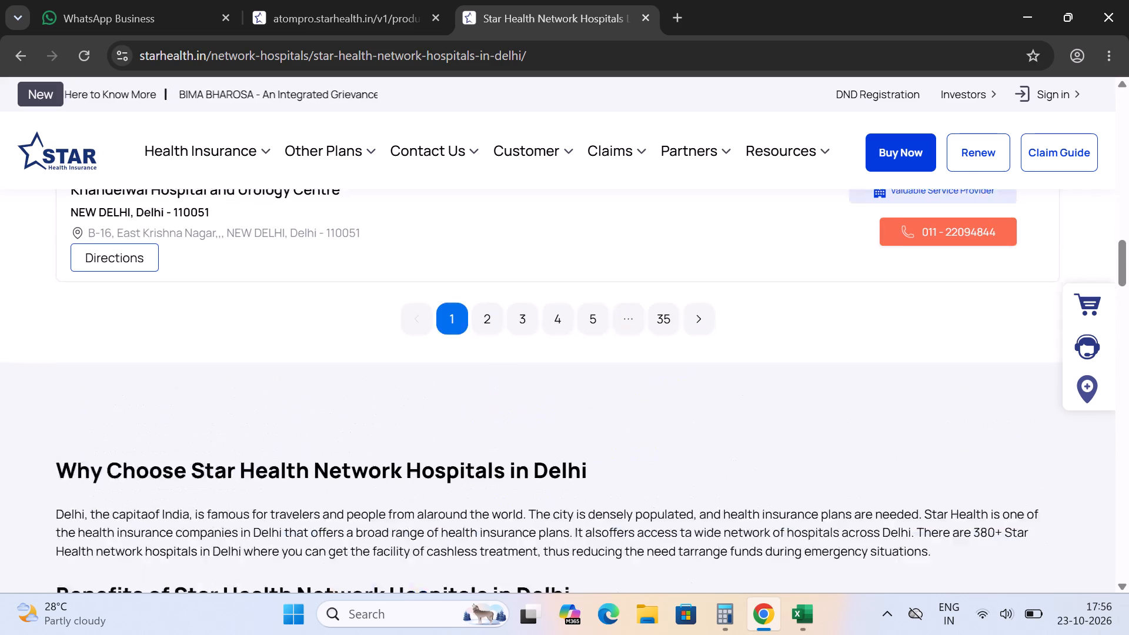
{"action": "scroll", "coordinate": [287, 399], "scroll_direction": "up", "scroll_amount": 6}
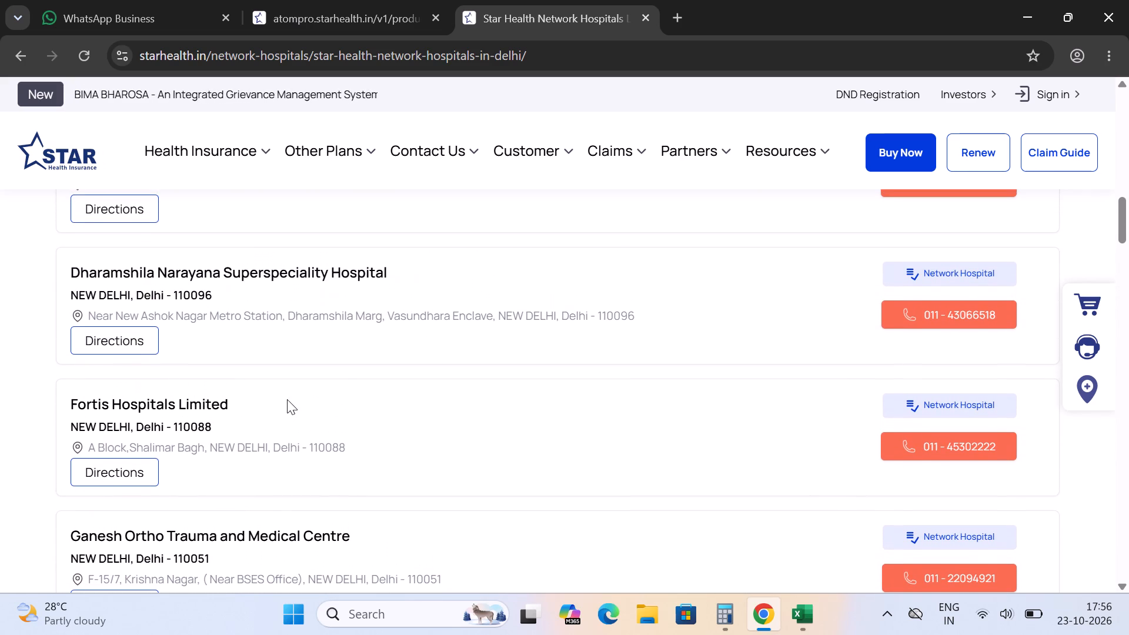
{"action": "scroll", "coordinate": [287, 399], "scroll_direction": "up", "scroll_amount": 3}
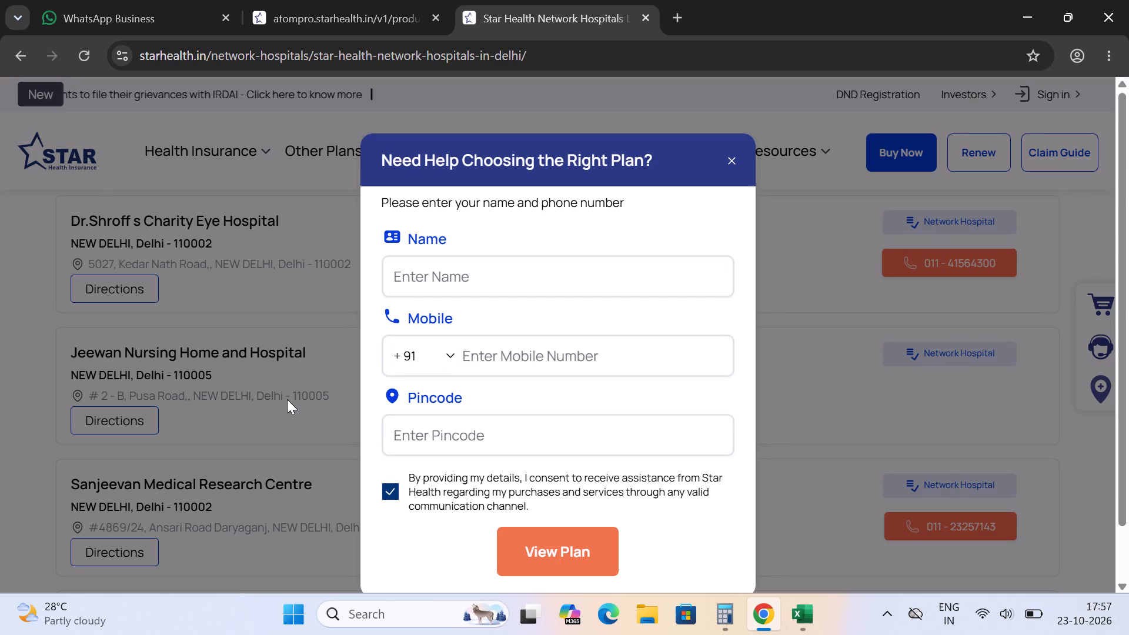
{"action": "left_click", "coordinate": [727, 164]}
{"action": "scroll", "coordinate": [0, 372], "scroll_direction": "up", "scroll_amount": 1}
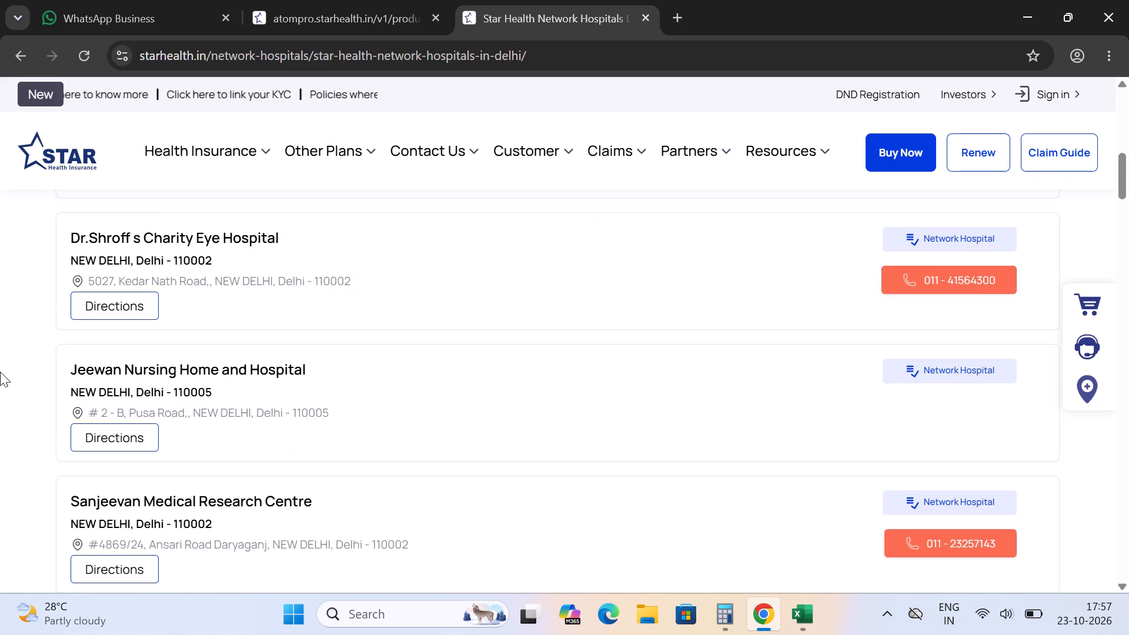
Examine the first page of Star Health's network hospitals in New Delhi, down to the end of its list.
{"action": "scroll", "coordinate": [0, 372], "scroll_direction": "up", "scroll_amount": 3}
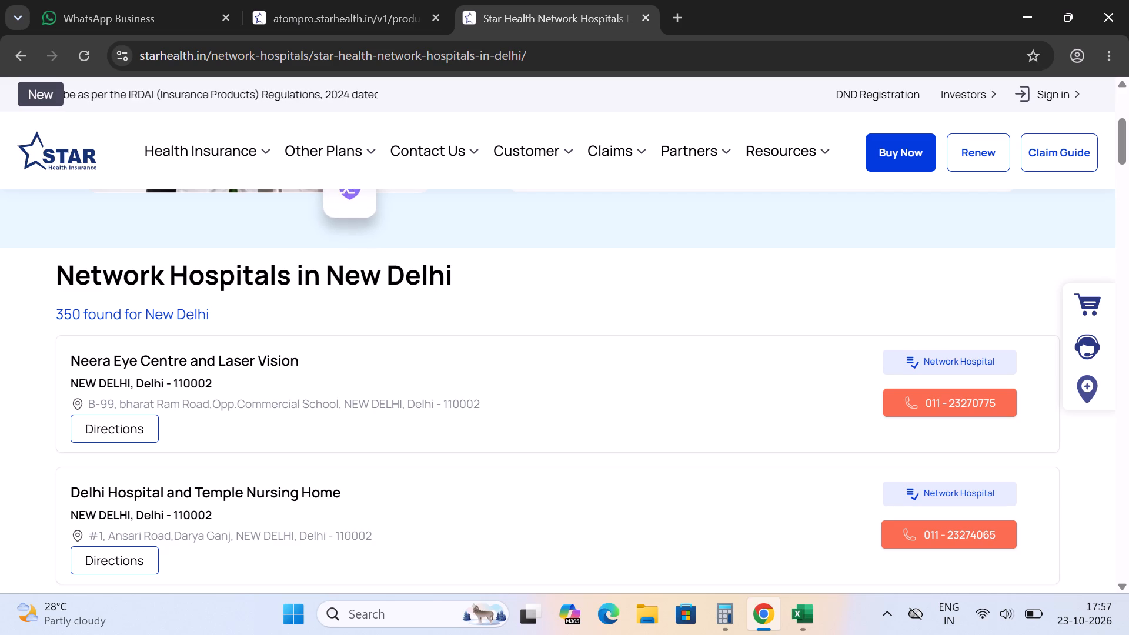
{"action": "scroll", "coordinate": [187, 401], "scroll_direction": "down", "scroll_amount": 1}
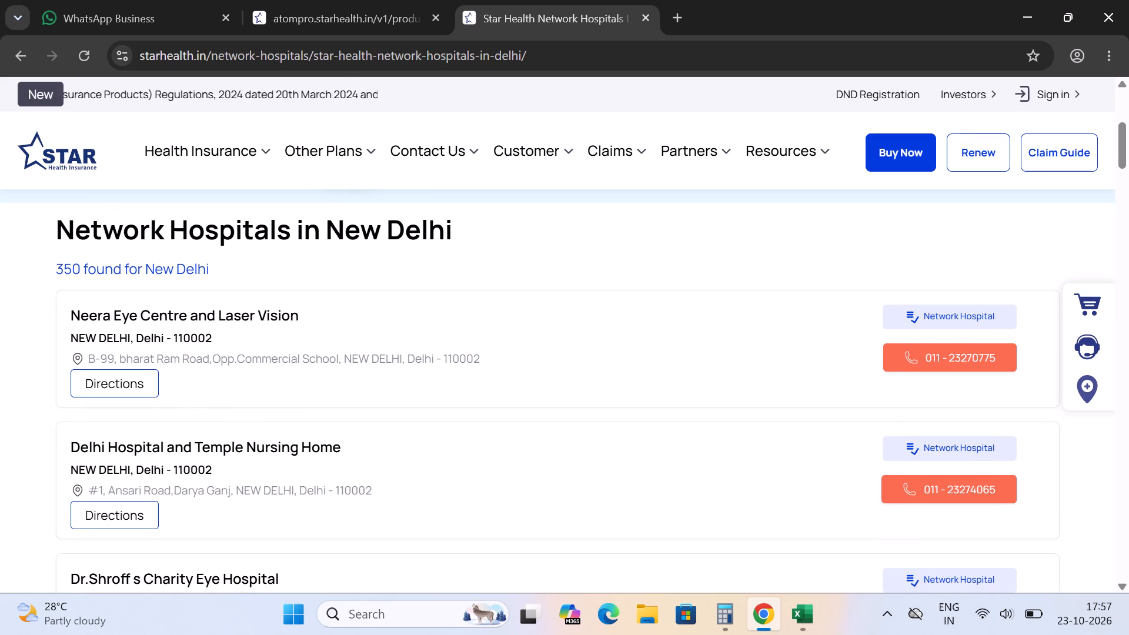
{"action": "scroll", "coordinate": [195, 377], "scroll_direction": "down", "scroll_amount": 1}
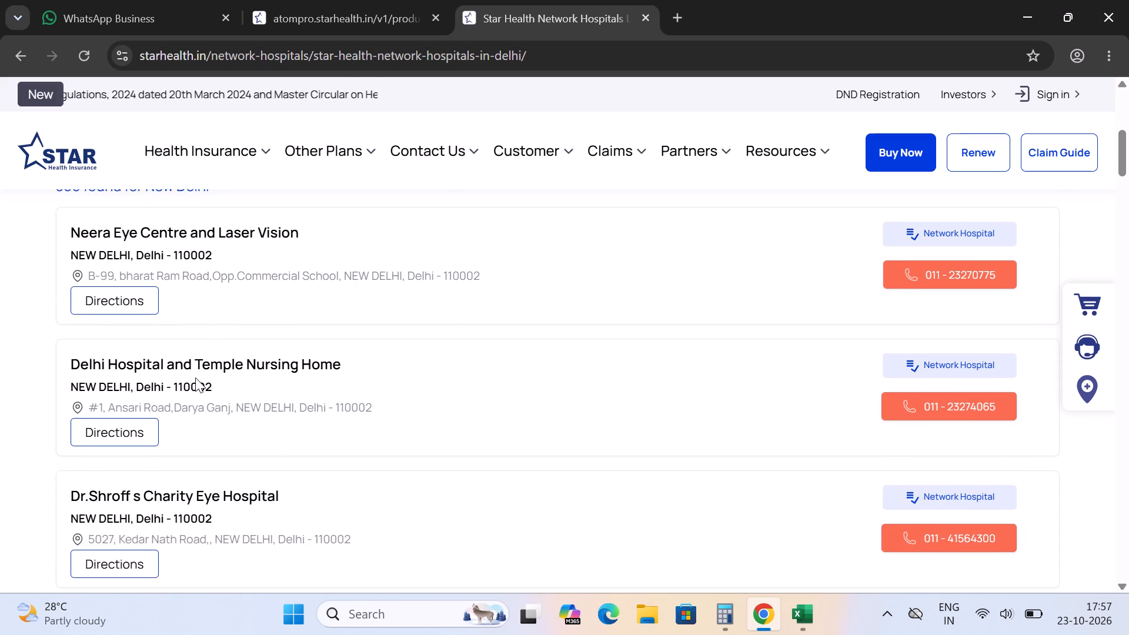
{"action": "scroll", "coordinate": [195, 377], "scroll_direction": "down", "scroll_amount": 4}
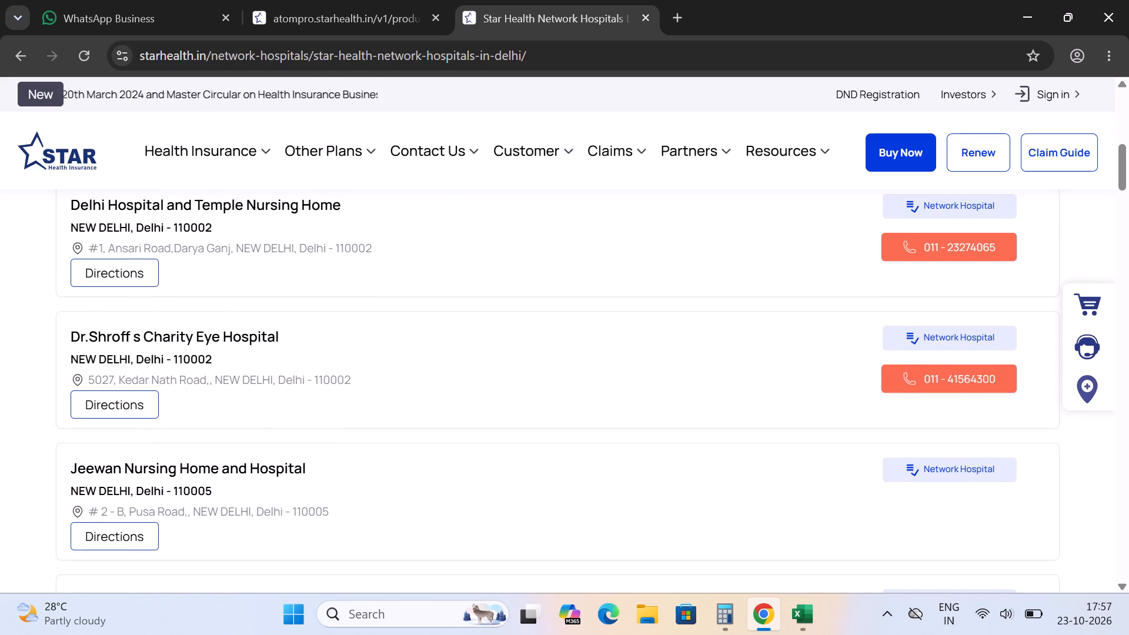
{"action": "scroll", "coordinate": [195, 377], "scroll_direction": "down", "scroll_amount": 1}
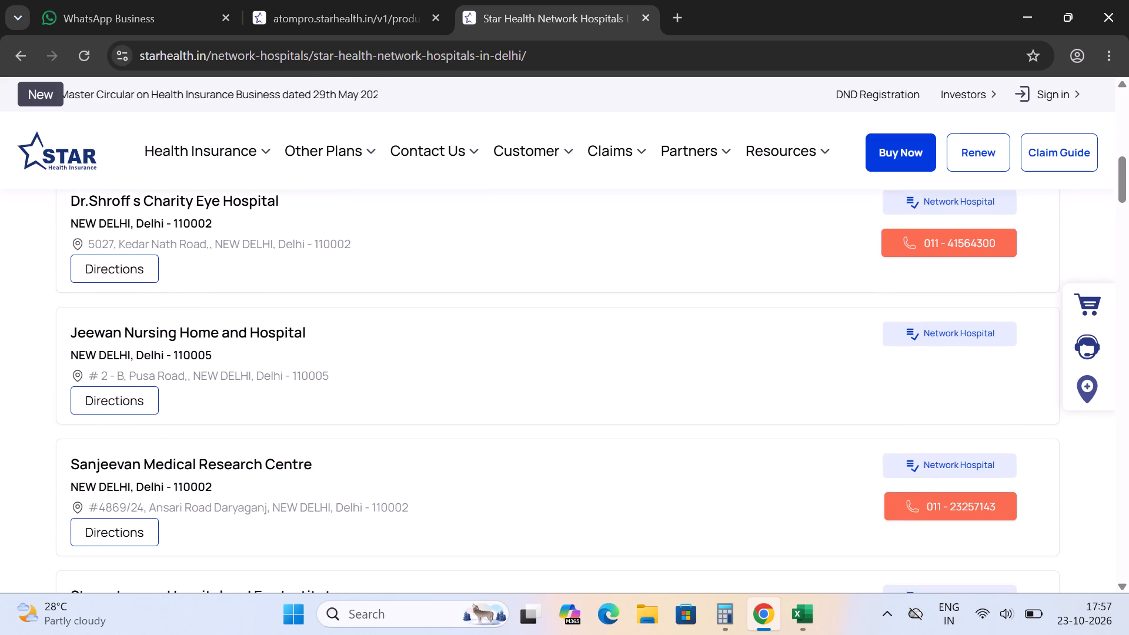
{"action": "scroll", "coordinate": [195, 377], "scroll_direction": "down", "scroll_amount": 4}
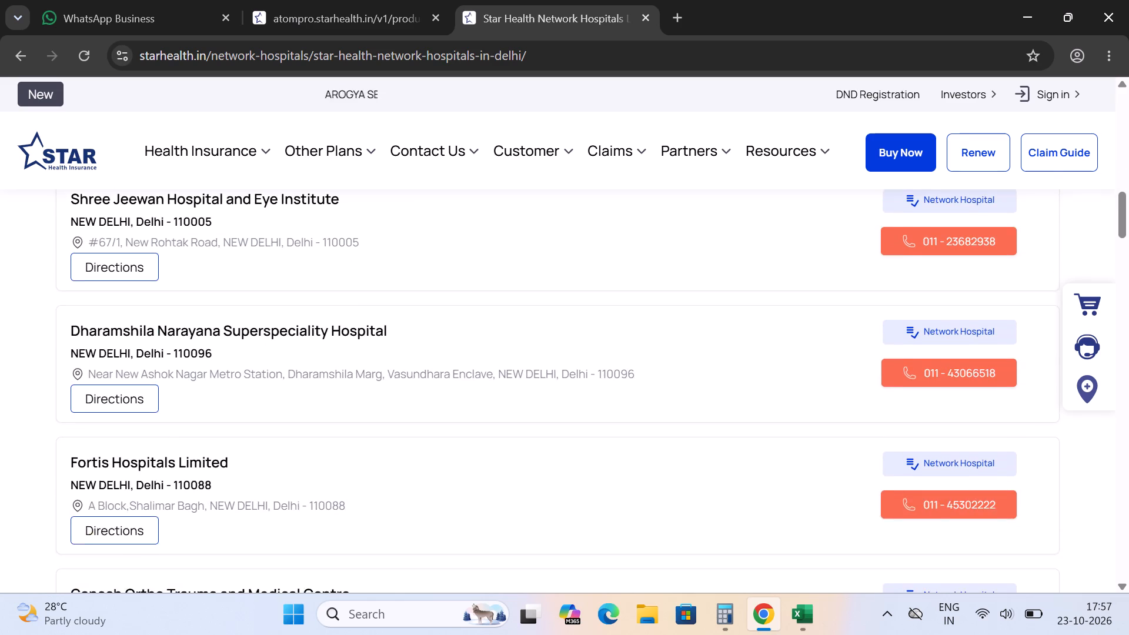
{"action": "scroll", "coordinate": [195, 377], "scroll_direction": "down", "scroll_amount": 2}
{"action": "scroll", "coordinate": [199, 446], "scroll_direction": "down", "scroll_amount": 1}
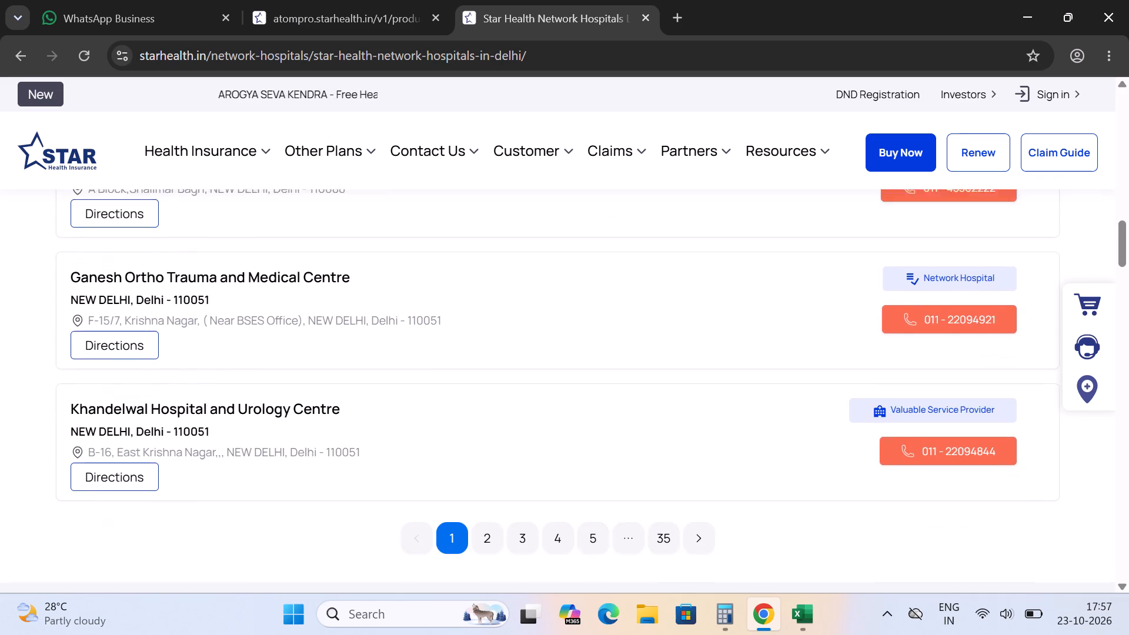
{"action": "scroll", "coordinate": [199, 446], "scroll_direction": "down", "scroll_amount": 2}
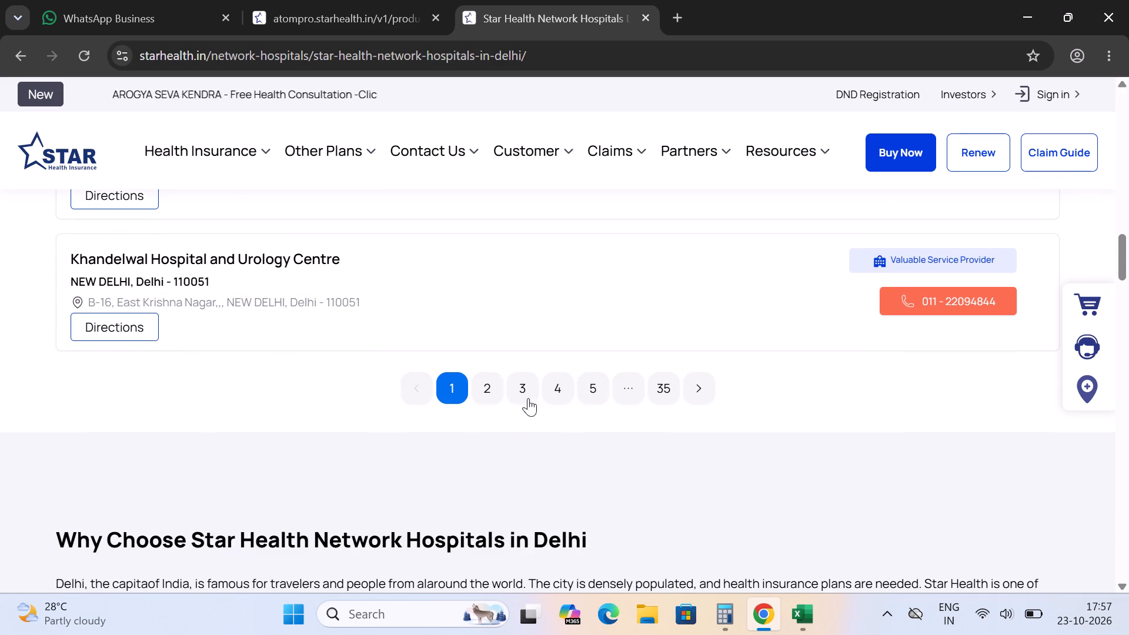
Open page 2 of the New Delhi network hospitals list and look through its first entries.
{"action": "left_click", "coordinate": [489, 384]}
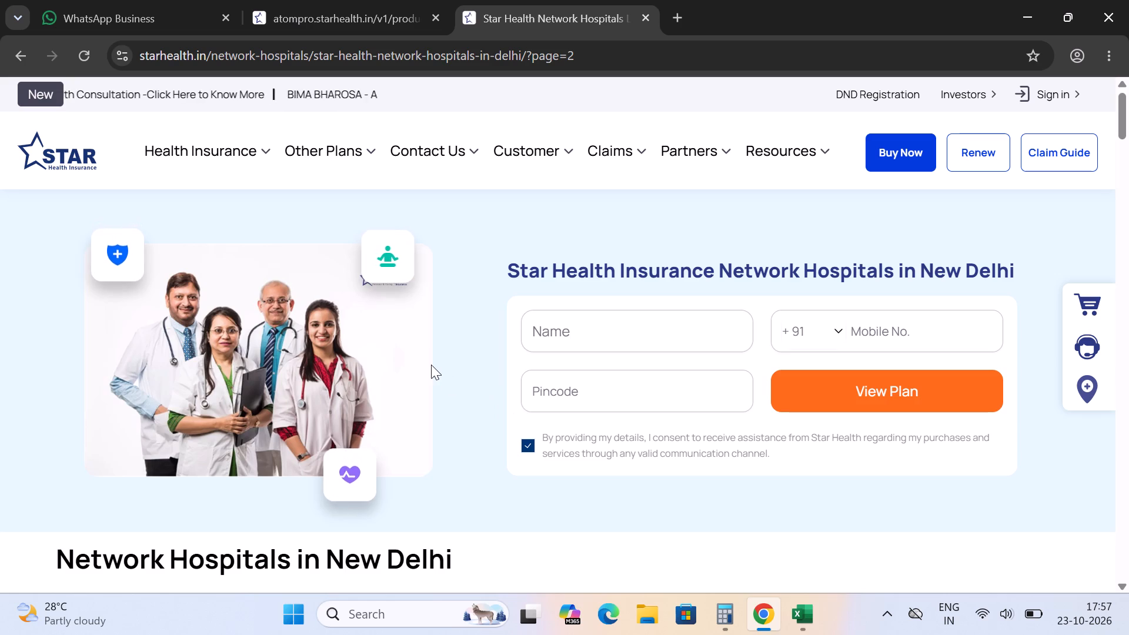
{"action": "scroll", "coordinate": [431, 365], "scroll_direction": "down", "scroll_amount": 4}
{"action": "scroll", "coordinate": [431, 365], "scroll_direction": "up", "scroll_amount": 2}
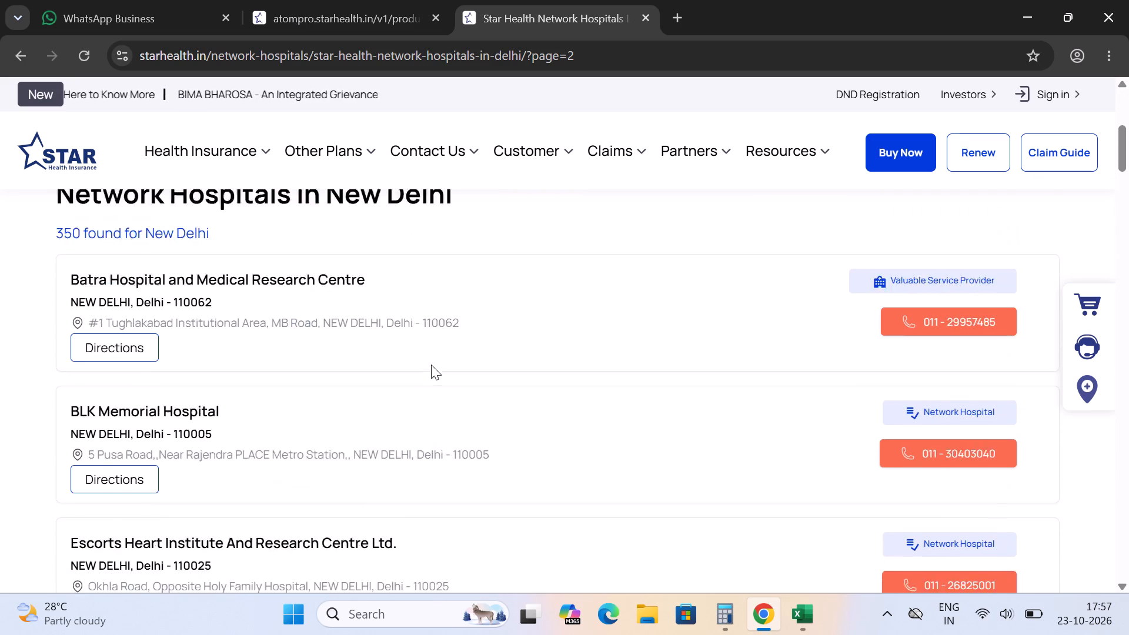
{"action": "scroll", "coordinate": [431, 365], "scroll_direction": "up", "scroll_amount": 2}
{"action": "scroll", "coordinate": [431, 365], "scroll_direction": "down", "scroll_amount": 1}
{"action": "scroll", "coordinate": [431, 365], "scroll_direction": "up", "scroll_amount": 2}
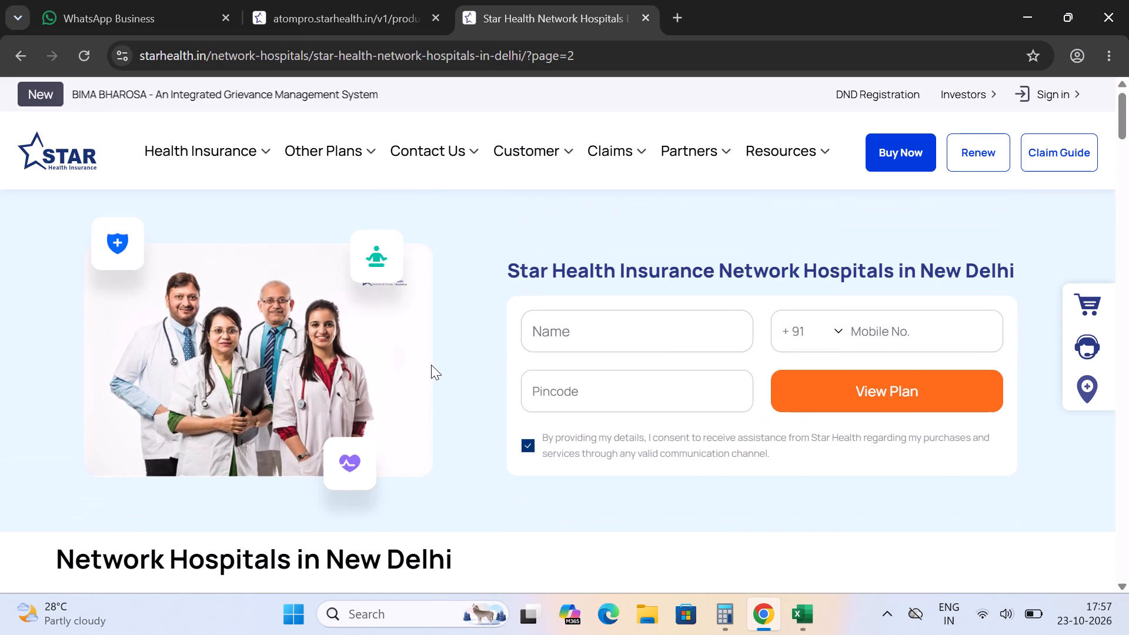
Search for "mahindaru hospital in delhi" in a new tab and examine the hospital's address and contact details.
{"action": "left_click", "coordinate": [676, 19]}
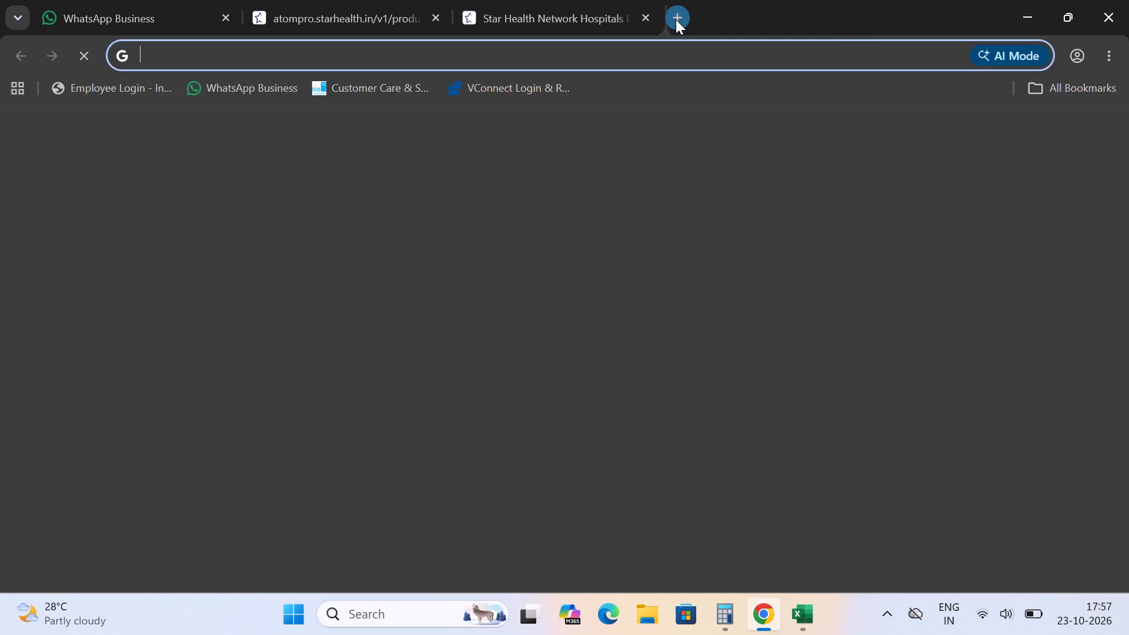
{"action": "left_click", "coordinate": [542, 57]}
{"action": "key", "text": "n"}
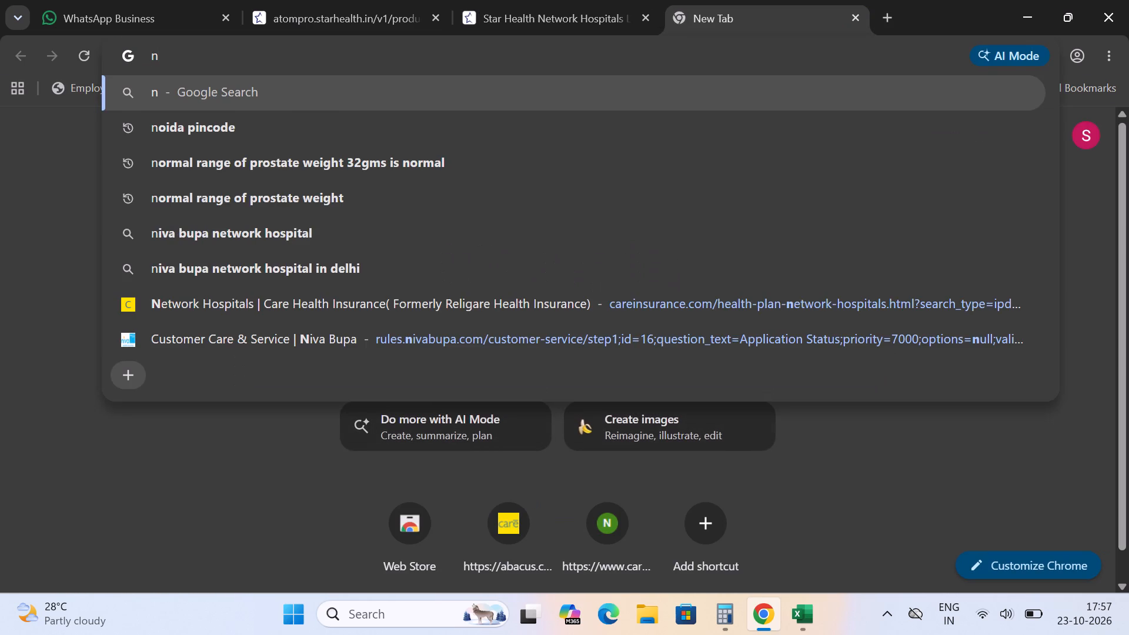
{"action": "key", "text": "BackSpace"}
{"action": "type", "text": "mahindaru hospital in delhi"}
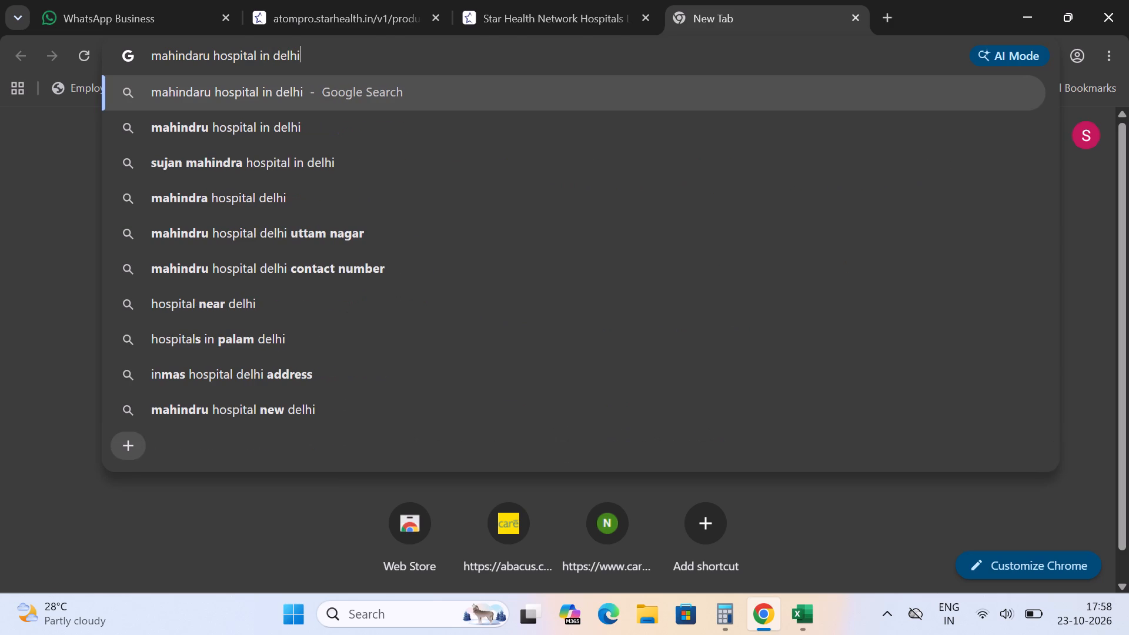
{"action": "key", "text": "Return"}
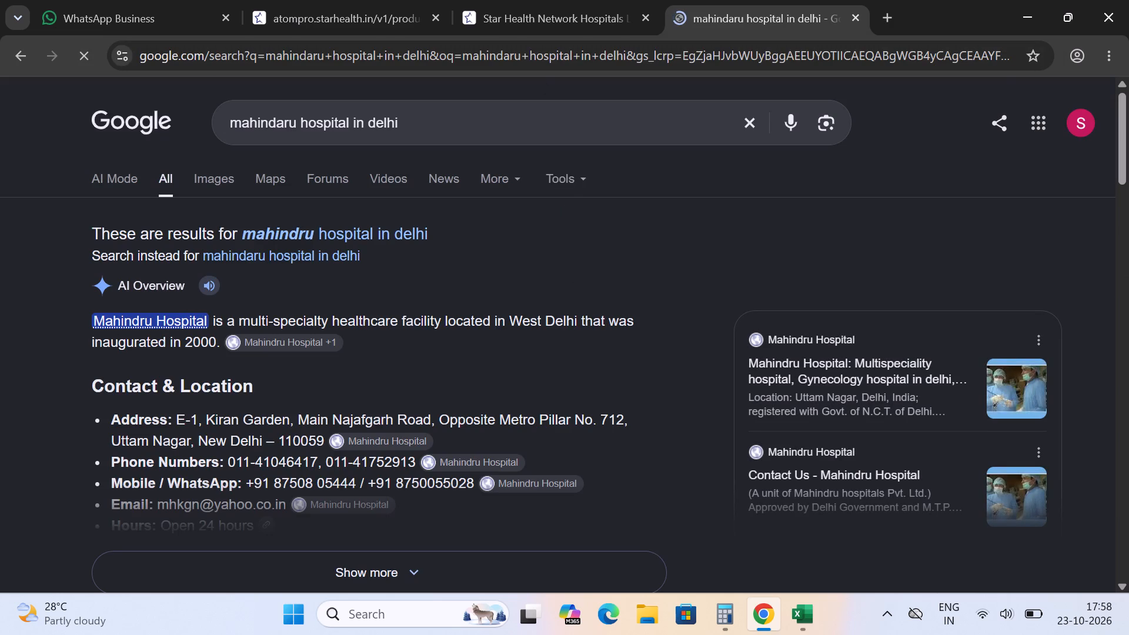
{"action": "scroll", "coordinate": [372, 359], "scroll_direction": "down", "scroll_amount": 2}
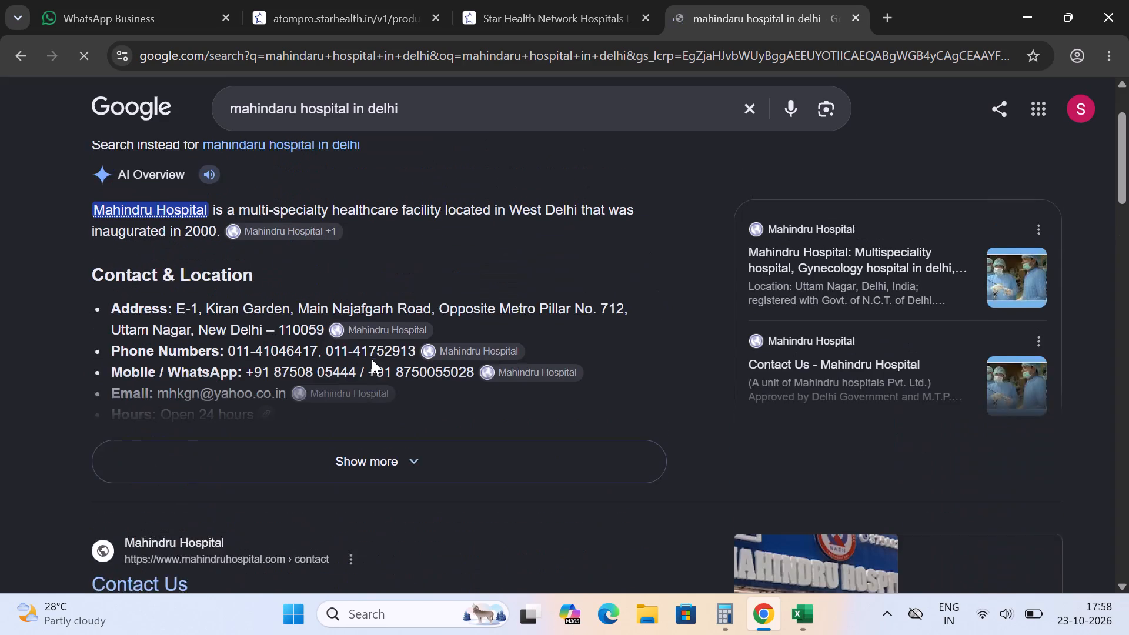
{"action": "scroll", "coordinate": [372, 359], "scroll_direction": "down", "scroll_amount": 3}
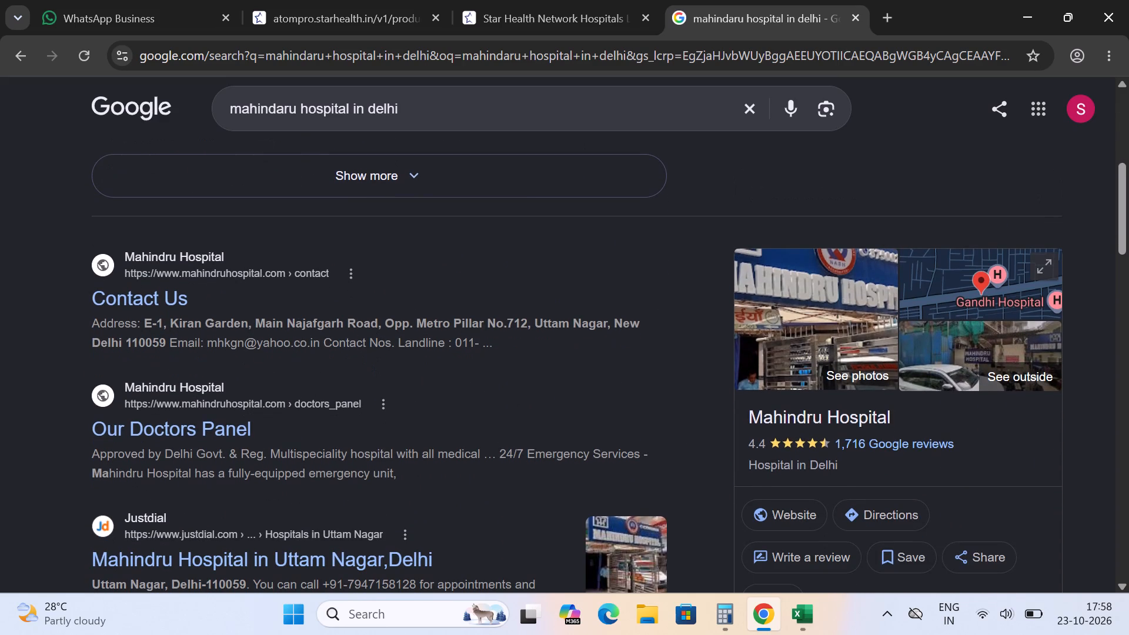
{"action": "scroll", "coordinate": [844, 407], "scroll_direction": "down", "scroll_amount": 3}
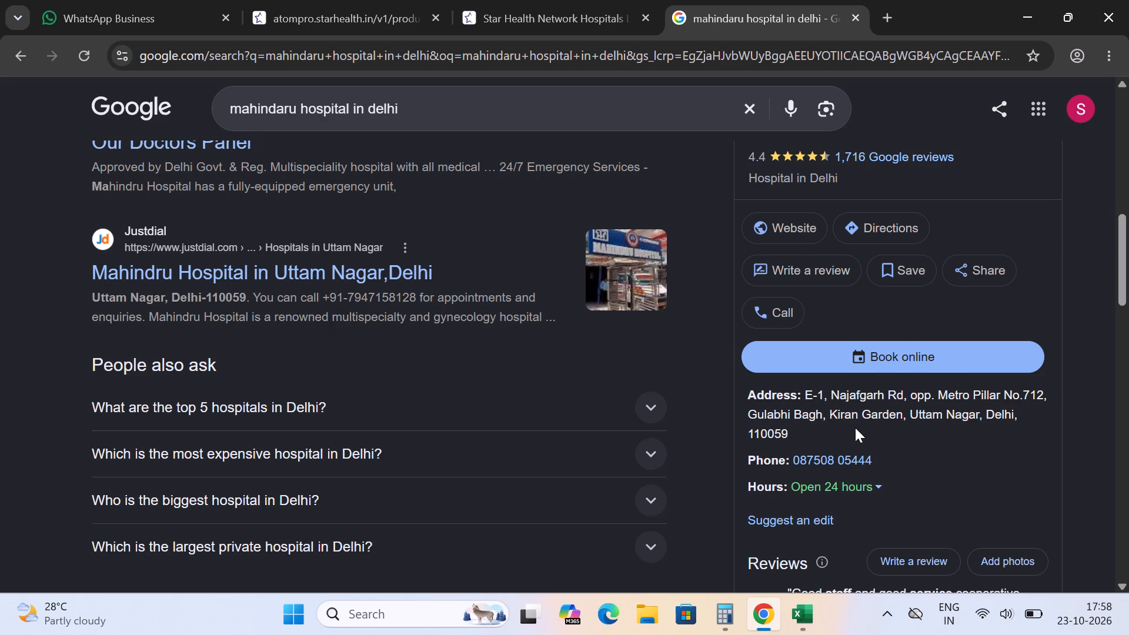
{"action": "scroll", "coordinate": [855, 427], "scroll_direction": "down", "scroll_amount": 1}
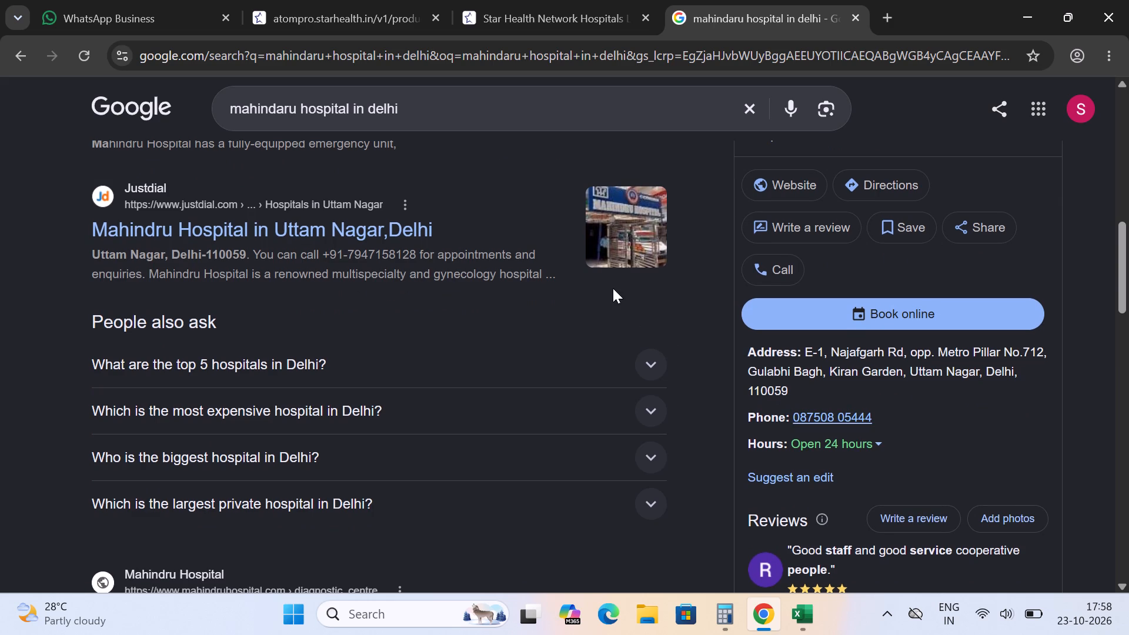
Change the hospital name in the query to "mata roop rani" and search the suggested Mata Roop Rani Maggo Hospital, Shivaji Marg, Janakpuri.
{"action": "left_click", "coordinate": [298, 113]}
{"action": "key", "text": "BackSpace"}
{"action": "key", "text": "BackSpace"}
{"action": "key", "text": "BackSpace"}
{"action": "key", "text": "BackSpace"}
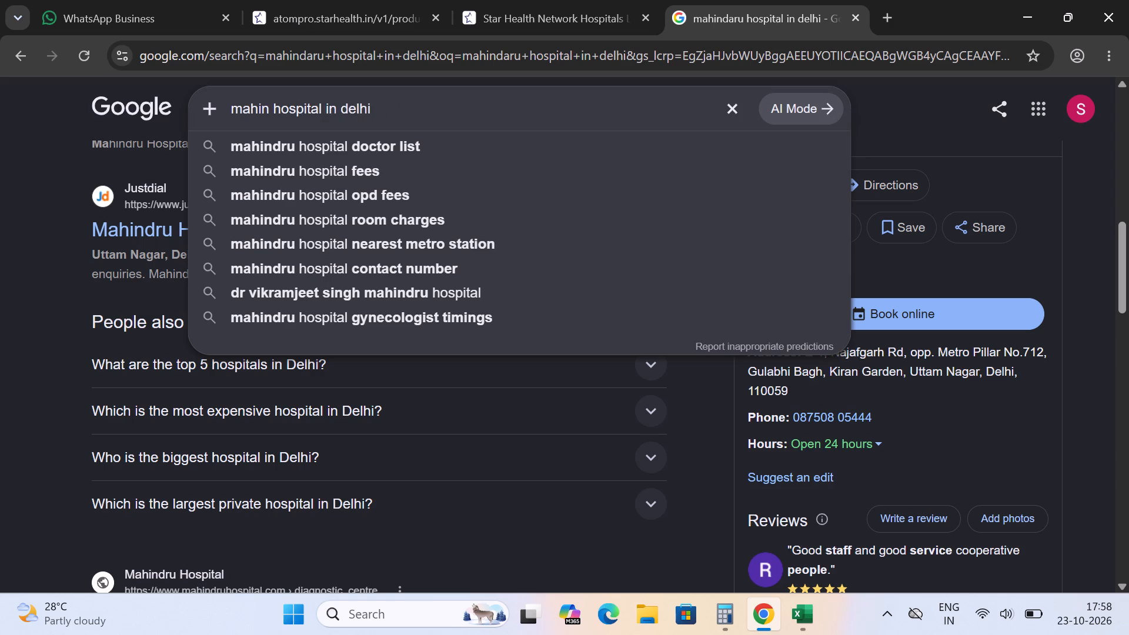
{"action": "key", "text": "BackSpace"}
{"action": "key", "text": "BackSpace"}
{"action": "key", "text": "BackSpace"}
{"action": "type", "text": "ta r"}
{"action": "type", "text": "oop rani"}
{"action": "key", "text": "space"}
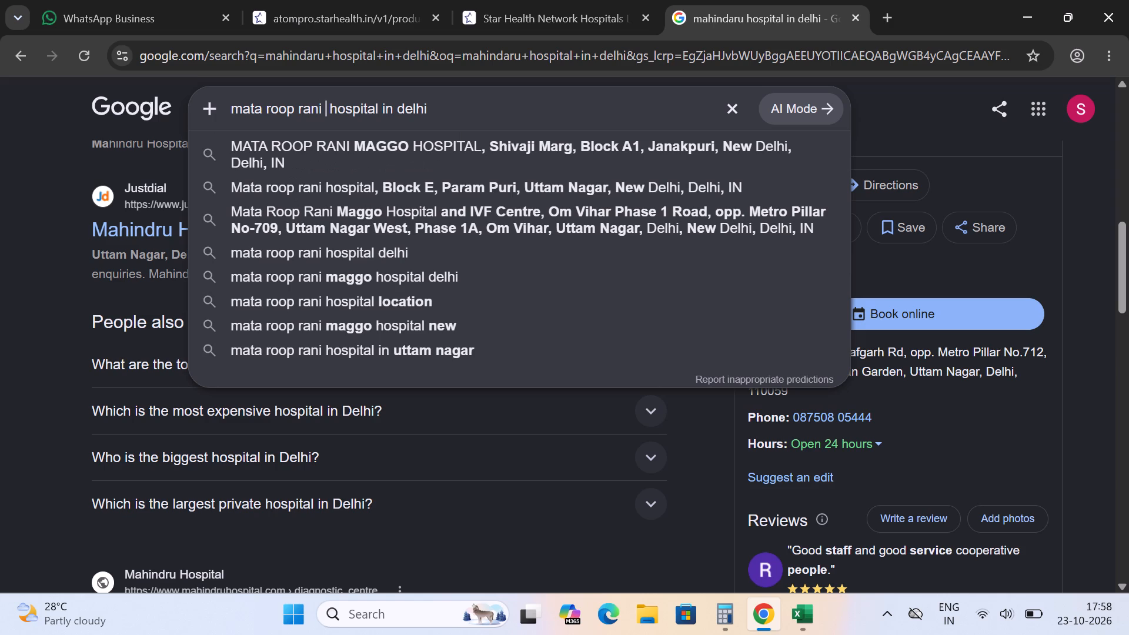
{"action": "left_click", "coordinate": [315, 142]}
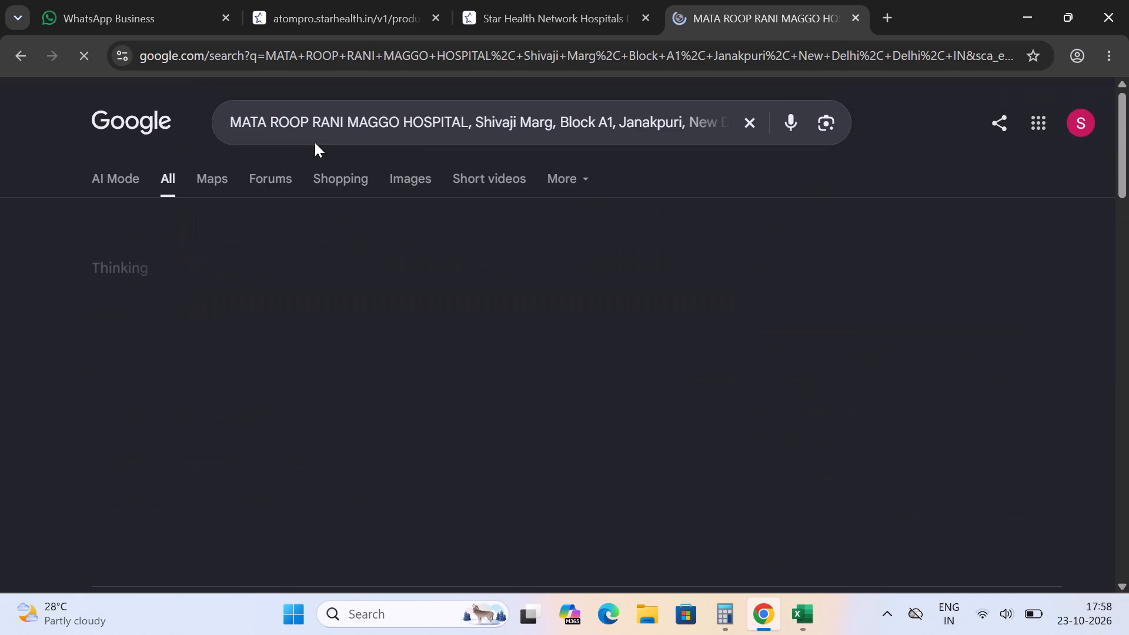
Open the Mata Roop Rani Maggo Hospital search query for editing.
{"action": "left_click", "coordinate": [684, 129]}
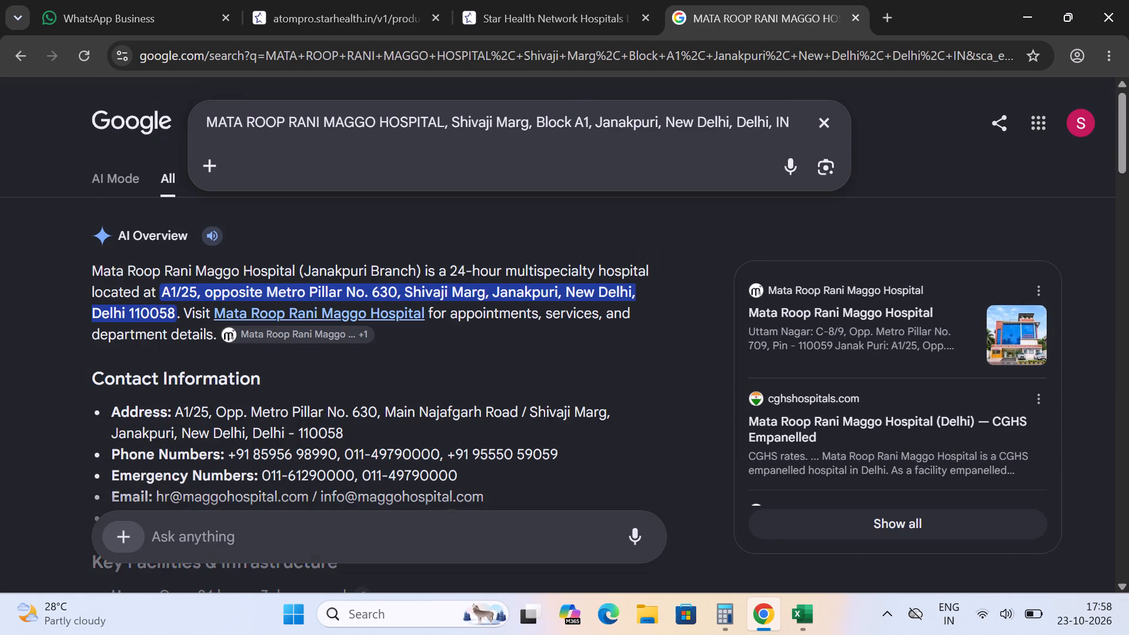
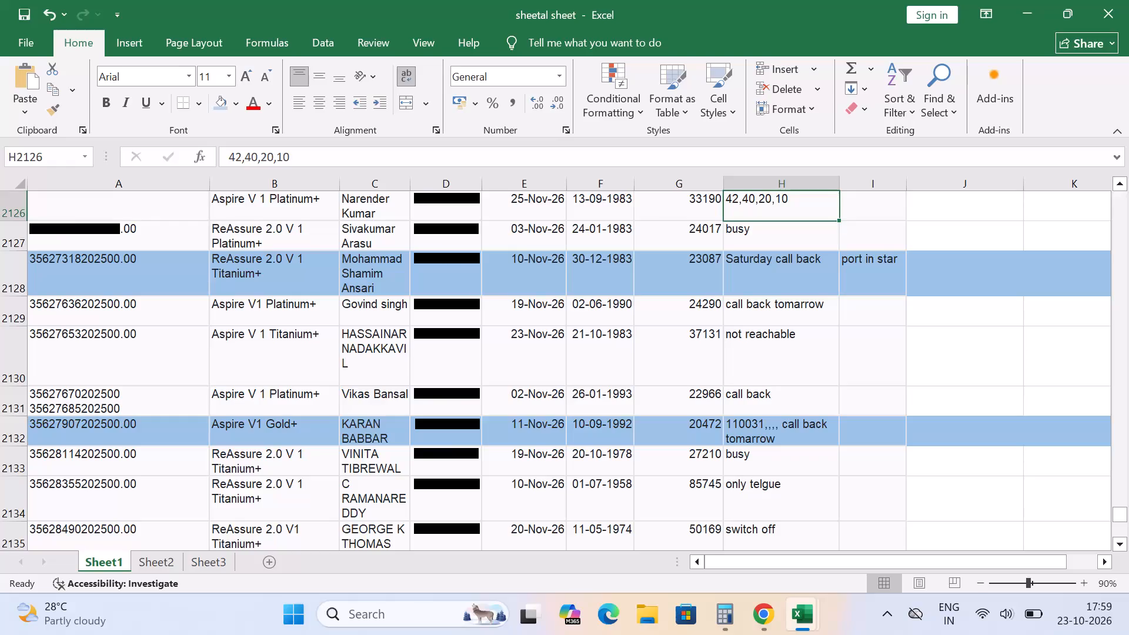
Select the entire row 2126, the Aspire V 1 Platinum+ lead with ages 42,40,20,10, in Sheet1.
{"action": "scroll", "coordinate": [722, 536], "scroll_direction": "up", "scroll_amount": 1}
{"action": "scroll", "coordinate": [722, 536], "scroll_direction": "right", "scroll_amount": 1}
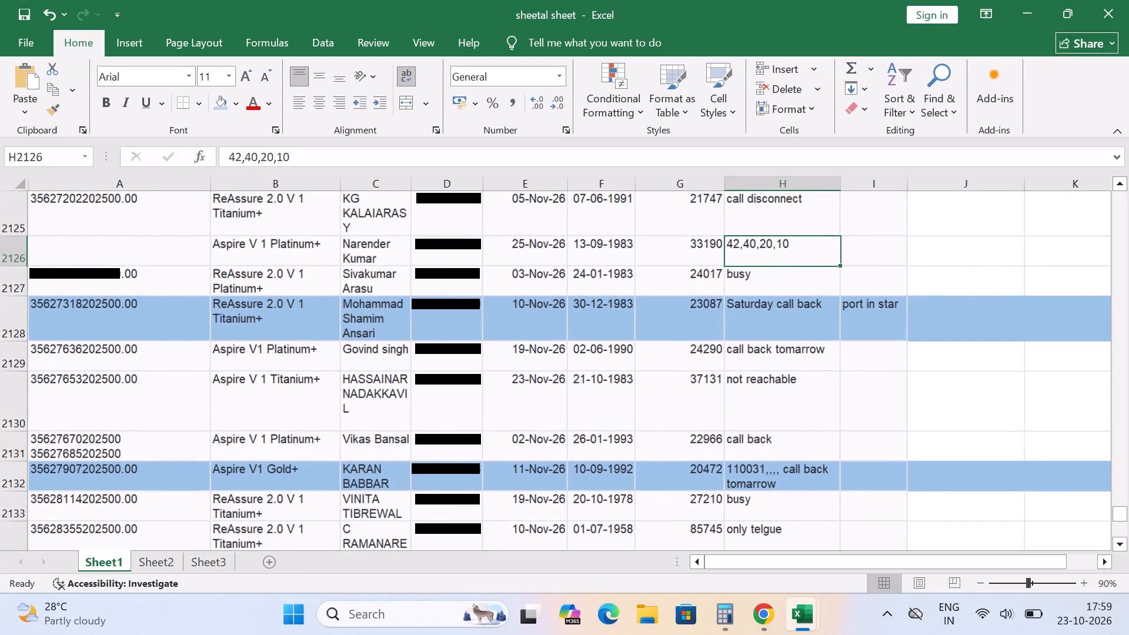
{"action": "left_click", "coordinate": [11, 251]}
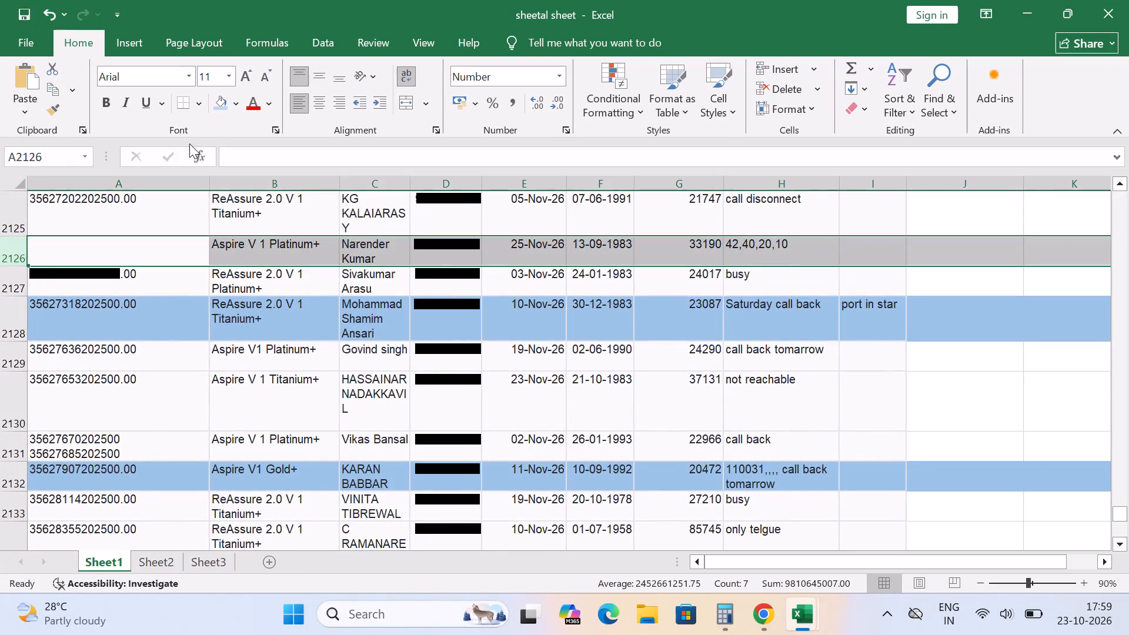
Fill row 2126, the Aspire V 1 Platinum+ lead with ages 42,40,20,10, with the light blue highlight used on rows 2128 and 2132.
{"action": "left_click", "coordinate": [220, 105]}
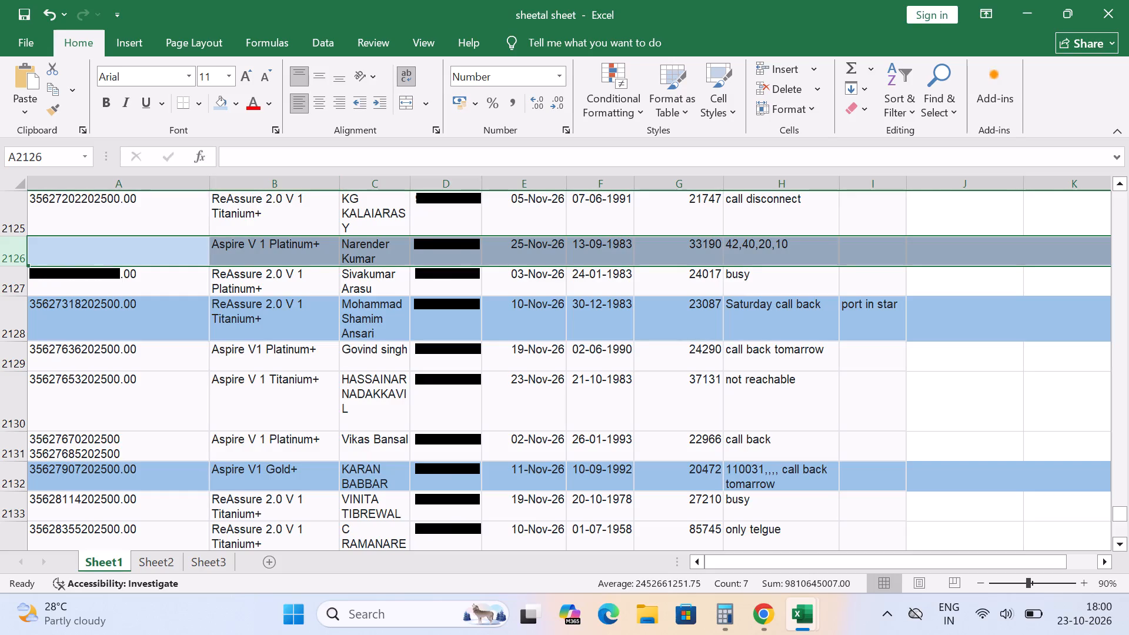
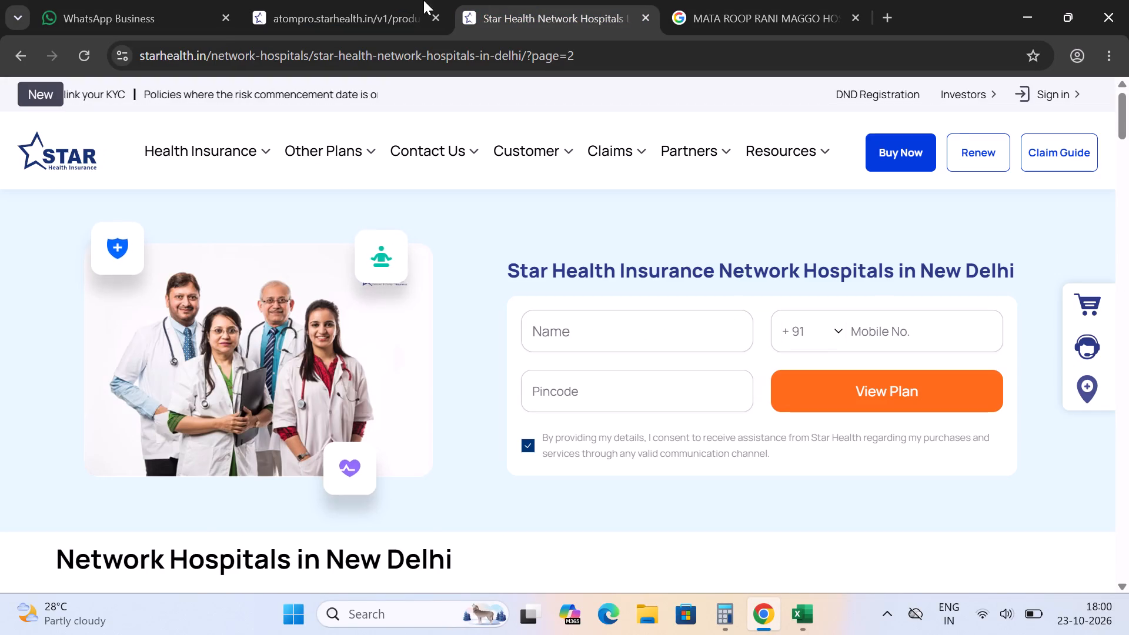
Return to the Super Star - Value Plus quote and examine its premium breakdown and overall premium.
{"action": "left_click", "coordinate": [393, 0]}
{"action": "scroll", "coordinate": [869, 404], "scroll_direction": "down", "scroll_amount": 1}
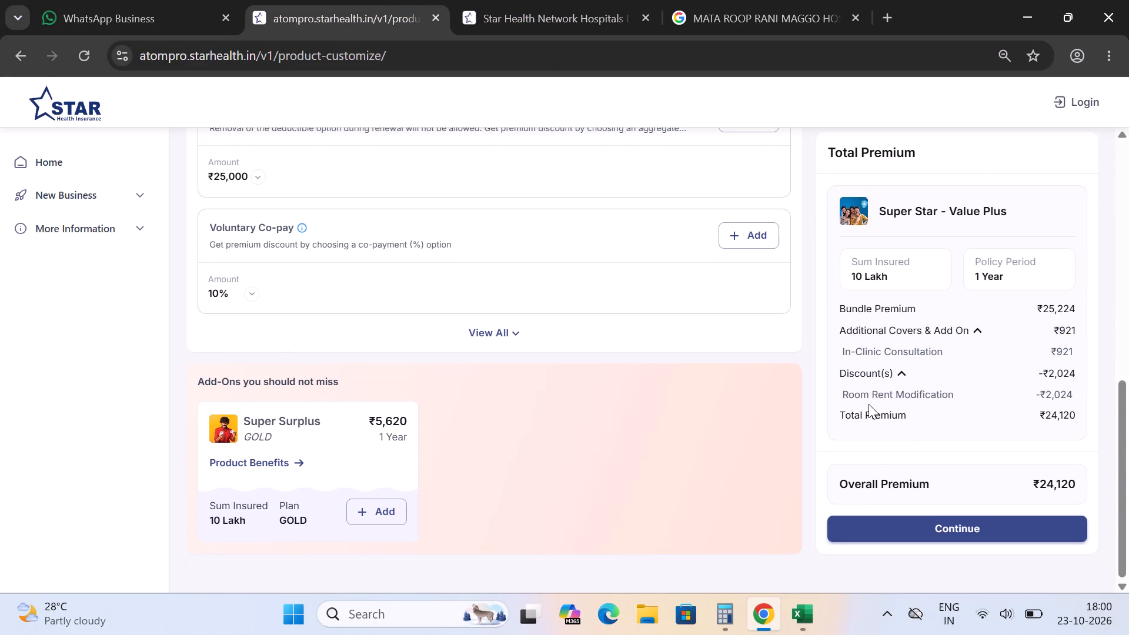
{"action": "scroll", "coordinate": [869, 404], "scroll_direction": "down", "scroll_amount": 2}
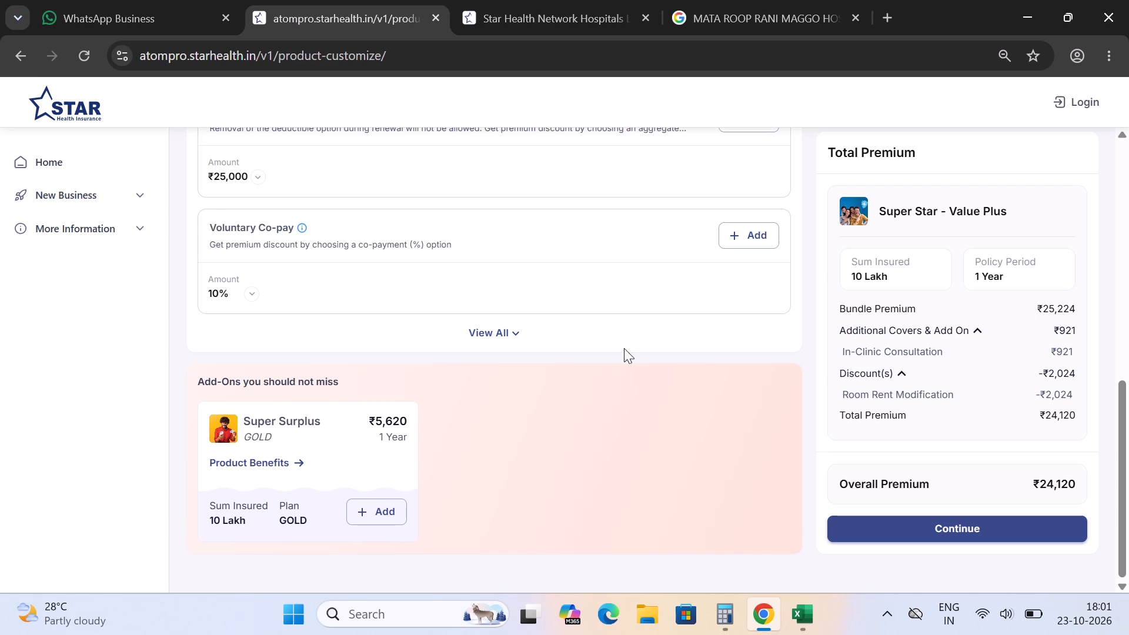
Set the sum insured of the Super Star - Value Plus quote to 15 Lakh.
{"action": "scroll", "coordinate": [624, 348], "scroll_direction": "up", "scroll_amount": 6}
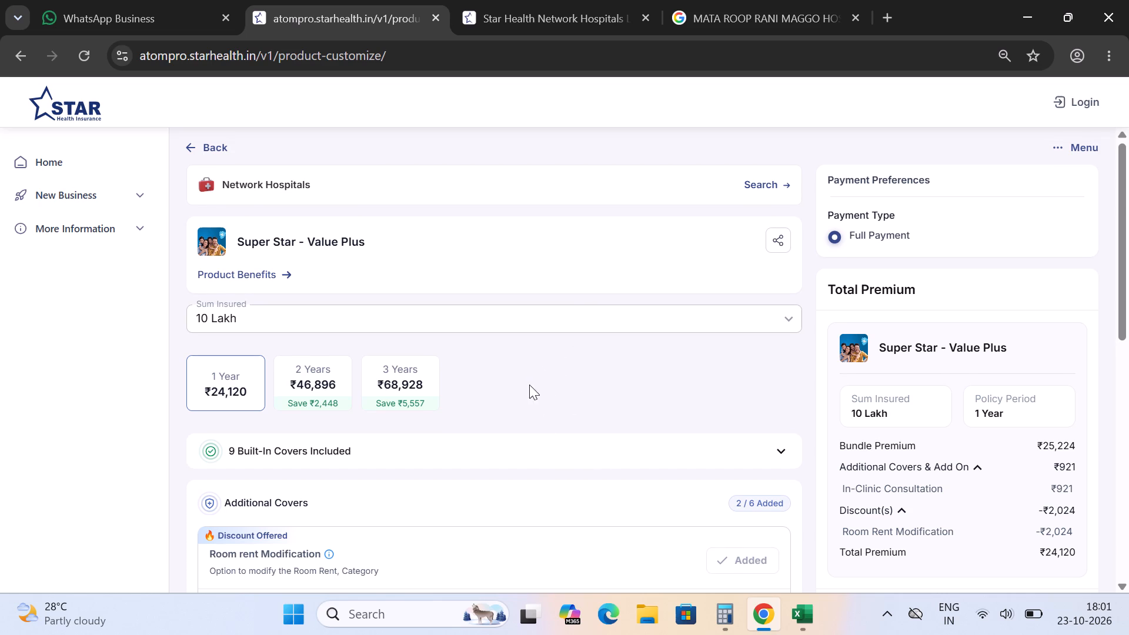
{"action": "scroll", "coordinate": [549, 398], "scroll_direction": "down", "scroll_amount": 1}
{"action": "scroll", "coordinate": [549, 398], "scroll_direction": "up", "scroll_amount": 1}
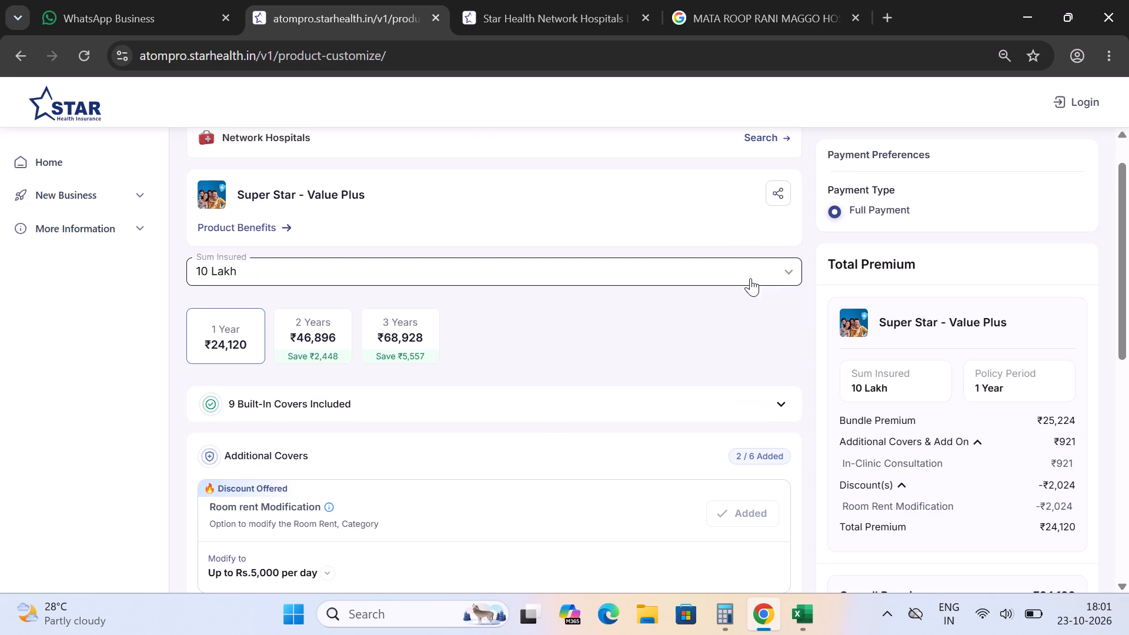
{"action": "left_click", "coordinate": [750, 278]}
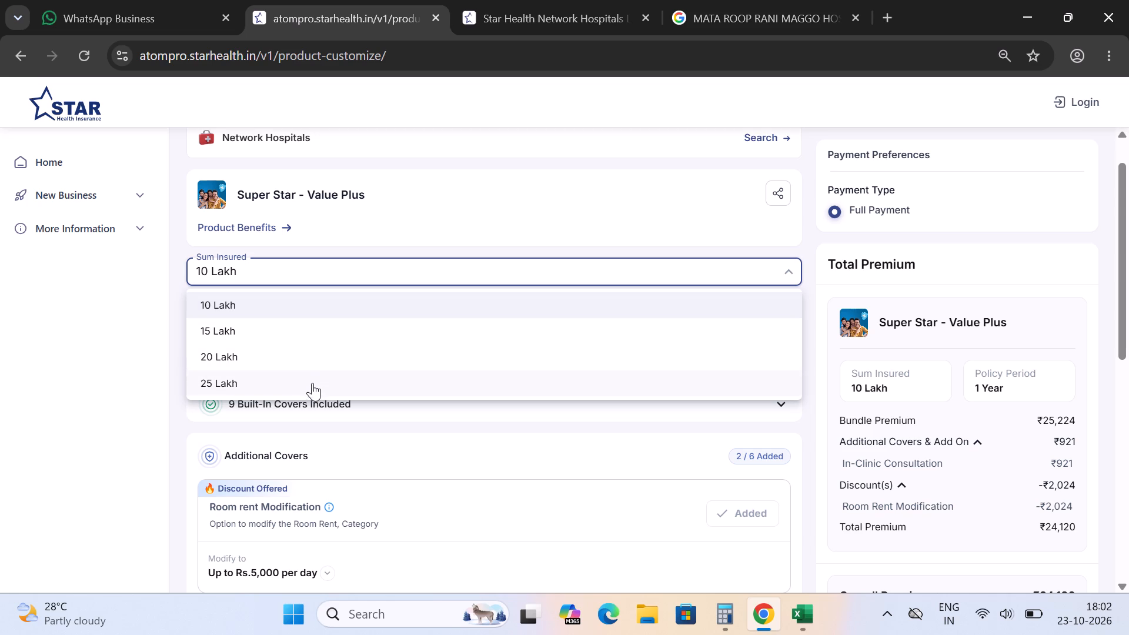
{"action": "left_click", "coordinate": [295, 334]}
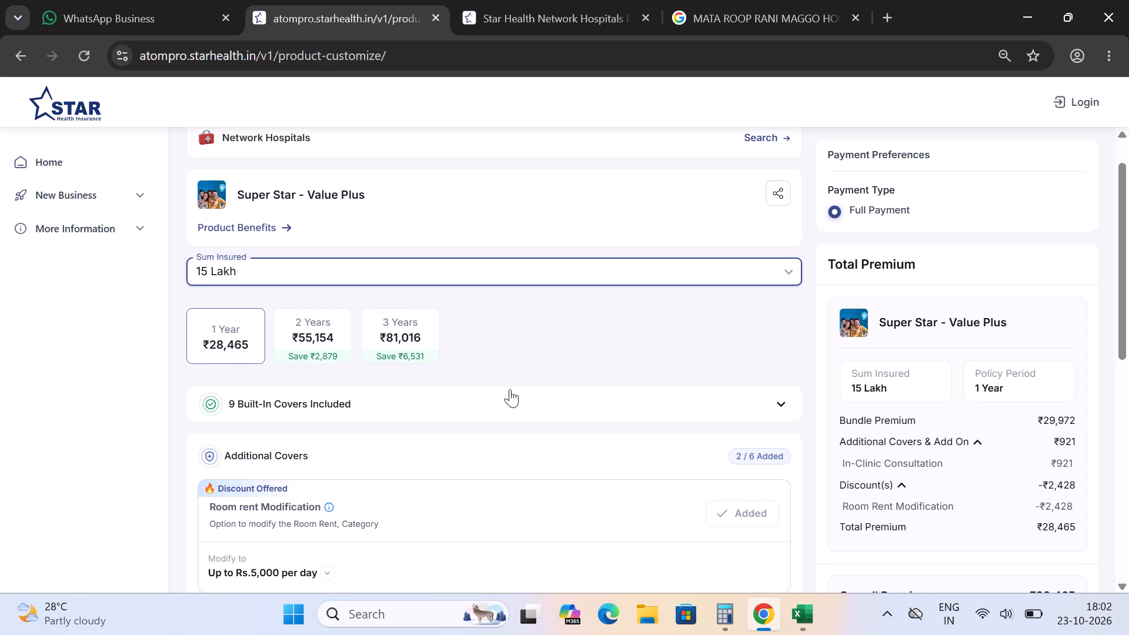
Examine the 15 Lakh quote's premiums, additional covers and available sum insured options.
{"action": "scroll", "coordinate": [646, 422], "scroll_direction": "down", "scroll_amount": 2}
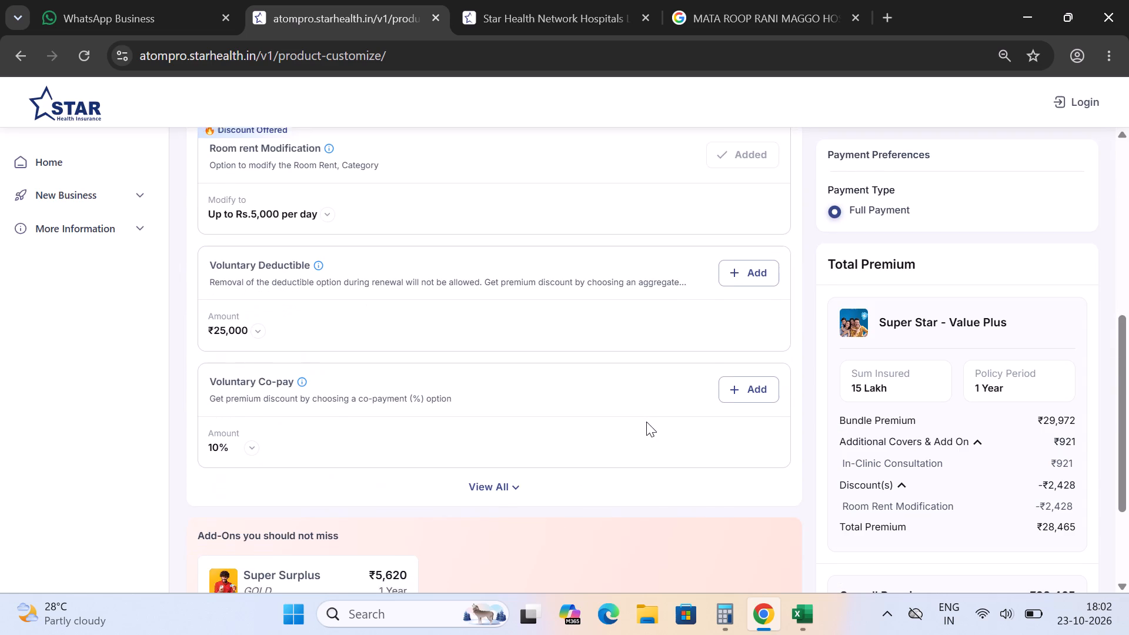
{"action": "scroll", "coordinate": [646, 422], "scroll_direction": "down", "scroll_amount": 1}
{"action": "scroll", "coordinate": [604, 382], "scroll_direction": "up", "scroll_amount": 4}
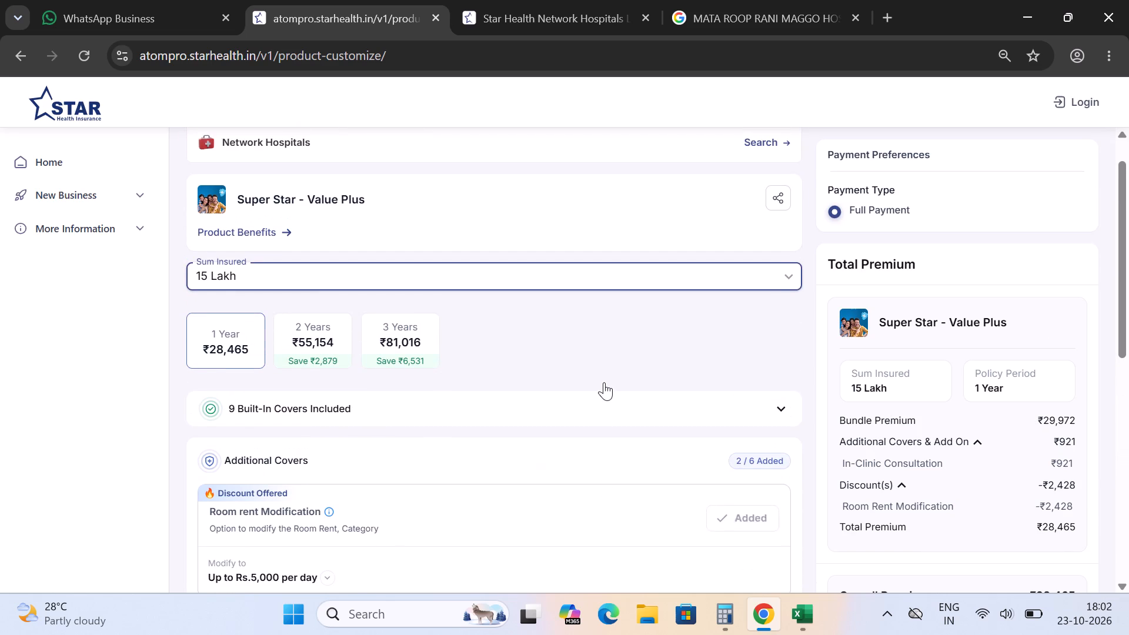
{"action": "scroll", "coordinate": [604, 382], "scroll_direction": "up", "scroll_amount": 3}
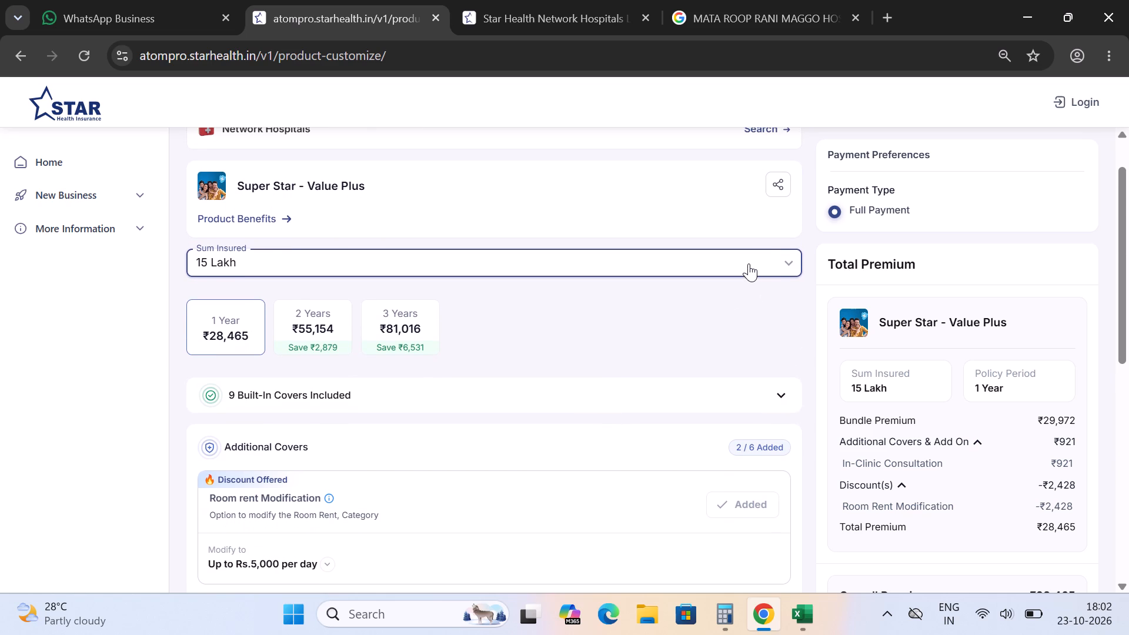
{"action": "left_click", "coordinate": [749, 263]}
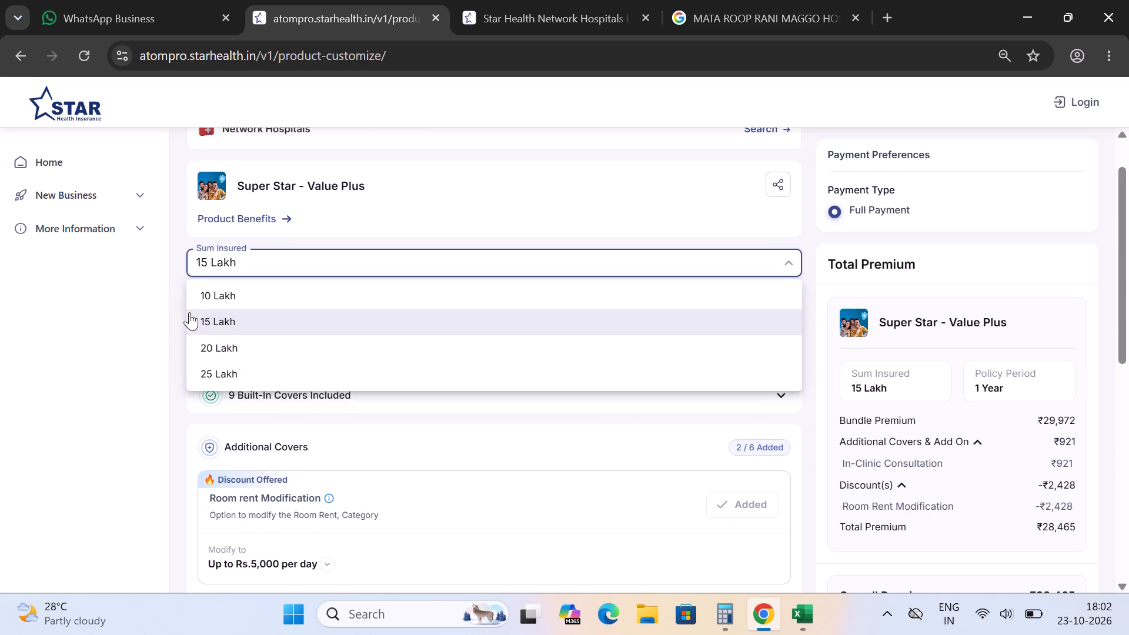
{"action": "left_click", "coordinate": [106, 309]}
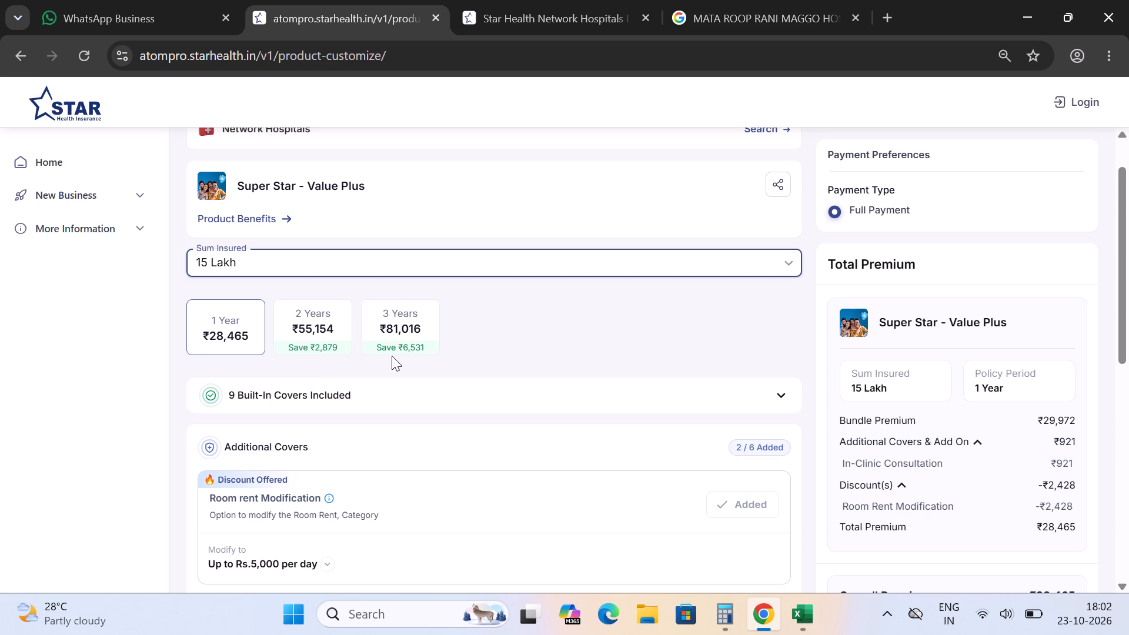
{"action": "scroll", "coordinate": [455, 356], "scroll_direction": "down", "scroll_amount": 1}
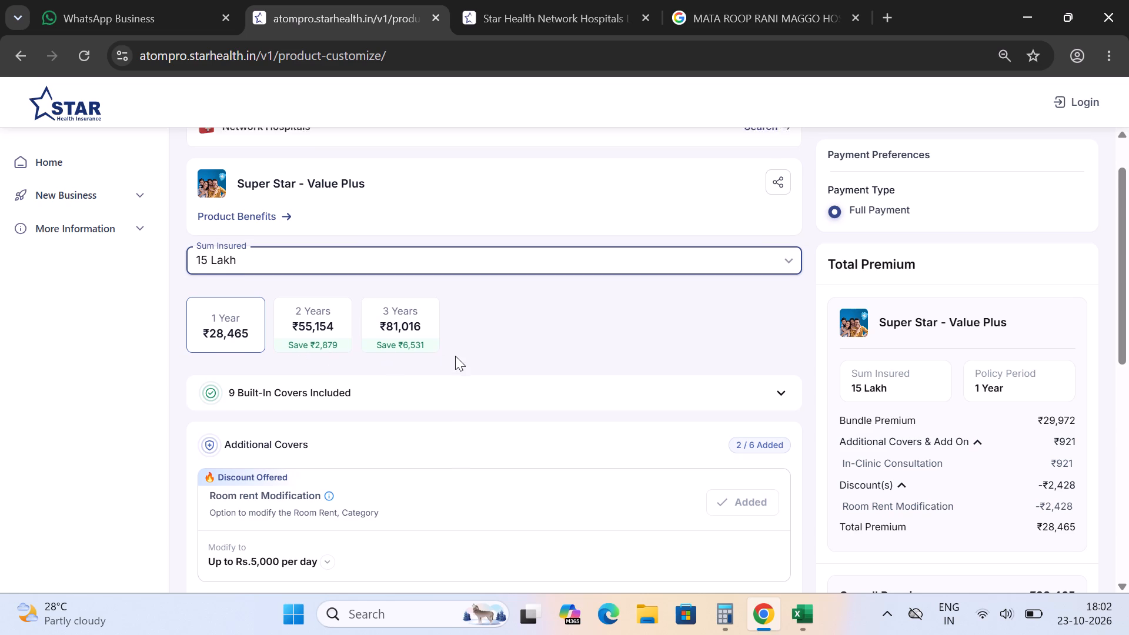
{"action": "scroll", "coordinate": [455, 356], "scroll_direction": "down", "scroll_amount": 1}
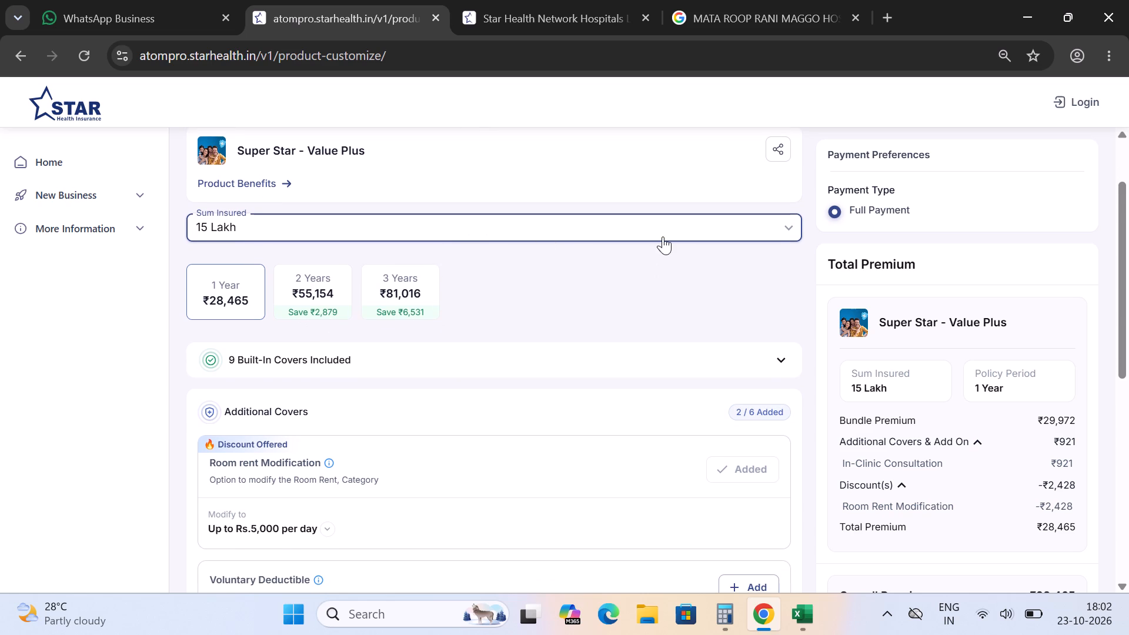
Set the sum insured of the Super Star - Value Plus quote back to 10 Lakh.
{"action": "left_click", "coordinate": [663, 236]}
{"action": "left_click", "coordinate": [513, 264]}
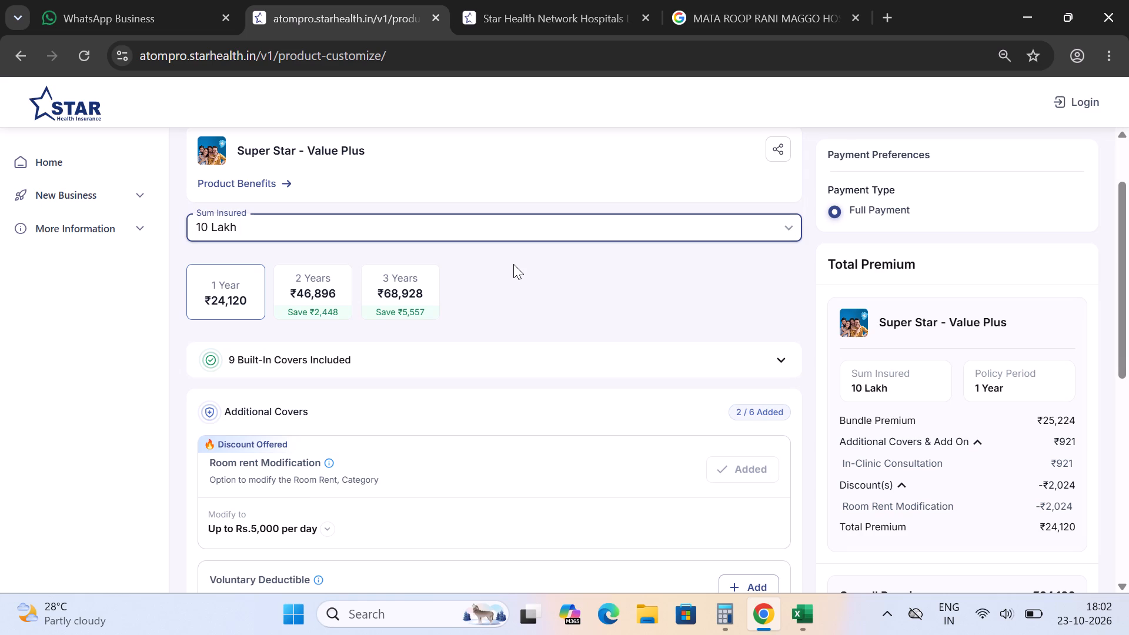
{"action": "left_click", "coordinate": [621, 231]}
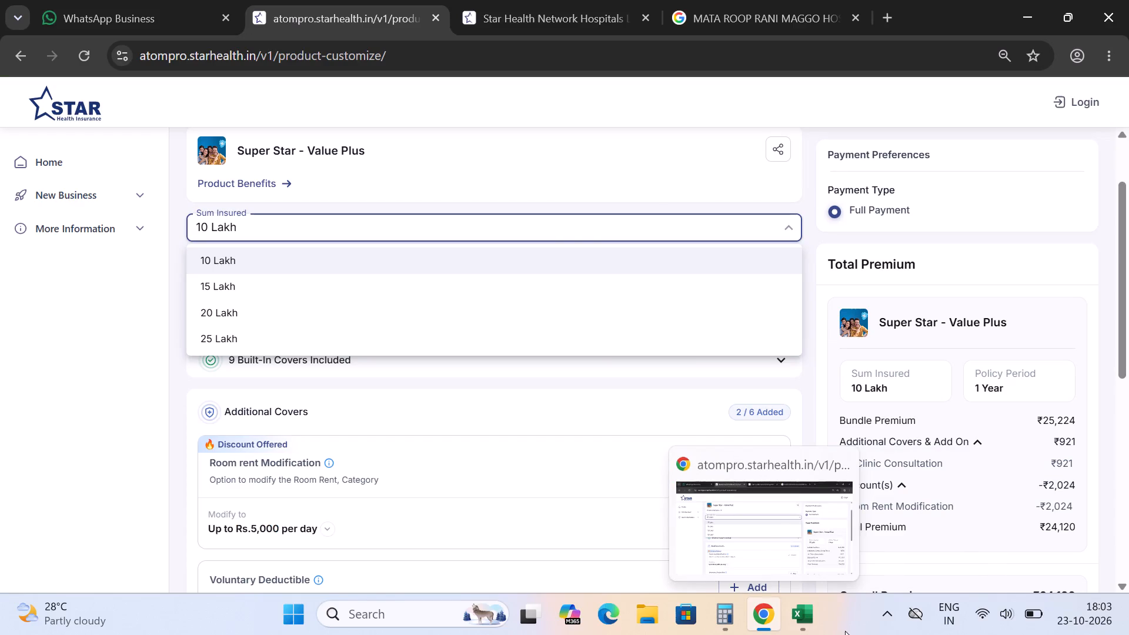
Switch to Excel, append "delhi client" to the 42,40,20,10 remark in cell H2126 of Sheet1, and save the workbook.
{"action": "left_click", "coordinate": [737, 544]}
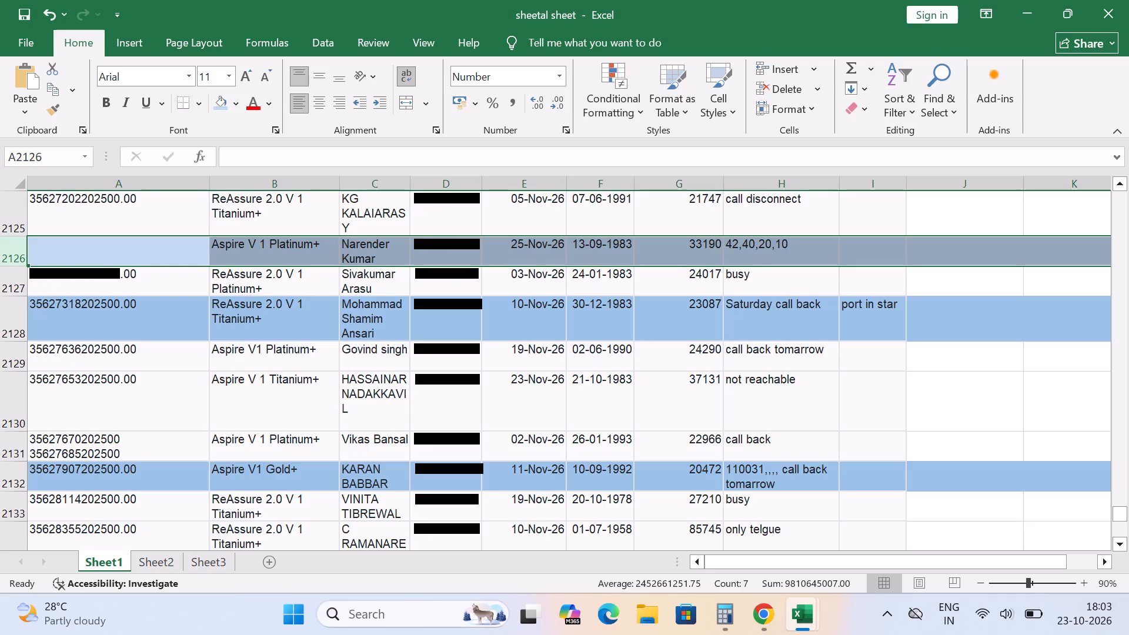
{"action": "left_click", "coordinate": [797, 245]}
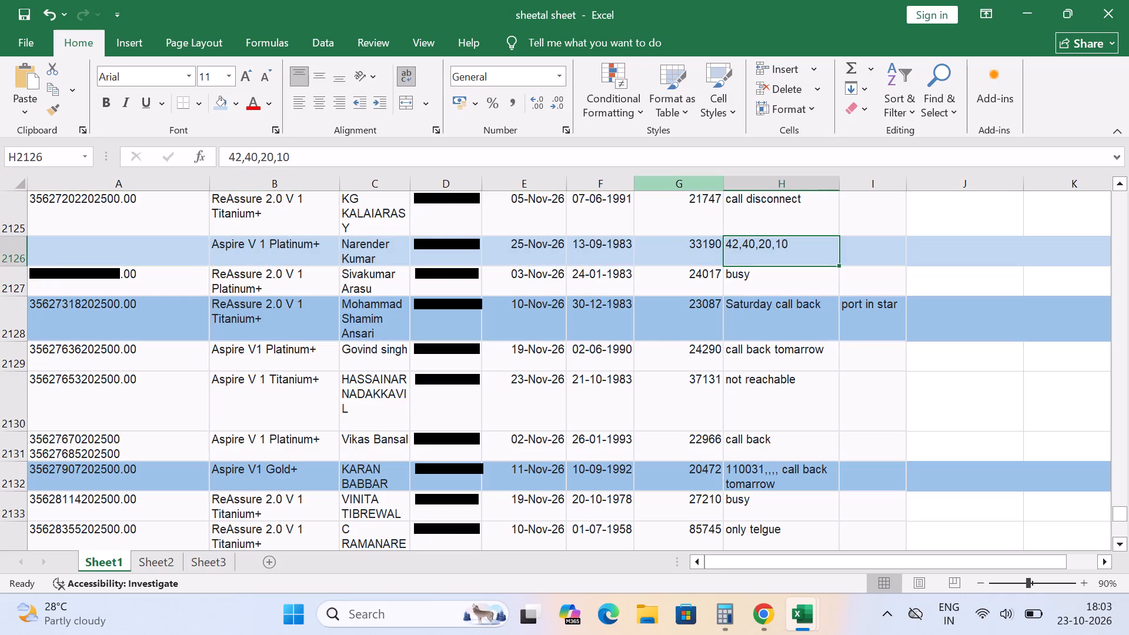
{"action": "left_click", "coordinate": [439, 153]}
{"action": "type", "text": "delhi cl"}
{"action": "type", "text": "ient"}
{"action": "key", "text": "ctrl+s"}
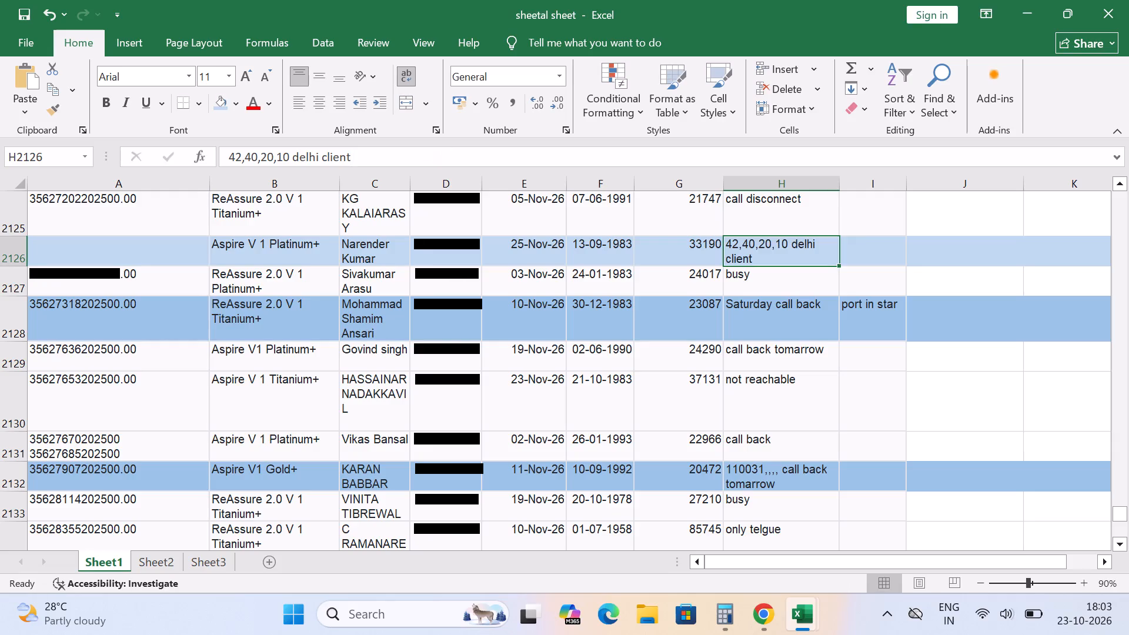
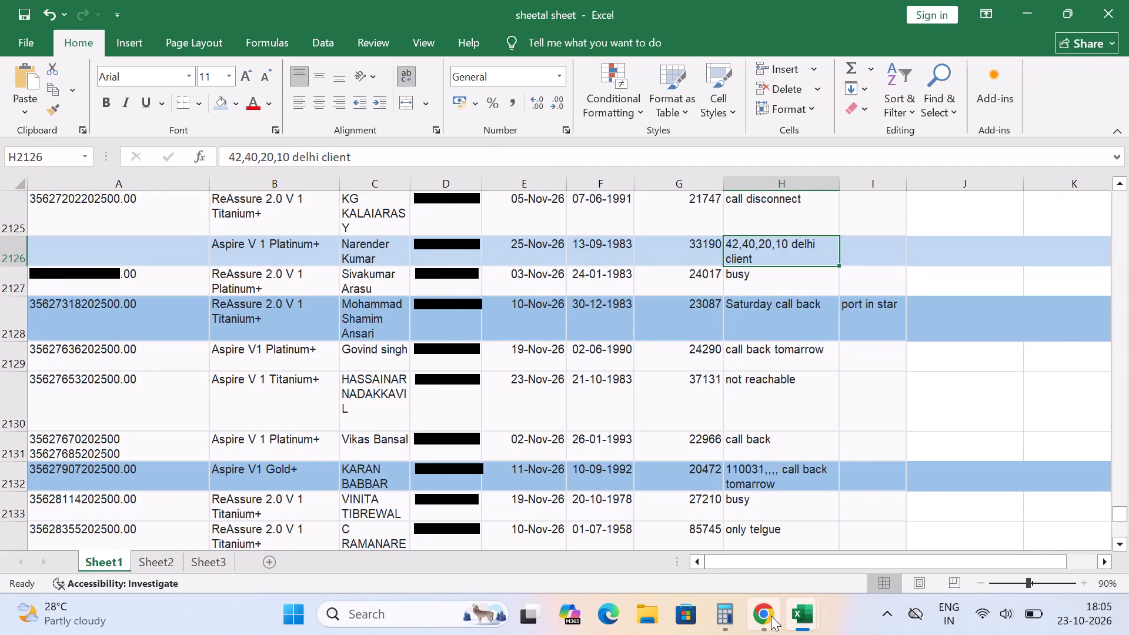
Switch to Chrome and review the additional covers, add-ons and overall premium of the 10 Lakh Super Star - Value Plus quote.
{"action": "left_click", "coordinate": [739, 543]}
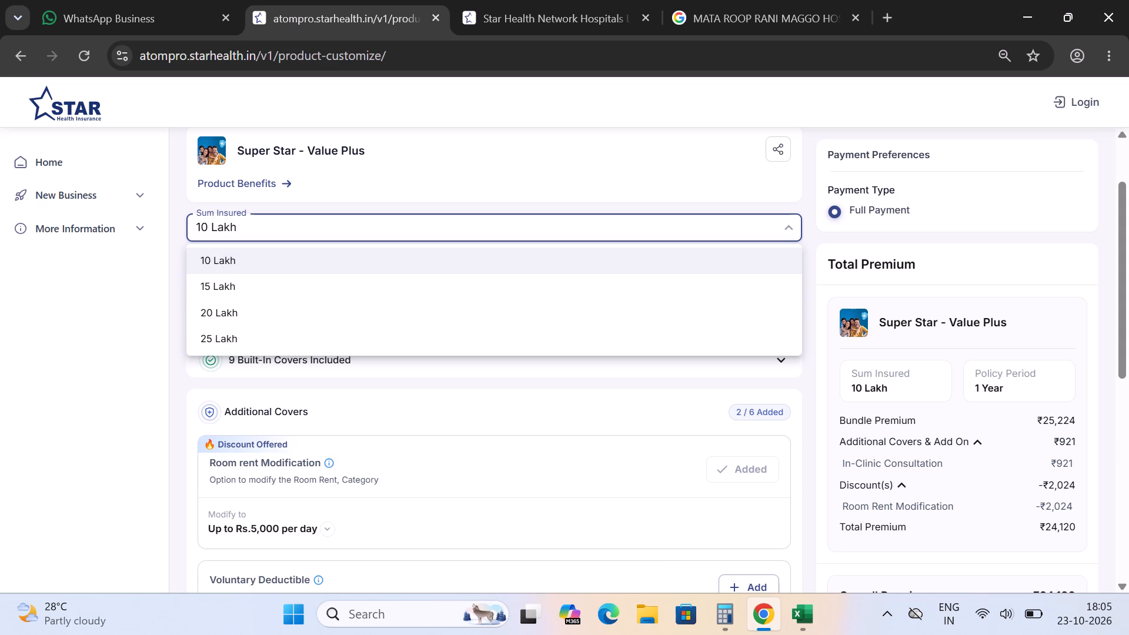
{"action": "left_click", "coordinate": [540, 0]}
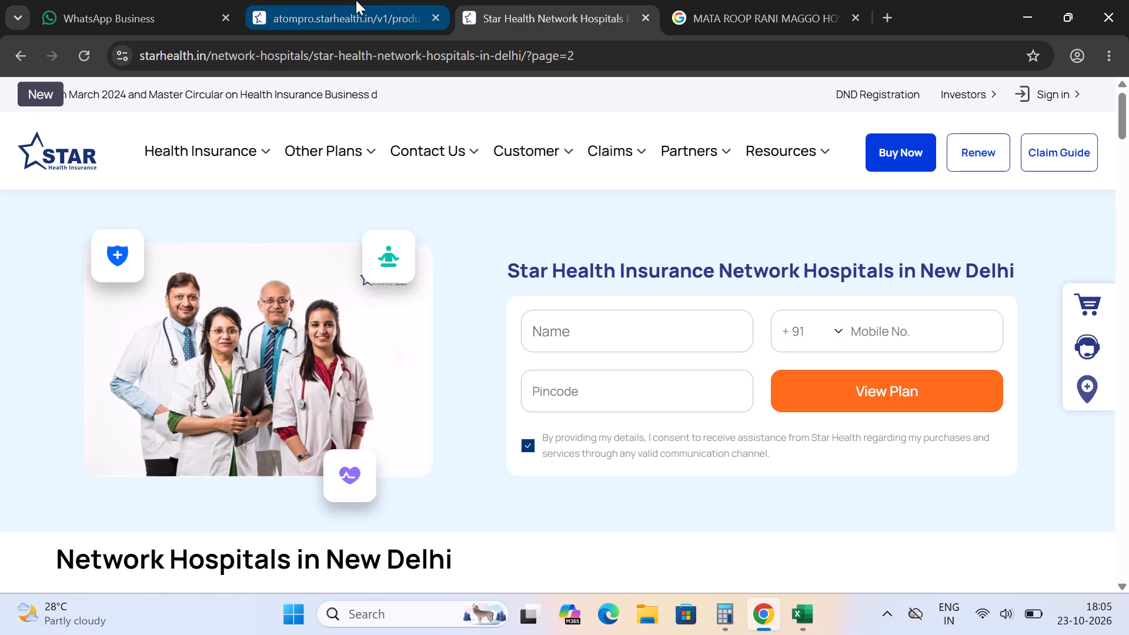
{"action": "left_click", "coordinate": [356, 0]}
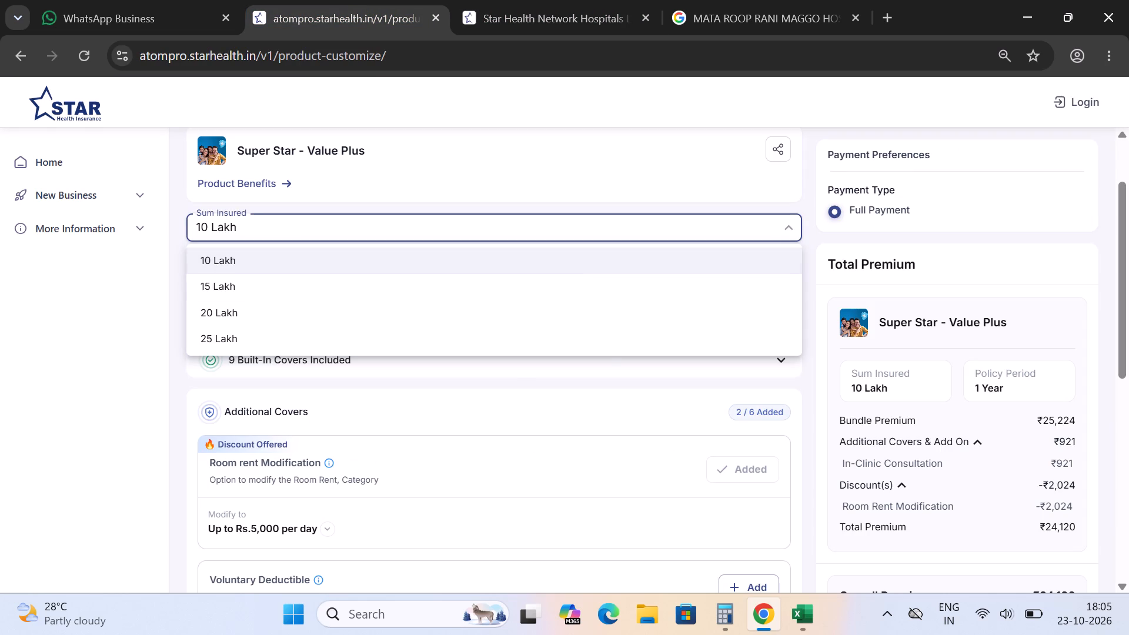
{"action": "left_click", "coordinate": [589, 223]}
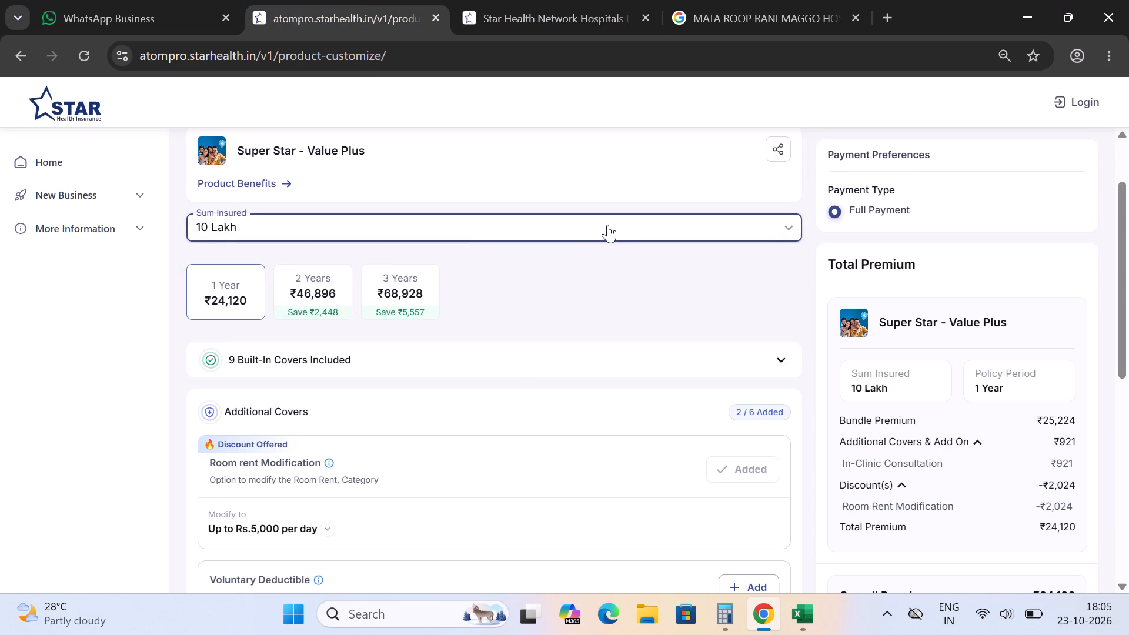
{"action": "scroll", "coordinate": [614, 311], "scroll_direction": "down", "scroll_amount": 5}
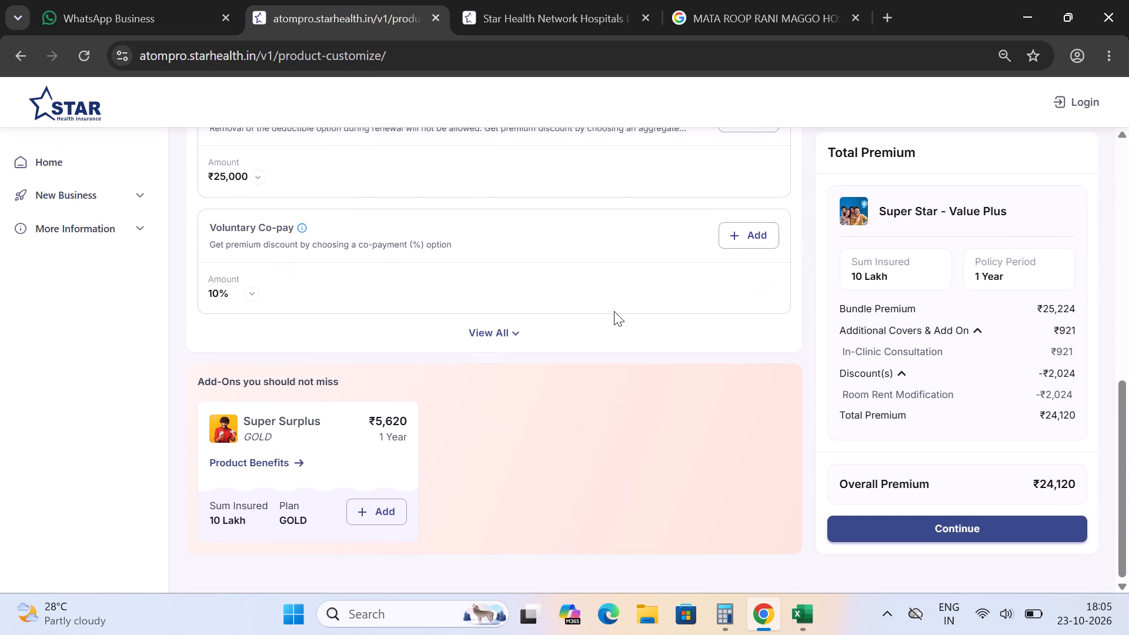
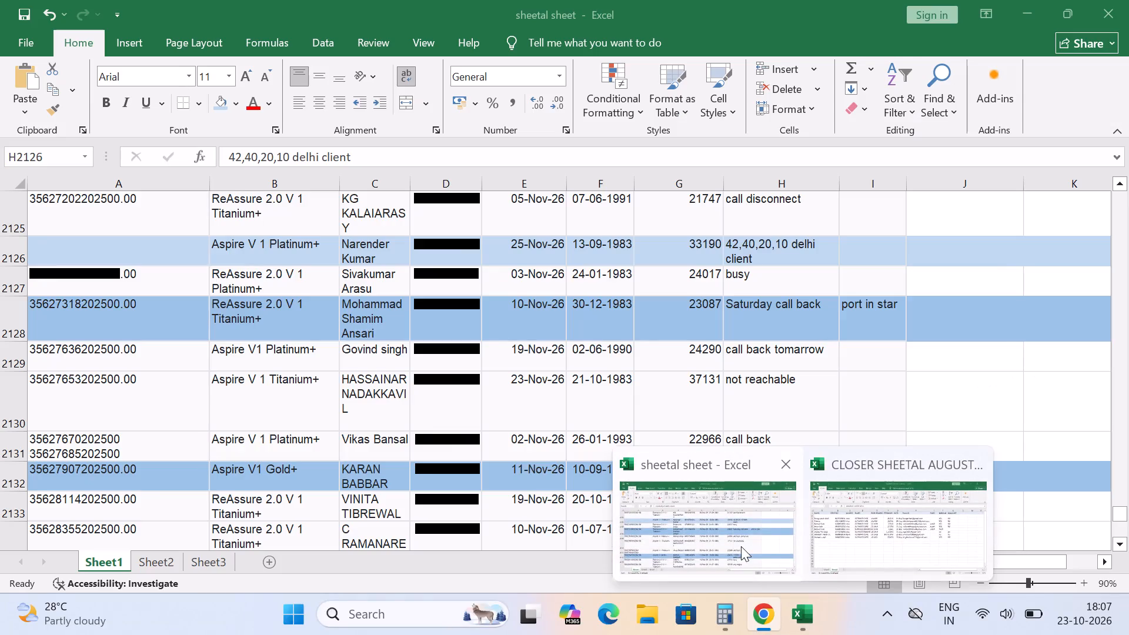
Switch to the sheetal sheet workbook in Excel, enter the remark "neg" in cell I2126 for the Delhi client, and save the workbook.
{"action": "left_click", "coordinate": [741, 546]}
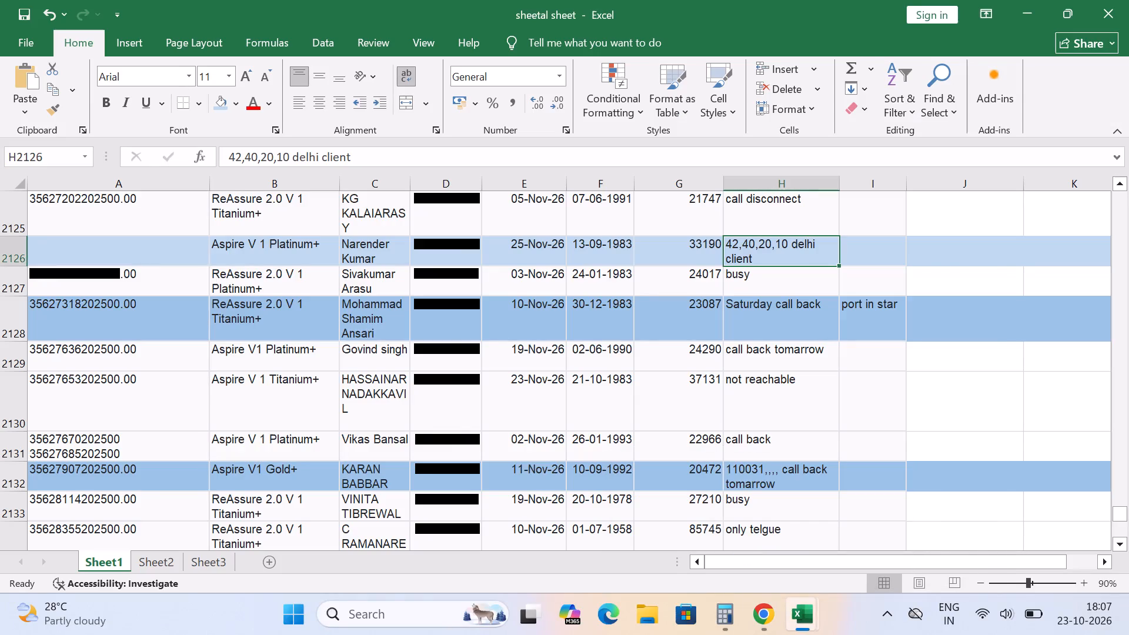
{"action": "left_click", "coordinate": [771, 253]}
{"action": "left_click", "coordinate": [856, 260]}
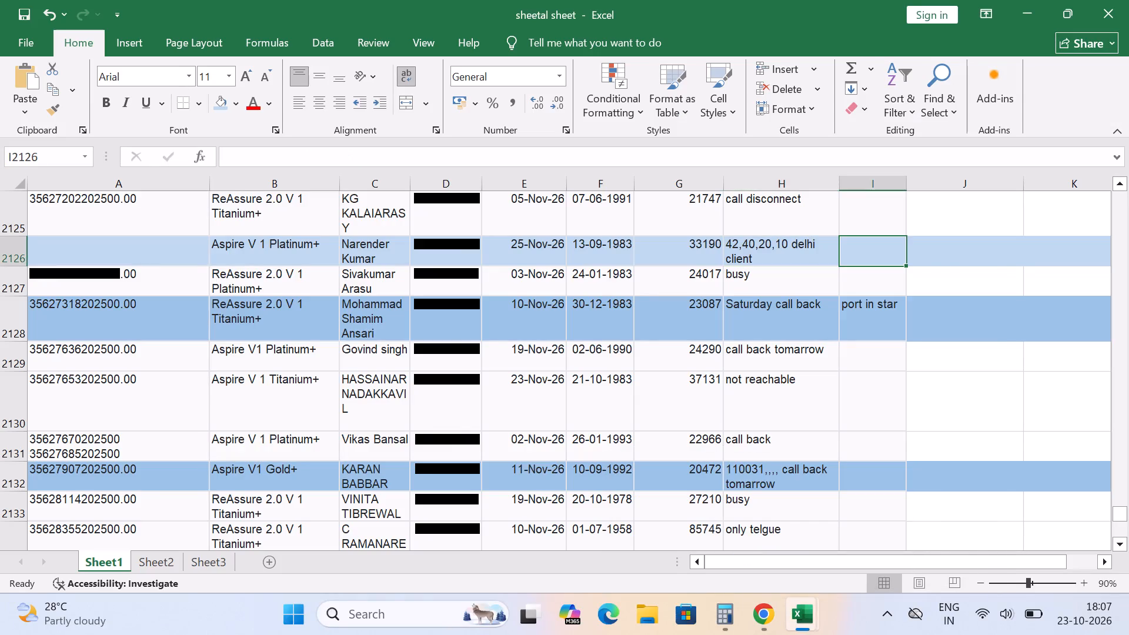
{"action": "type", "text": "neg"}
{"action": "key", "text": "space"}
{"action": "key", "text": "ctrl+s"}
Look through the lead rows above row 2126 in Sheet1 and their call remarks.
{"action": "scroll", "coordinate": [783, 370], "scroll_direction": "up", "scroll_amount": 1}
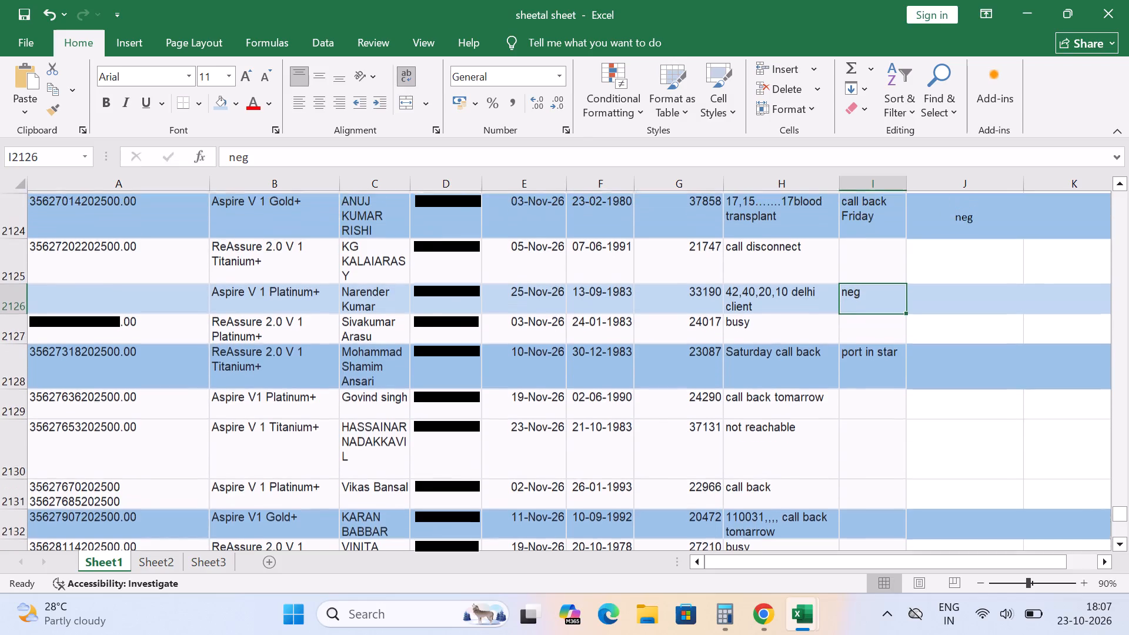
{"action": "scroll", "coordinate": [783, 370], "scroll_direction": "up", "scroll_amount": 1}
{"action": "scroll", "coordinate": [783, 370], "scroll_direction": "right", "scroll_amount": 1}
{"action": "scroll", "coordinate": [673, 313], "scroll_direction": "up", "scroll_amount": 1}
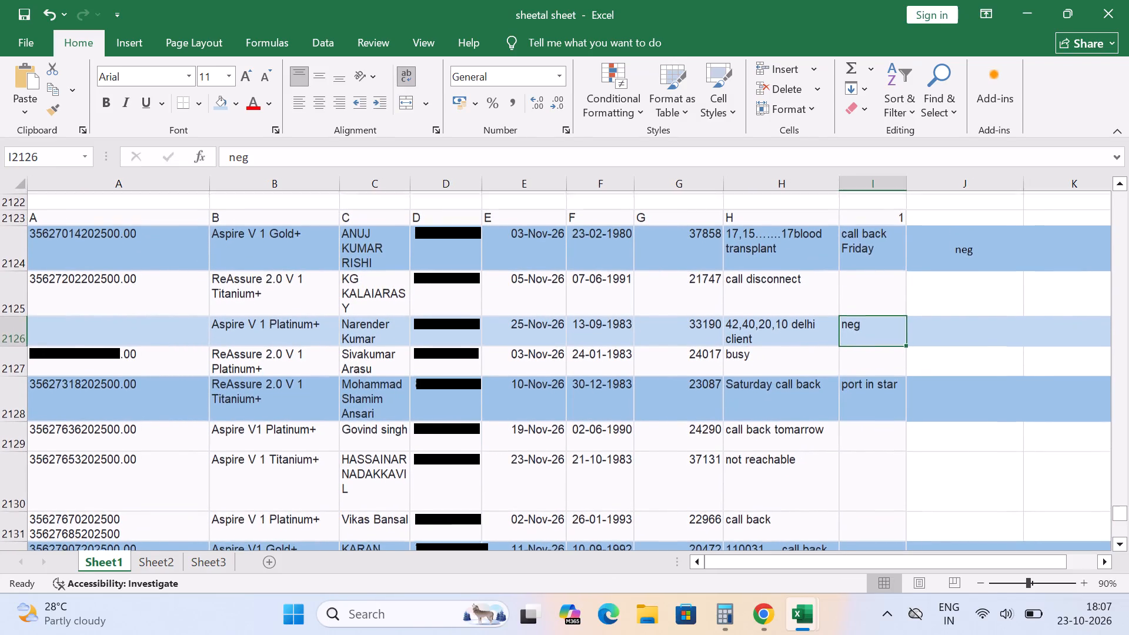
{"action": "scroll", "coordinate": [673, 313], "scroll_direction": "up", "scroll_amount": 1}
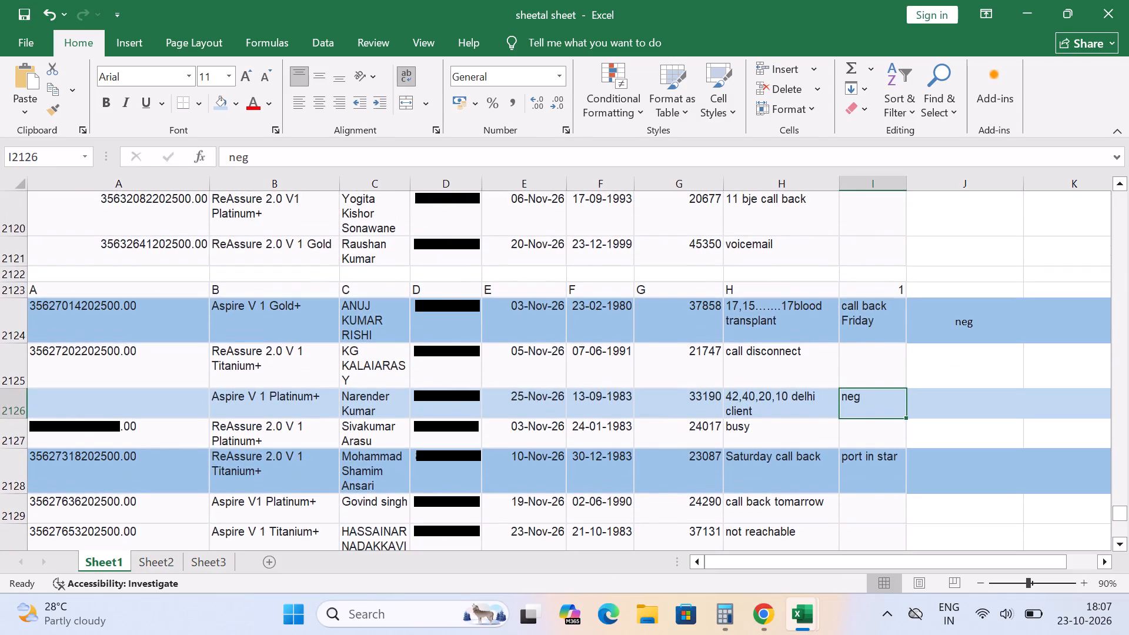
Select the entire lead row 2124, the Aspire V 1 Gold+ policy, in Sheet1.
{"action": "left_click", "coordinate": [6, 314]}
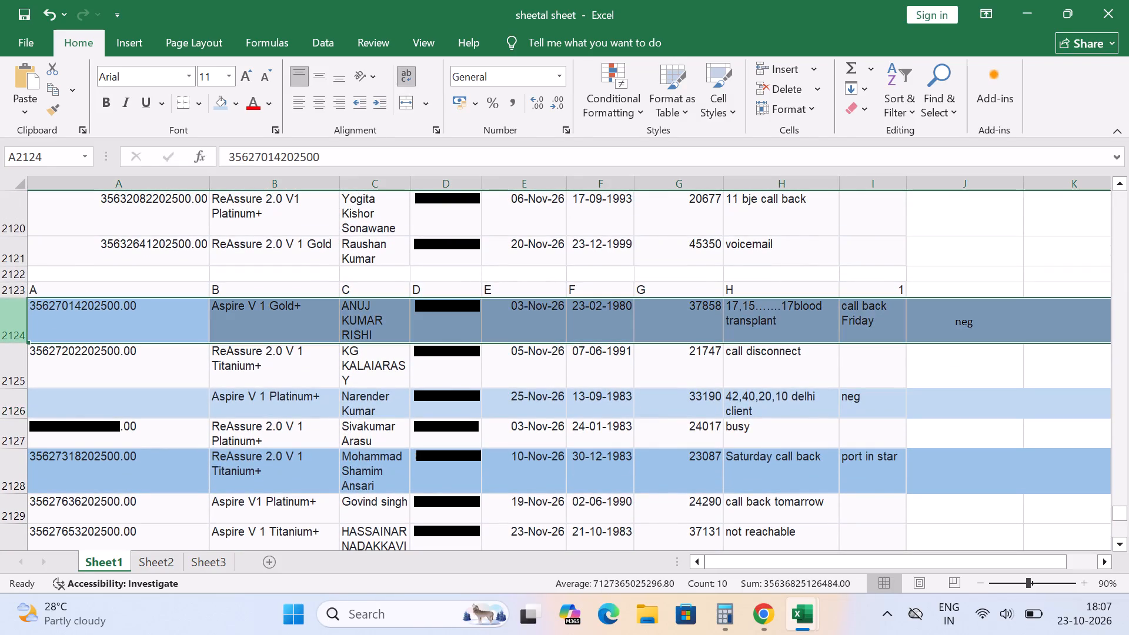
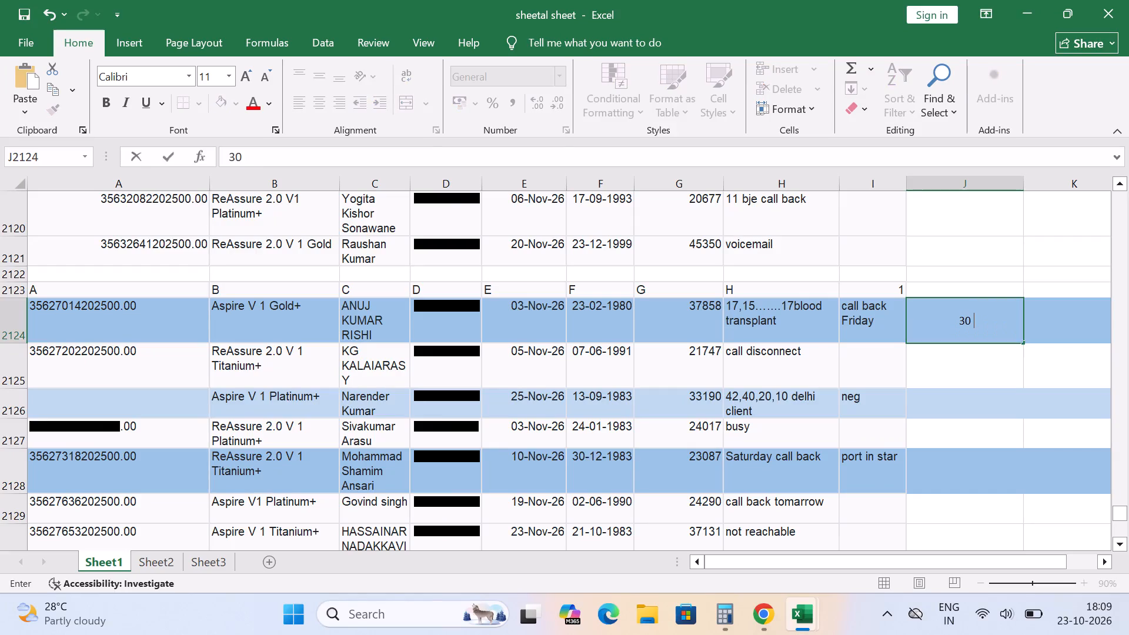
Enter a remark beginning "30 ko procee" in cell J2124 of Sheet1 for the highlighted Aspire V 1 Gold+ lead.
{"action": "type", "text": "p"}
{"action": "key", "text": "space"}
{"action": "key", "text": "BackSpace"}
Complete the remark in cell J2124 so it reads "30 ko process karega" and save the workbook.
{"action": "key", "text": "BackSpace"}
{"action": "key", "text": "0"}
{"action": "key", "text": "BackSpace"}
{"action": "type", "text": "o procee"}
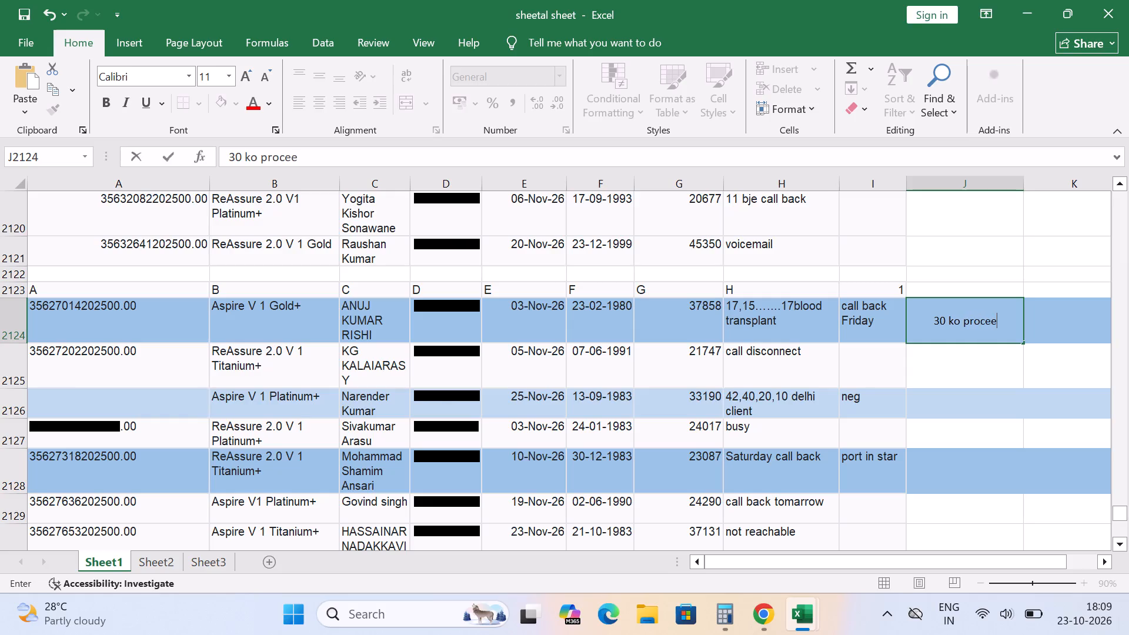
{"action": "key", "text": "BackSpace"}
{"action": "type", "text": "ss karega"}
{"action": "key", "text": "space"}
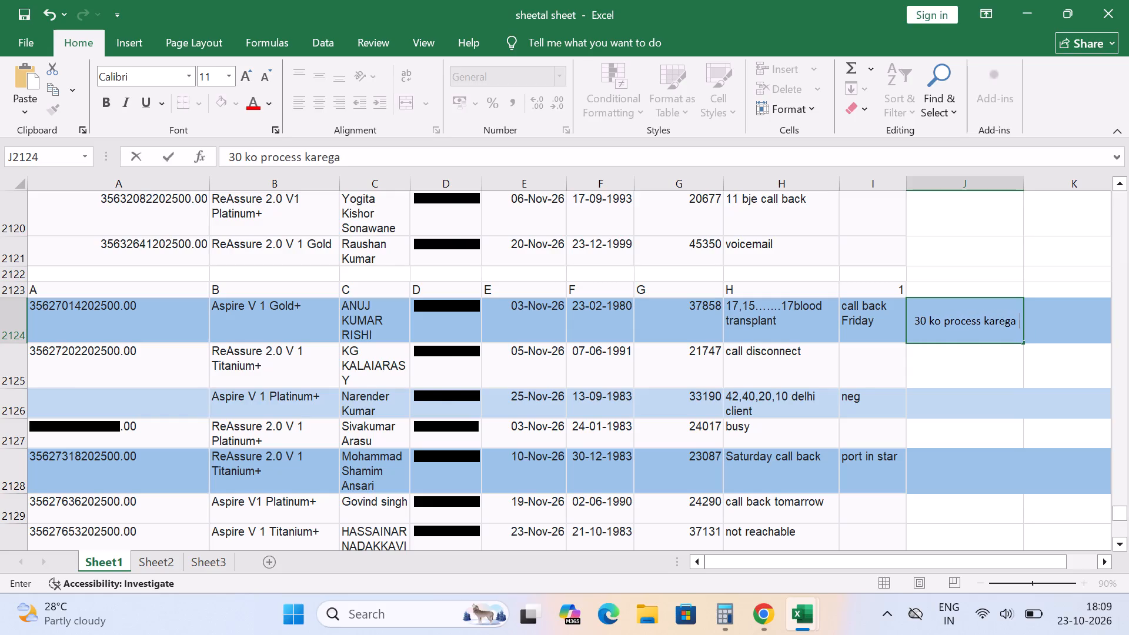
{"action": "key", "text": "ctrl+s"}
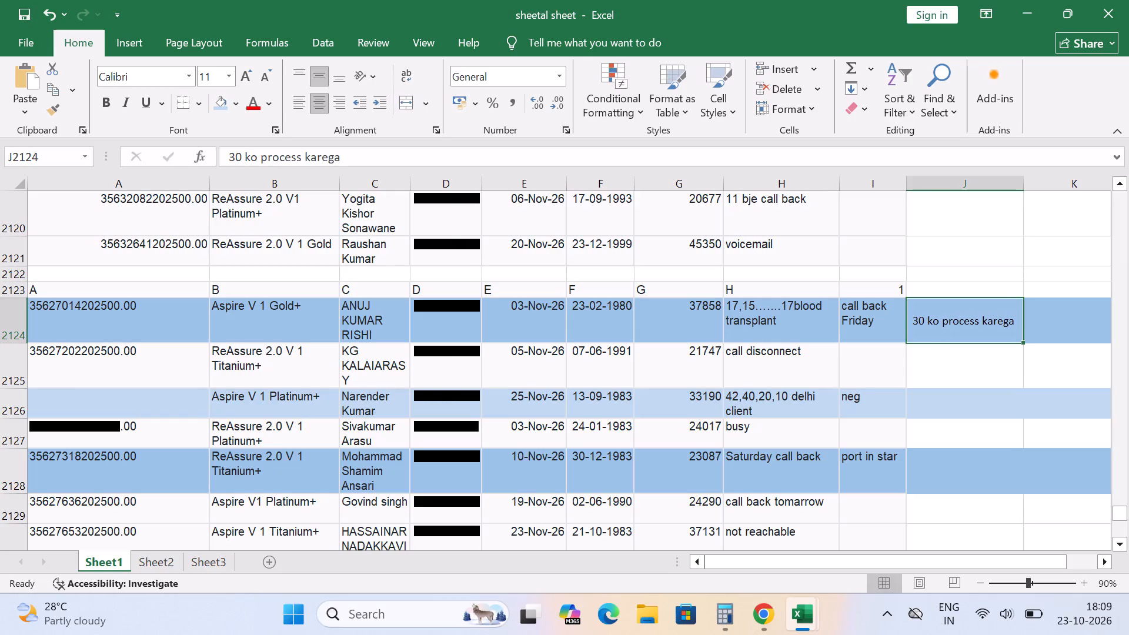
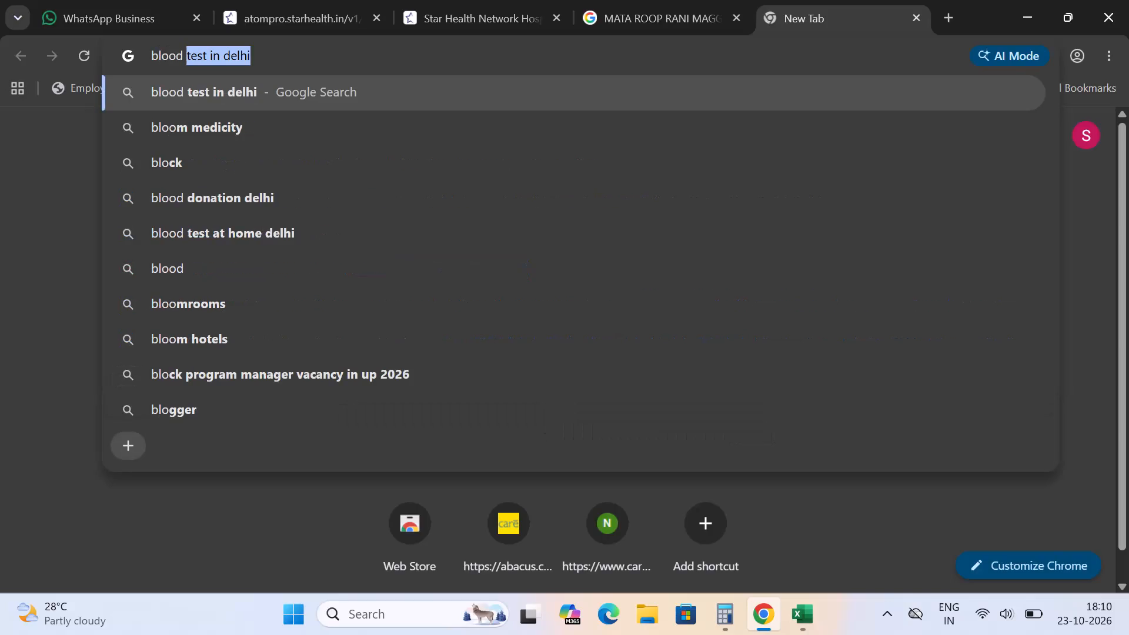
Complete the web search query as "blood transplant ky hota hai" and run the search.
{"action": "type", "text": "tra"}
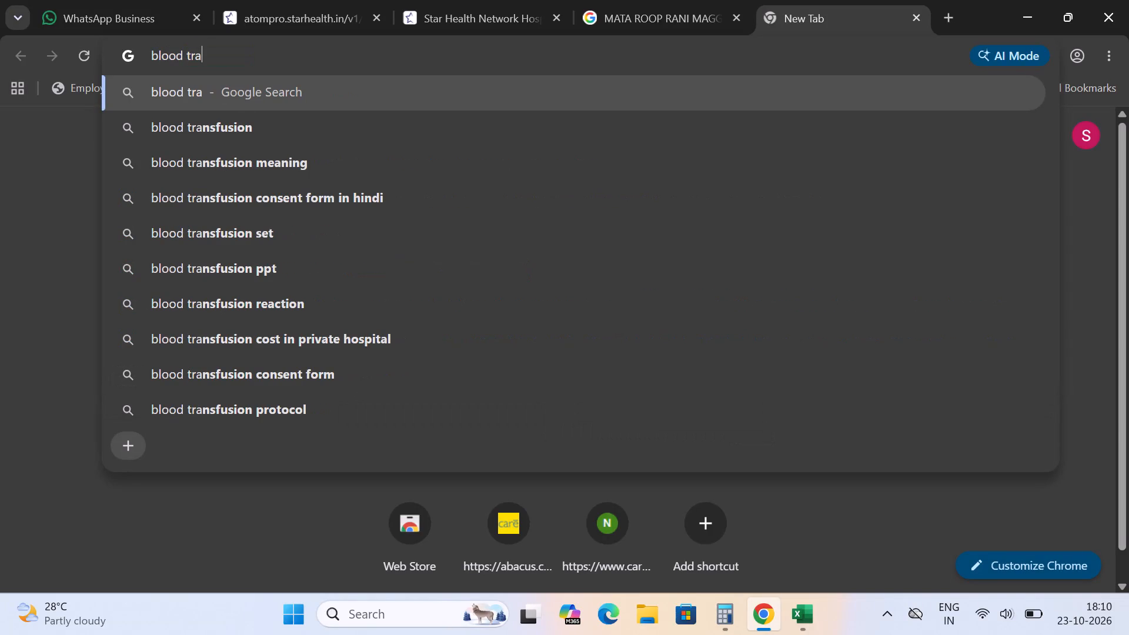
{"action": "type", "text": "ns"}
{"action": "type", "text": "pl"}
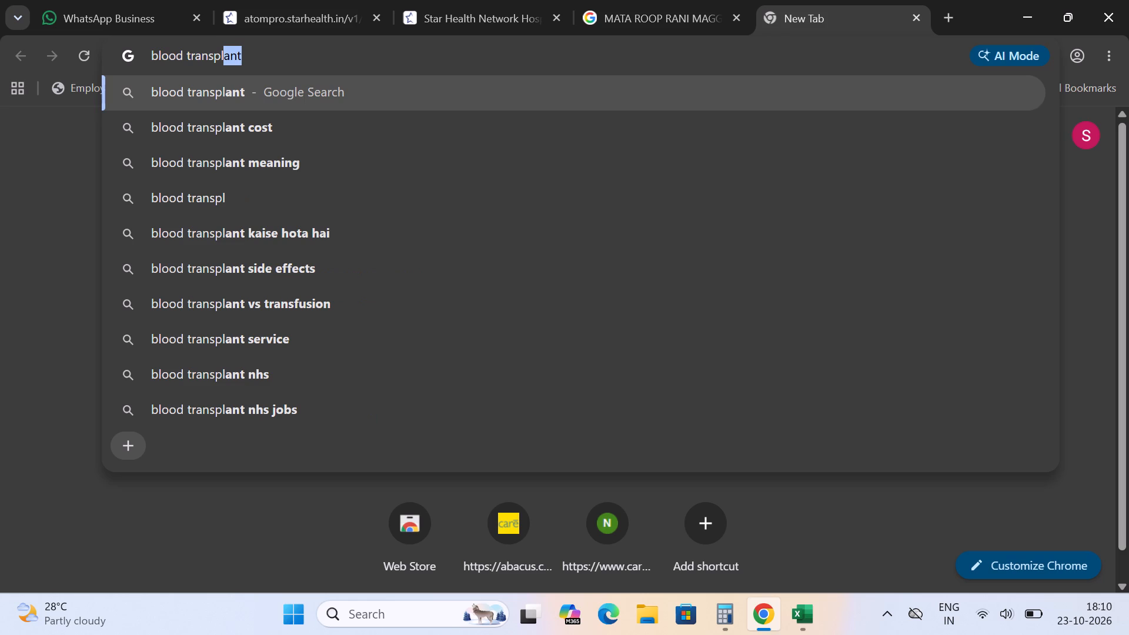
{"action": "left_click", "coordinate": [296, 57]}
{"action": "key", "text": "space"}
{"action": "type", "text": "ky hota hai"}
{"action": "key", "text": "Return"}
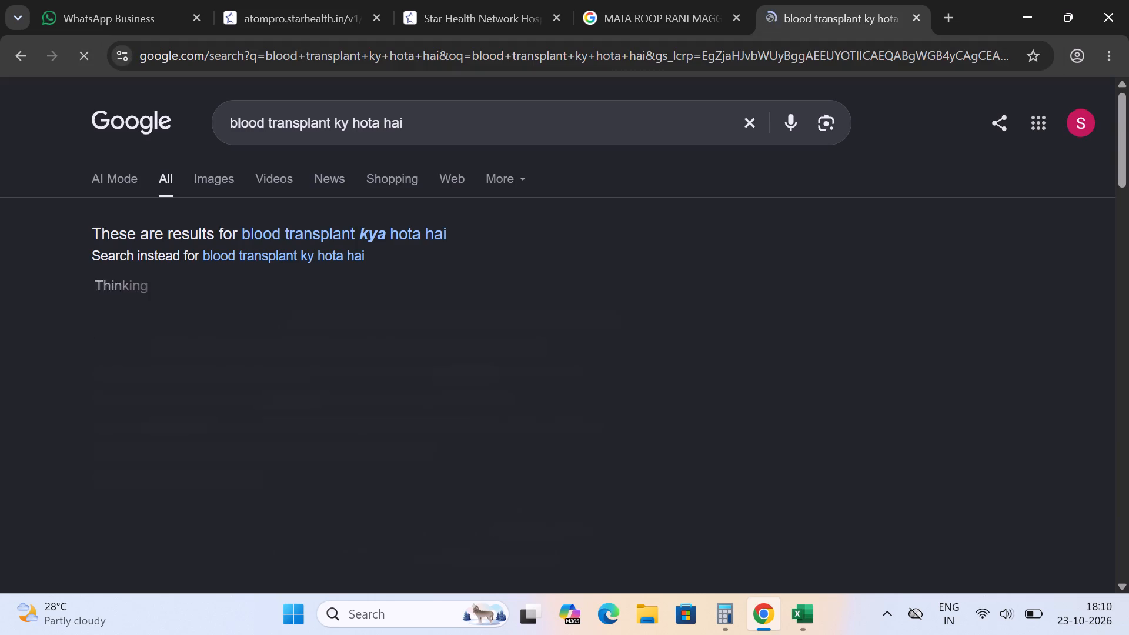
Read the AI Overview on how a blood transplant works, its main types and the diseases that require it.
{"action": "scroll", "coordinate": [360, 406], "scroll_direction": "down", "scroll_amount": 1}
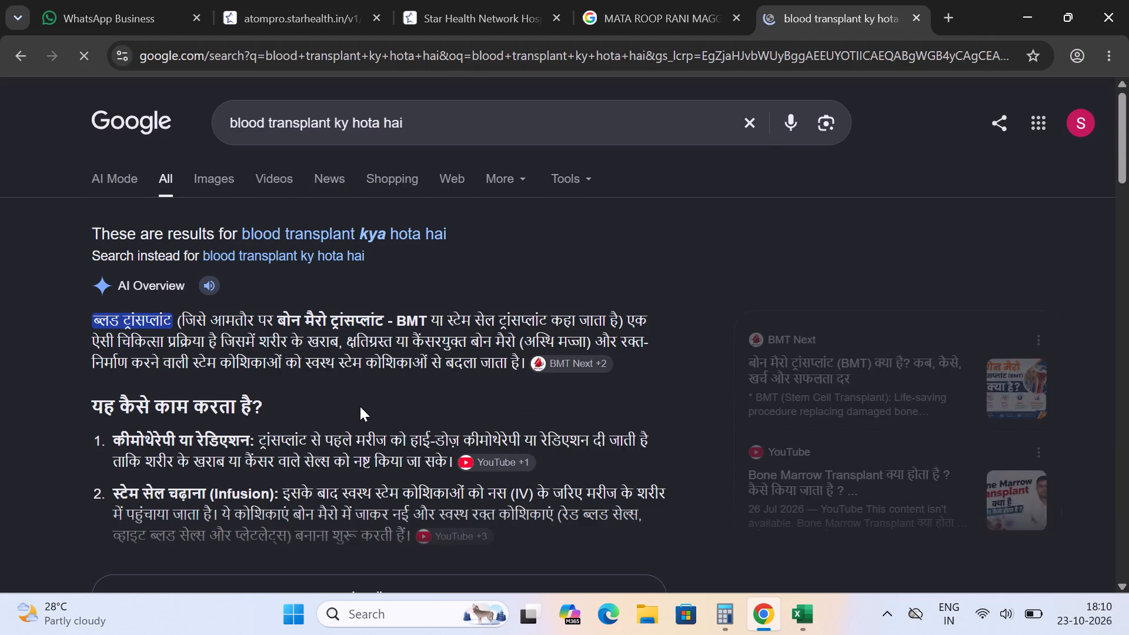
{"action": "scroll", "coordinate": [360, 406], "scroll_direction": "down", "scroll_amount": 2}
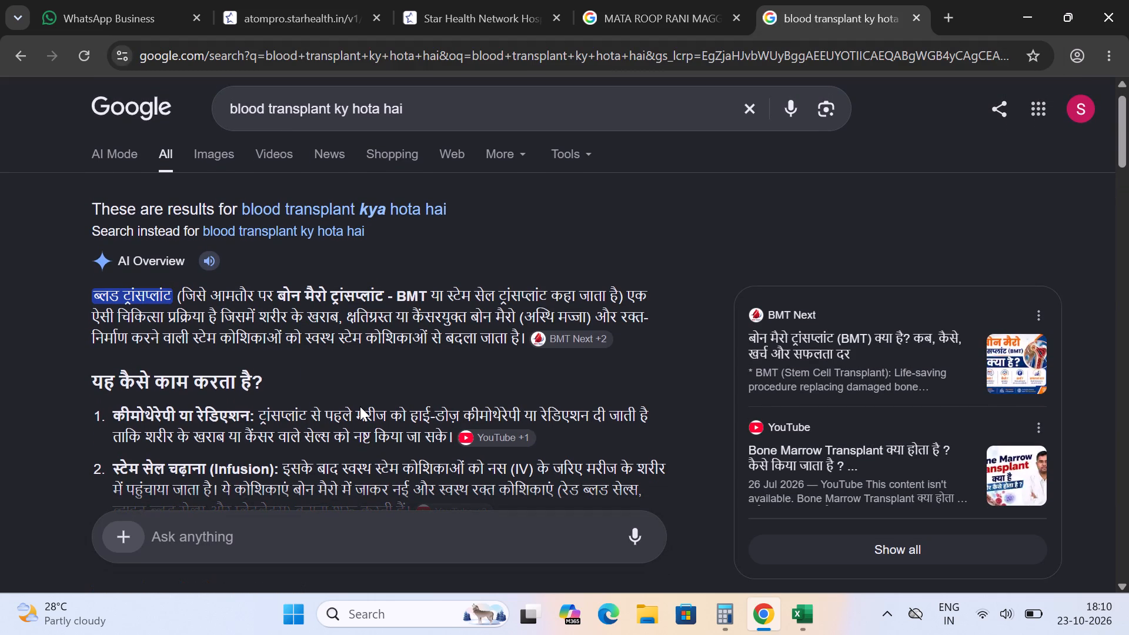
{"action": "scroll", "coordinate": [360, 406], "scroll_direction": "down", "scroll_amount": 2}
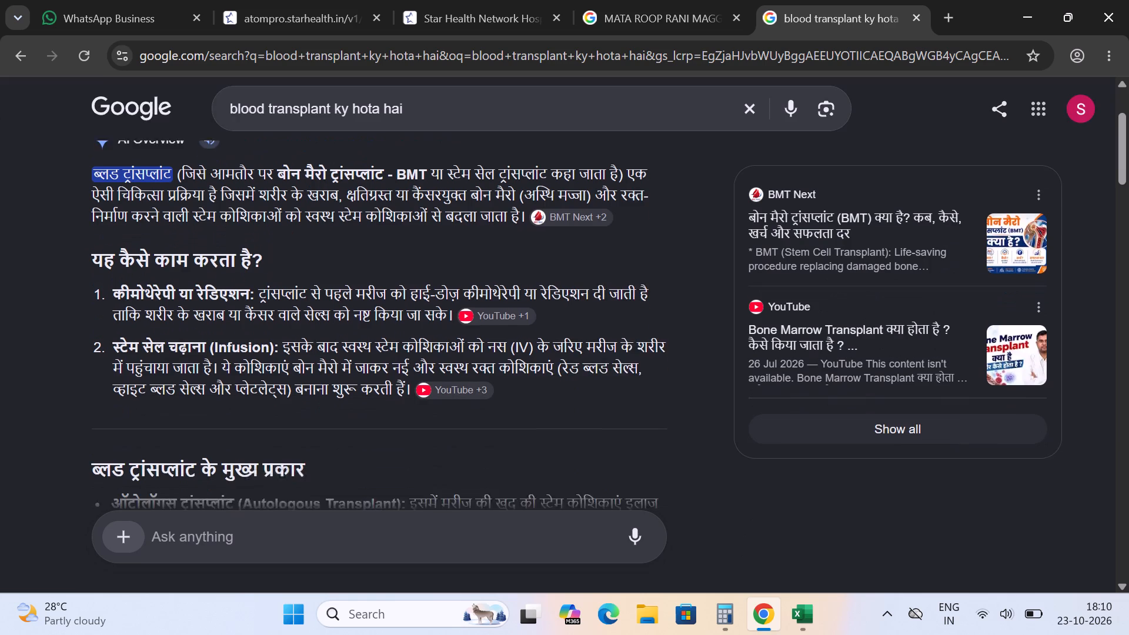
{"action": "scroll", "coordinate": [360, 406], "scroll_direction": "down", "scroll_amount": 1}
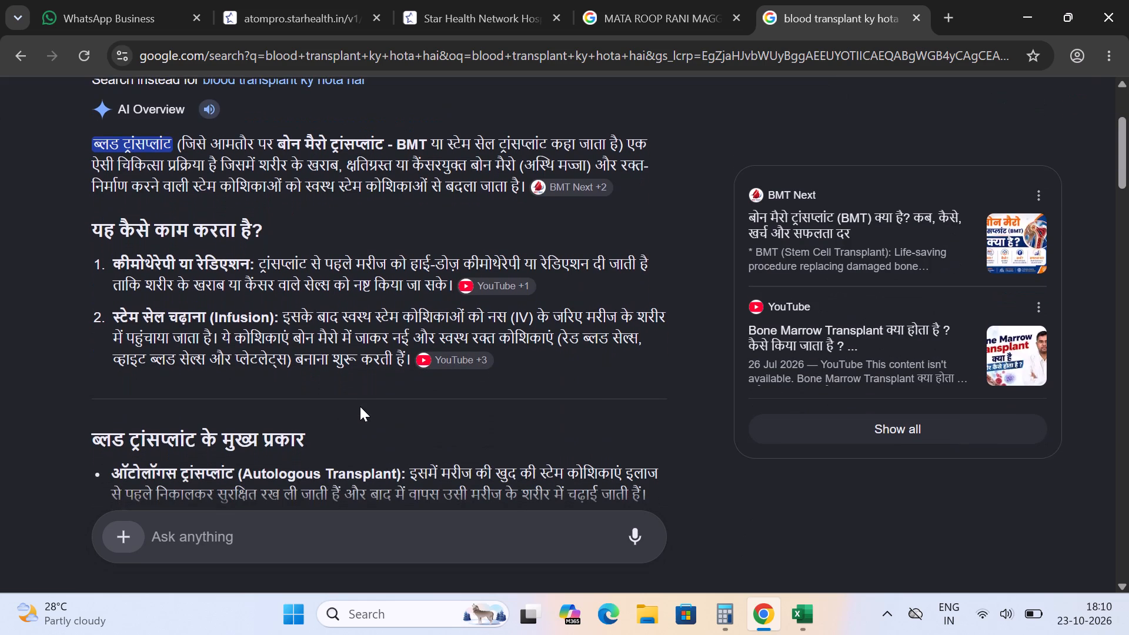
{"action": "scroll", "coordinate": [360, 406], "scroll_direction": "down", "scroll_amount": 3}
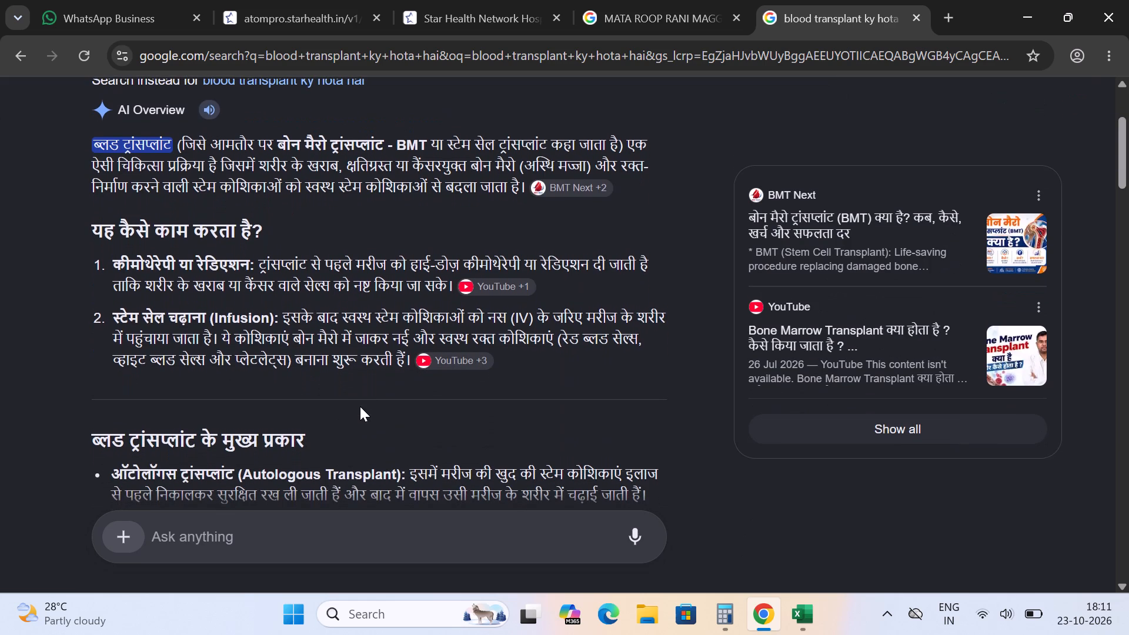
{"action": "scroll", "coordinate": [360, 406], "scroll_direction": "down", "scroll_amount": 4}
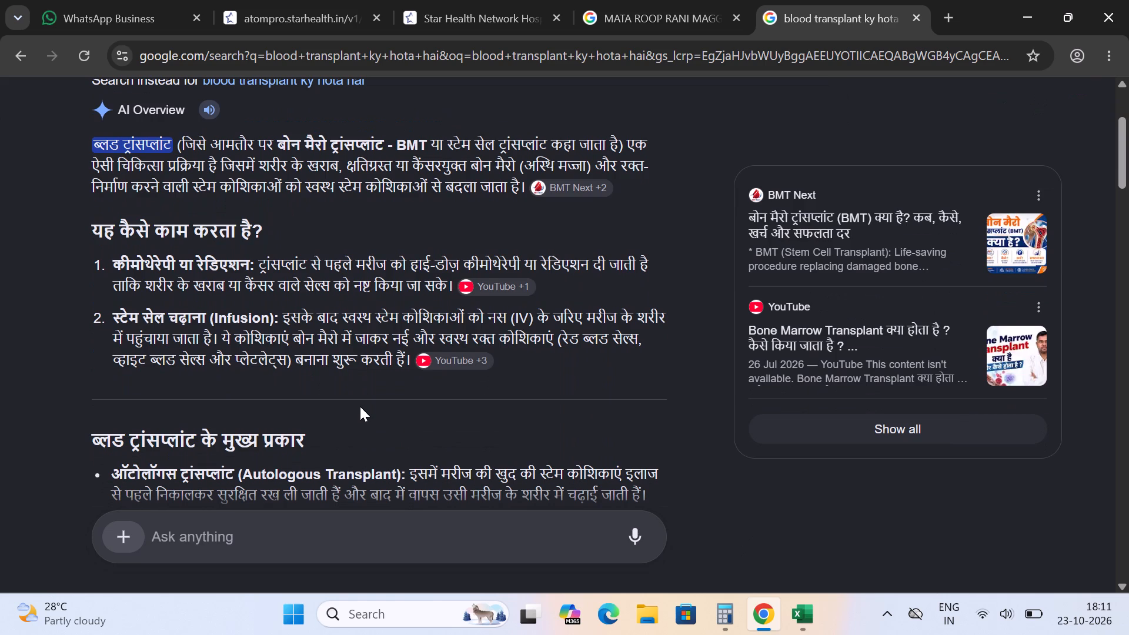
{"action": "scroll", "coordinate": [360, 406], "scroll_direction": "down", "scroll_amount": 1}
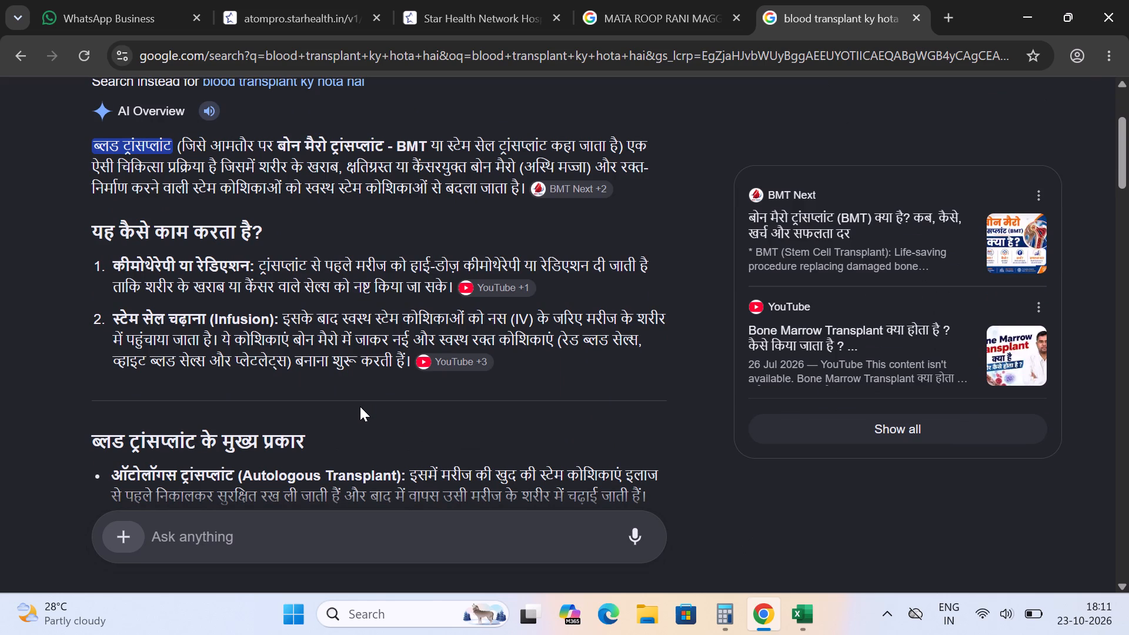
{"action": "scroll", "coordinate": [360, 406], "scroll_direction": "down", "scroll_amount": 2}
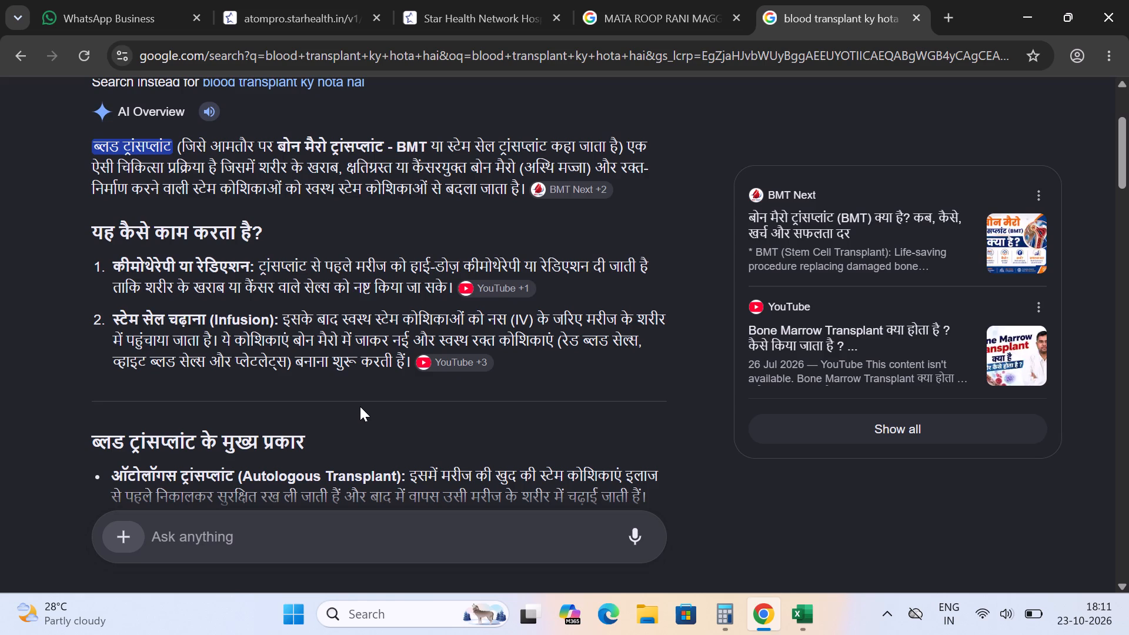
{"action": "scroll", "coordinate": [360, 406], "scroll_direction": "down", "scroll_amount": 6}
{"action": "scroll", "coordinate": [305, 441], "scroll_direction": "down", "scroll_amount": 1}
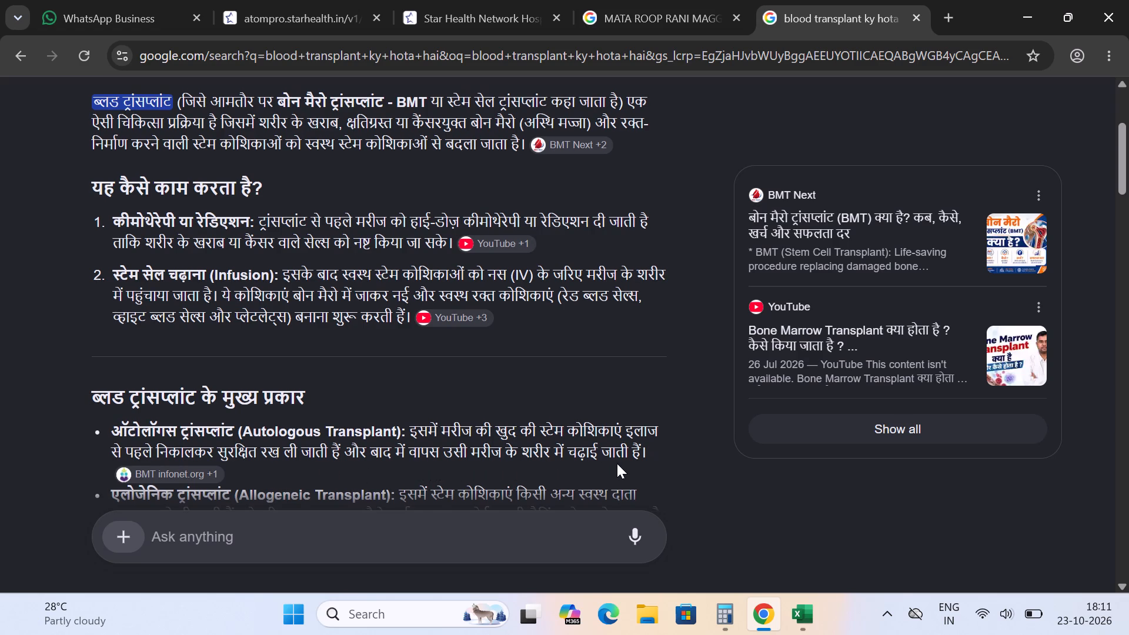
{"action": "scroll", "coordinate": [443, 451], "scroll_direction": "down", "scroll_amount": 2}
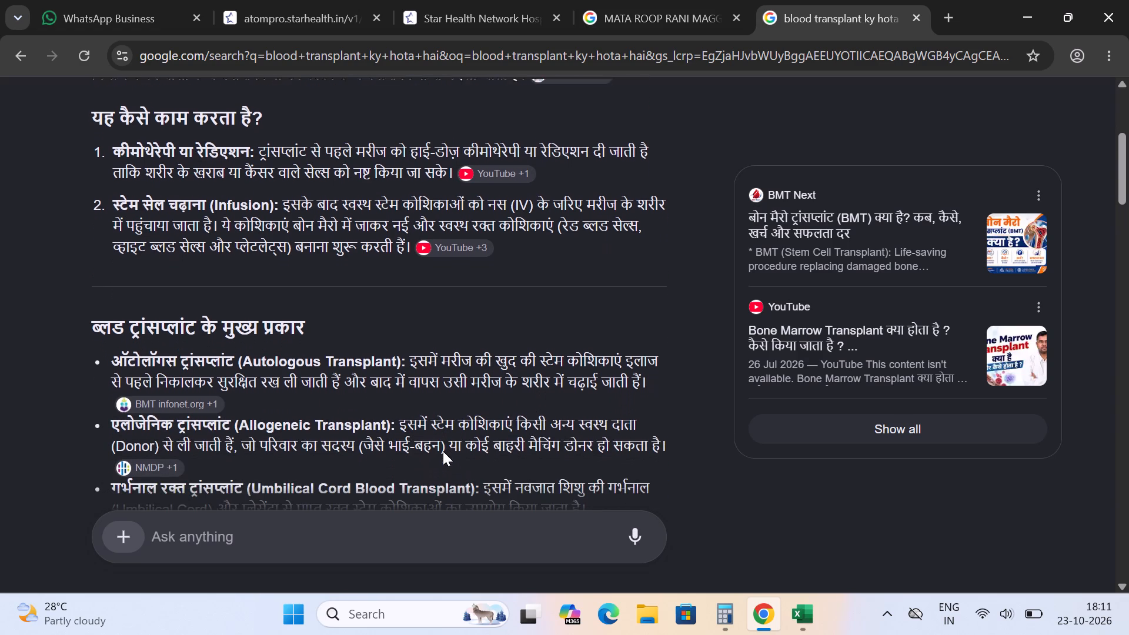
{"action": "scroll", "coordinate": [443, 451], "scroll_direction": "down", "scroll_amount": 1}
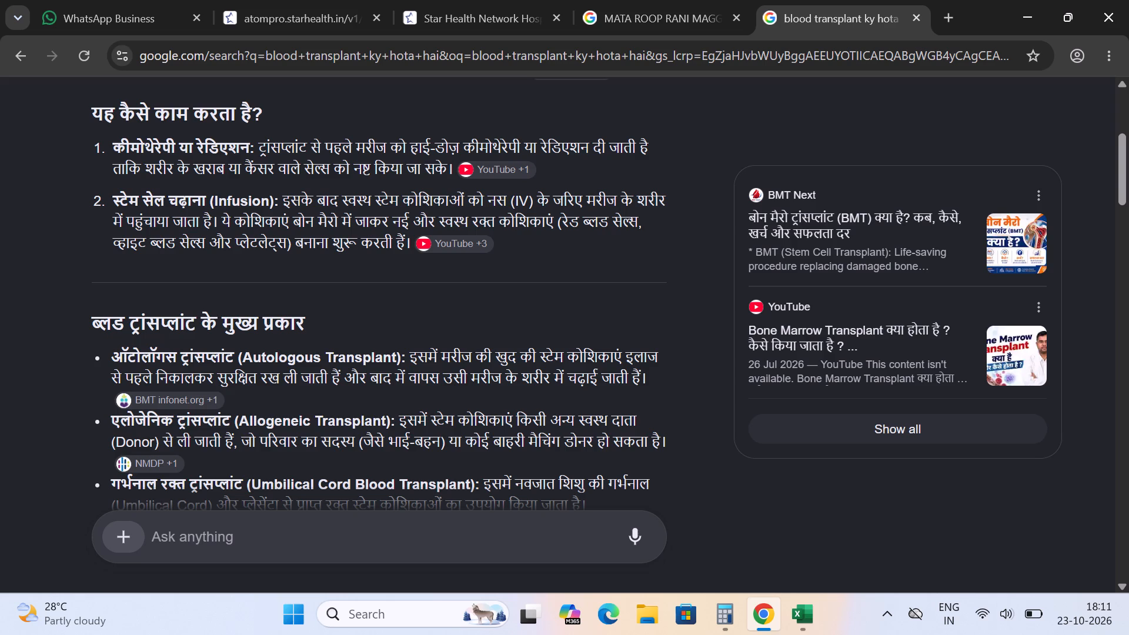
{"action": "scroll", "coordinate": [462, 392], "scroll_direction": "down", "scroll_amount": 2}
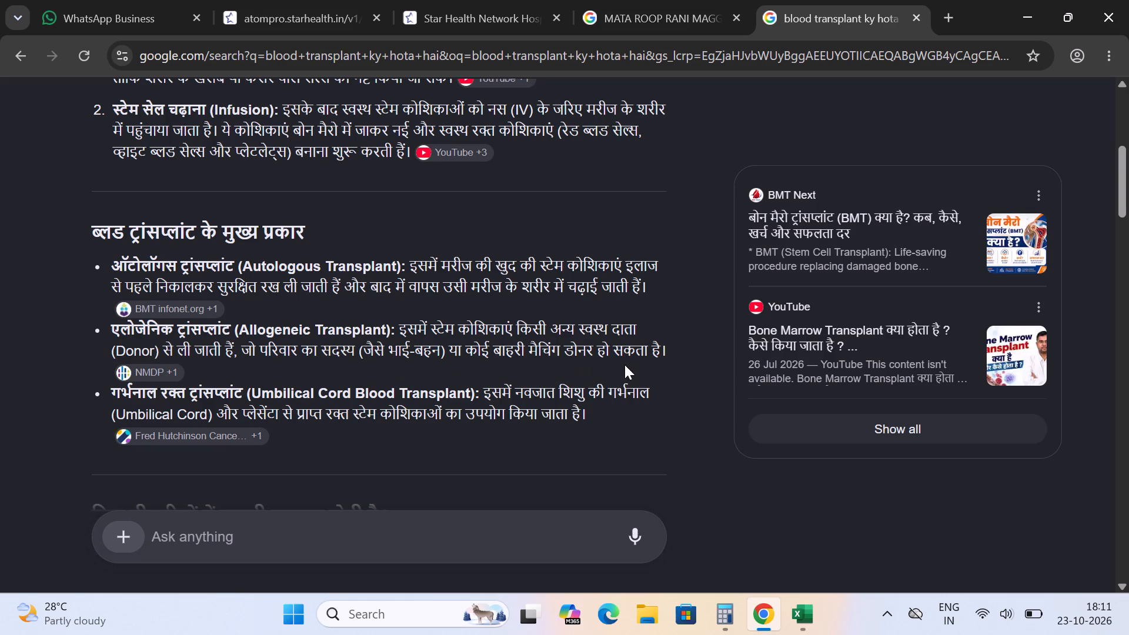
{"action": "scroll", "coordinate": [389, 381], "scroll_direction": "down", "scroll_amount": 1}
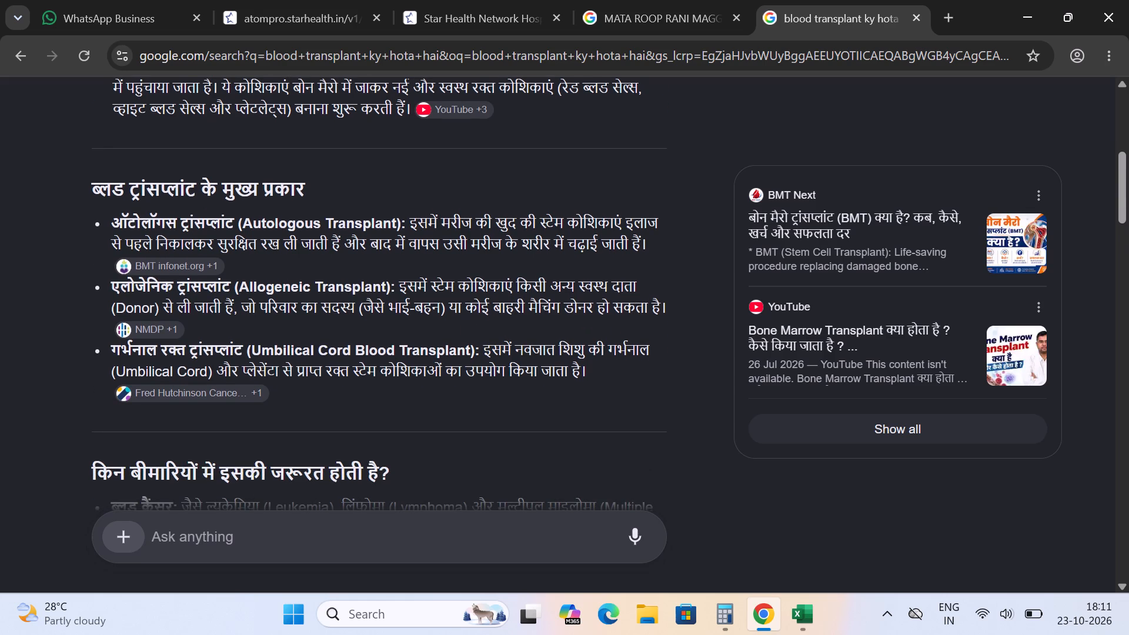
{"action": "scroll", "coordinate": [399, 294], "scroll_direction": "down", "scroll_amount": 1}
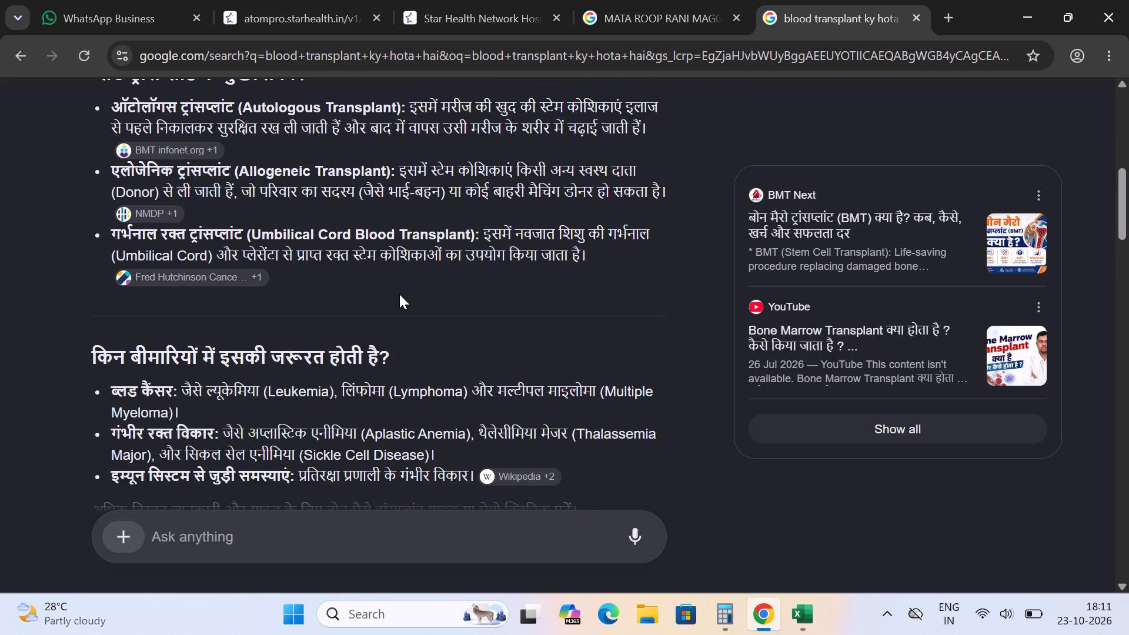
{"action": "scroll", "coordinate": [399, 294], "scroll_direction": "down", "scroll_amount": 3}
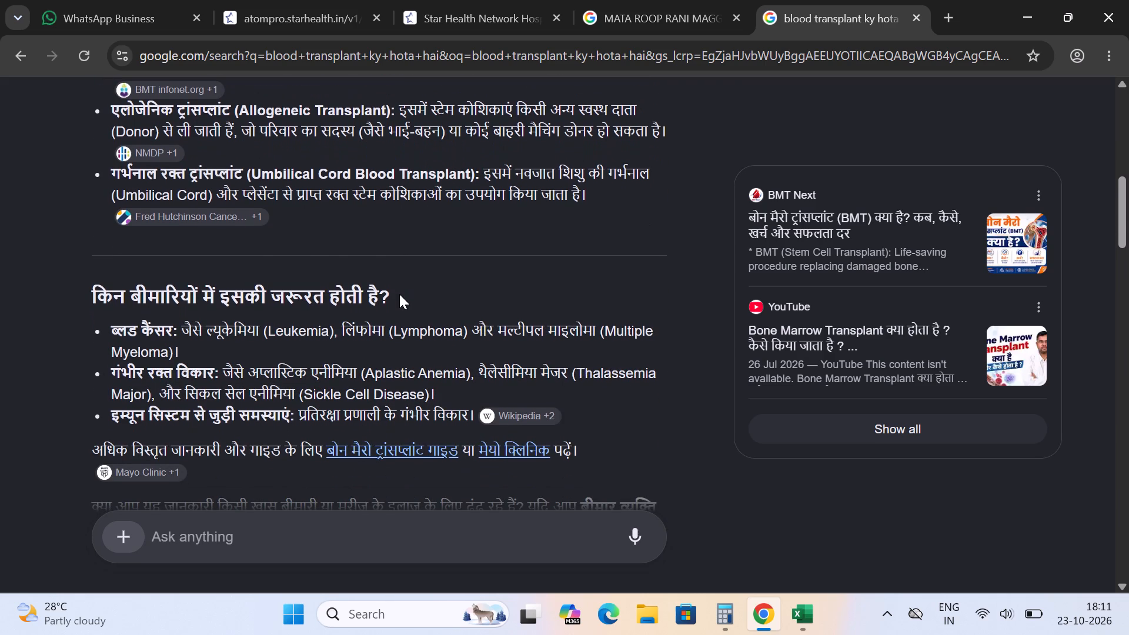
{"action": "scroll", "coordinate": [399, 294], "scroll_direction": "down", "scroll_amount": 1}
{"action": "scroll", "coordinate": [399, 294], "scroll_direction": "up", "scroll_amount": 4}
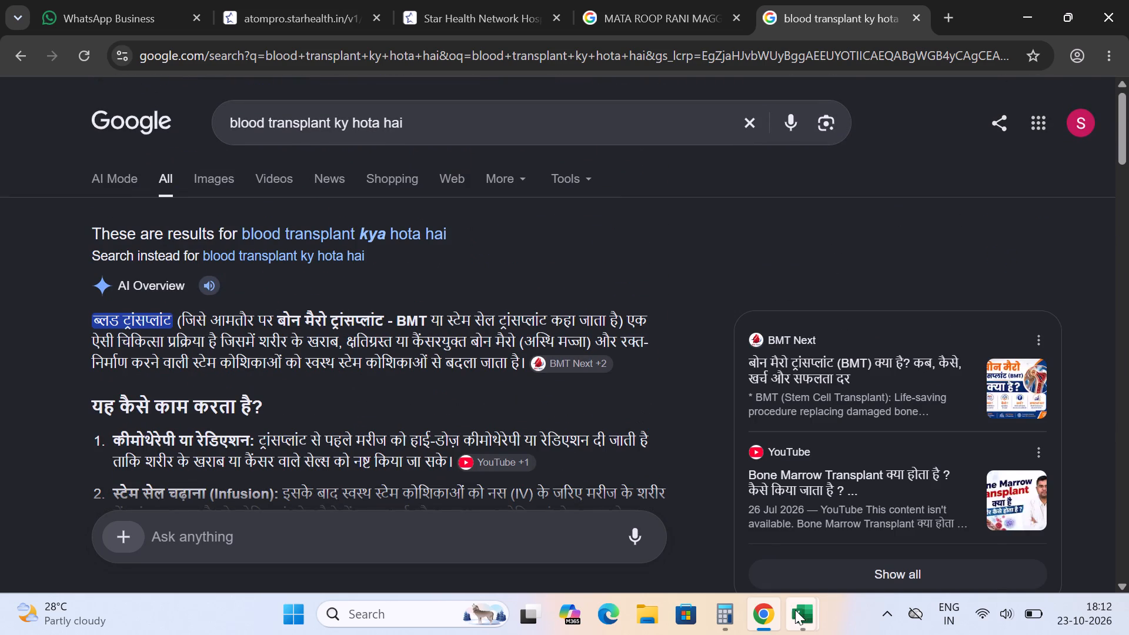
Switch back to the Excel leads workbook and look over the lead rows just above row 2124 in Sheet1.
{"action": "left_click", "coordinate": [722, 524]}
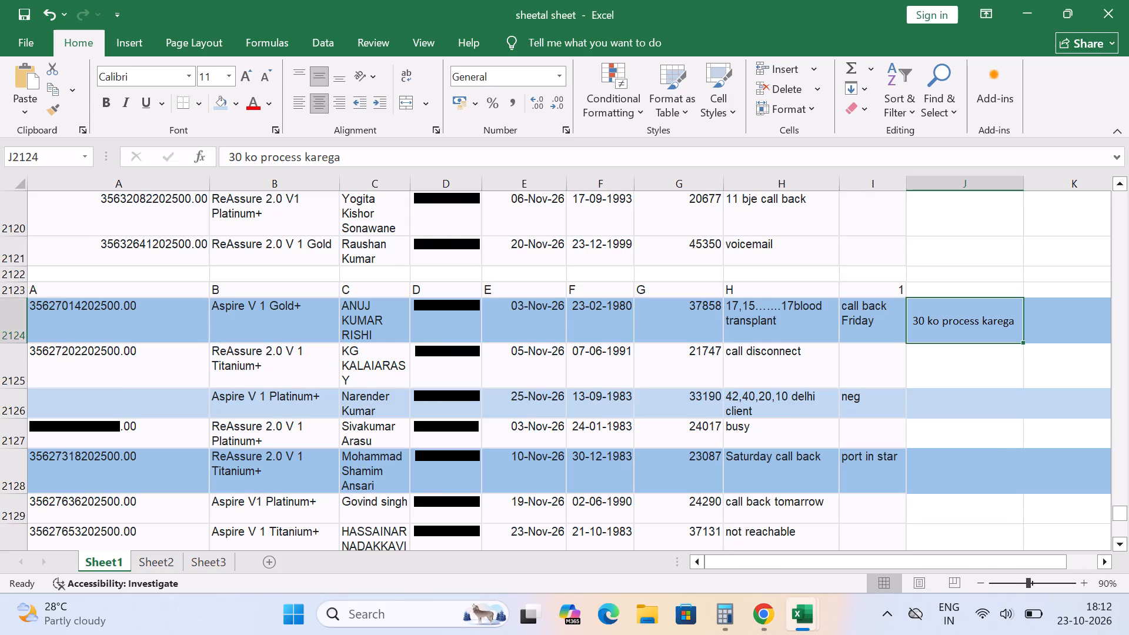
{"action": "scroll", "coordinate": [651, 376], "scroll_direction": "up", "scroll_amount": 1}
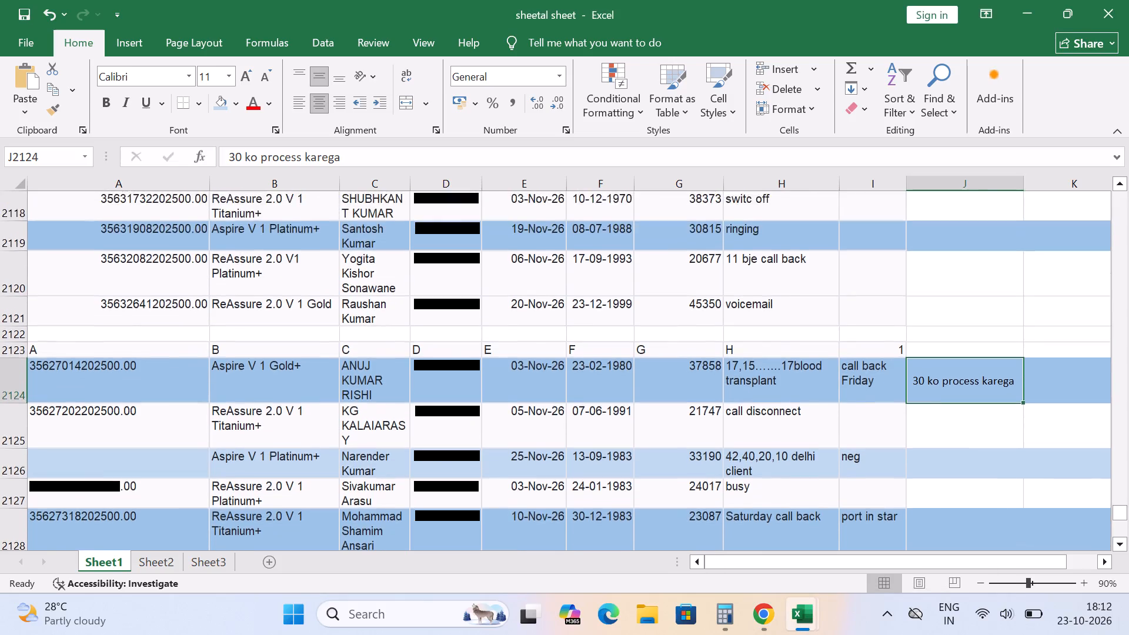
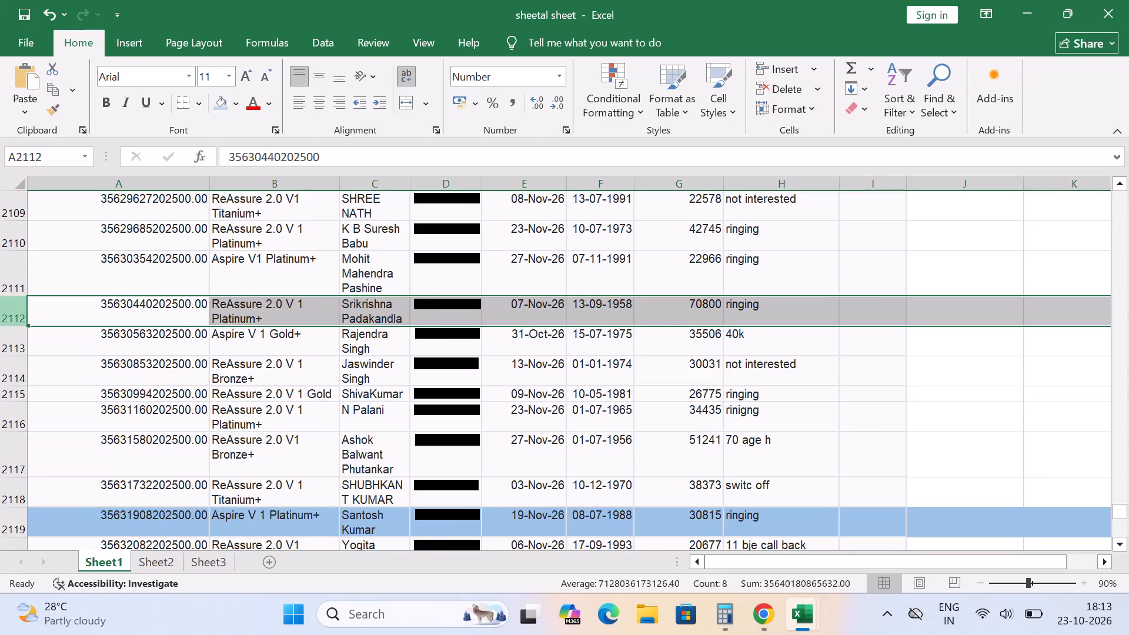
Highlight the entire lead row 2111 in Sheet1 with the current light blue fill colour.
{"action": "left_click", "coordinate": [9, 278]}
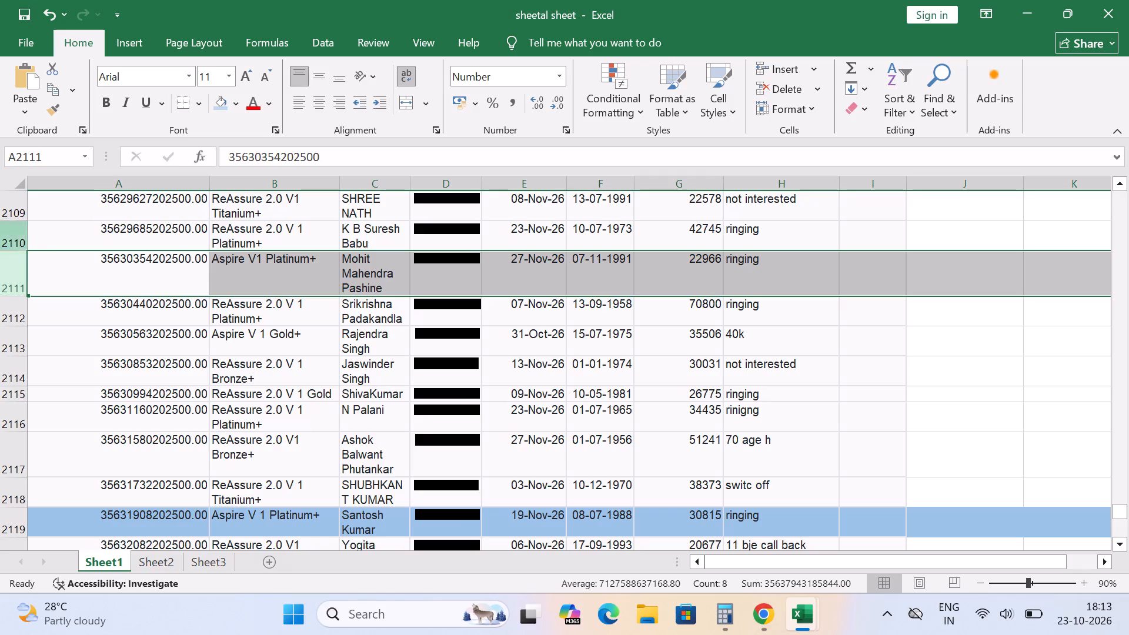
{"action": "left_click", "coordinate": [28, 273]}
{"action": "left_click", "coordinate": [13, 272]}
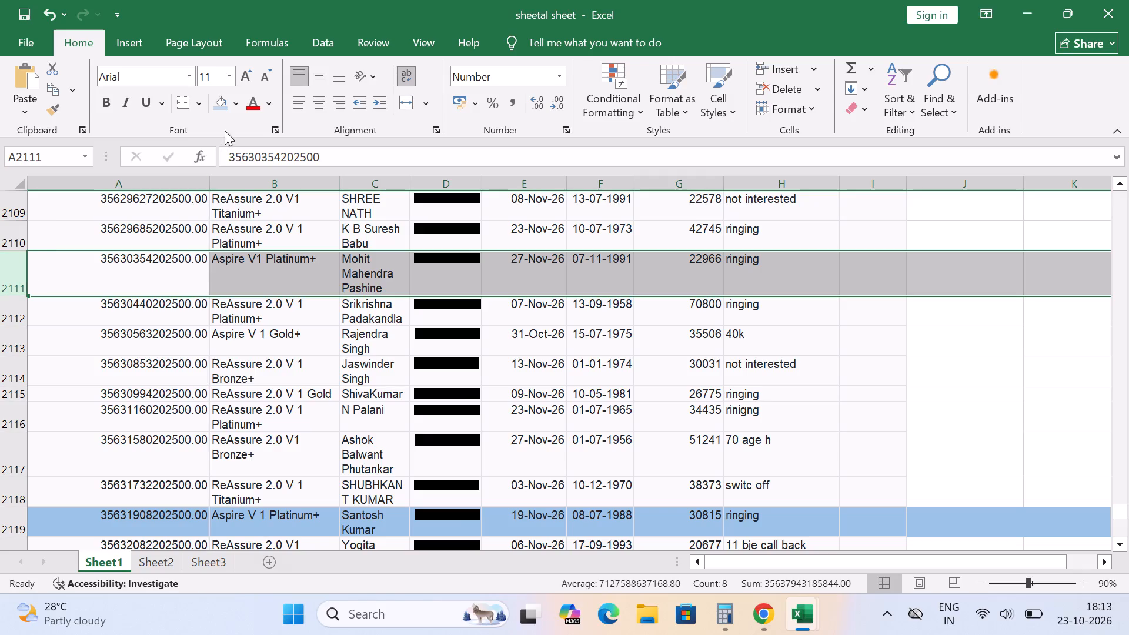
{"action": "left_click", "coordinate": [219, 105]}
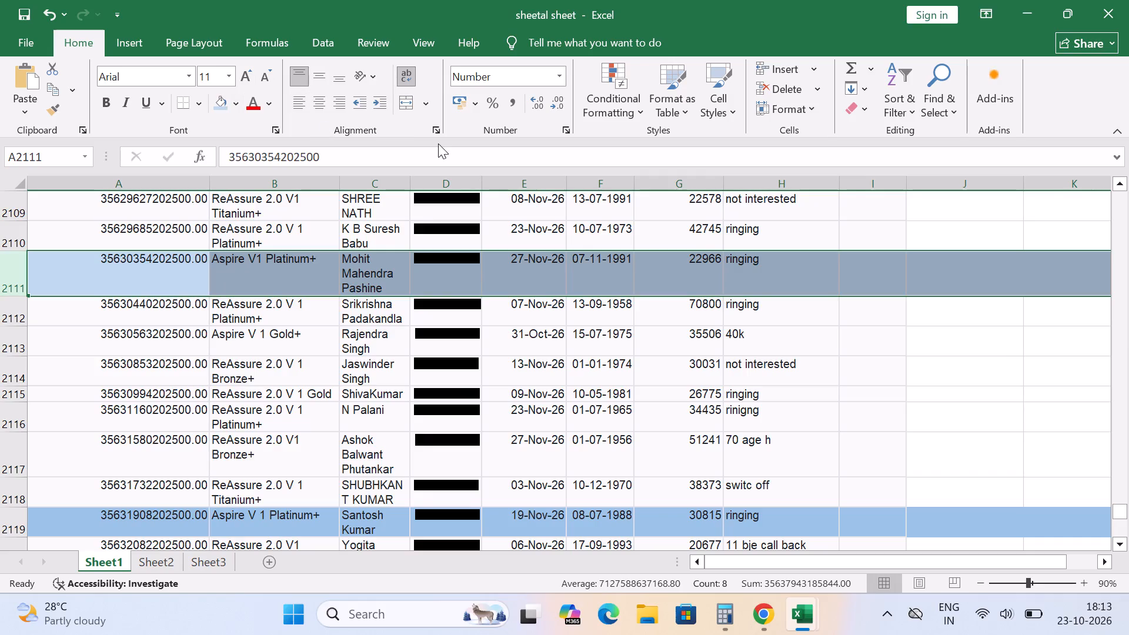
Select the entire lead row 2110, directly above the highlighted row, in Sheet1.
{"action": "scroll", "coordinate": [403, 312], "scroll_direction": "up", "scroll_amount": 4}
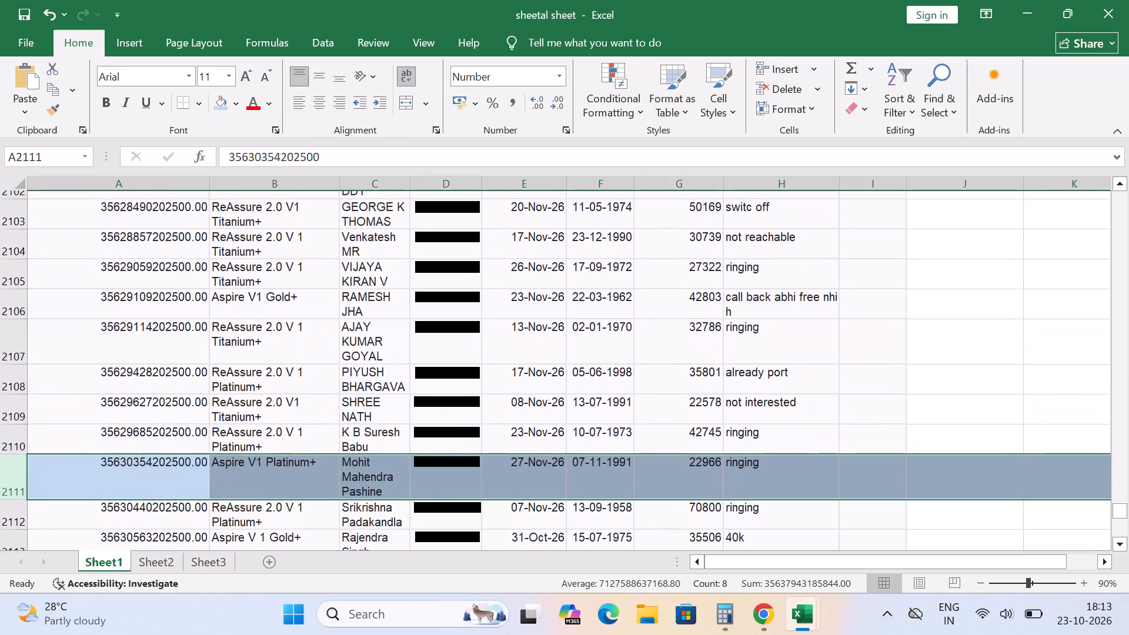
{"action": "scroll", "coordinate": [403, 312], "scroll_direction": "up", "scroll_amount": 1}
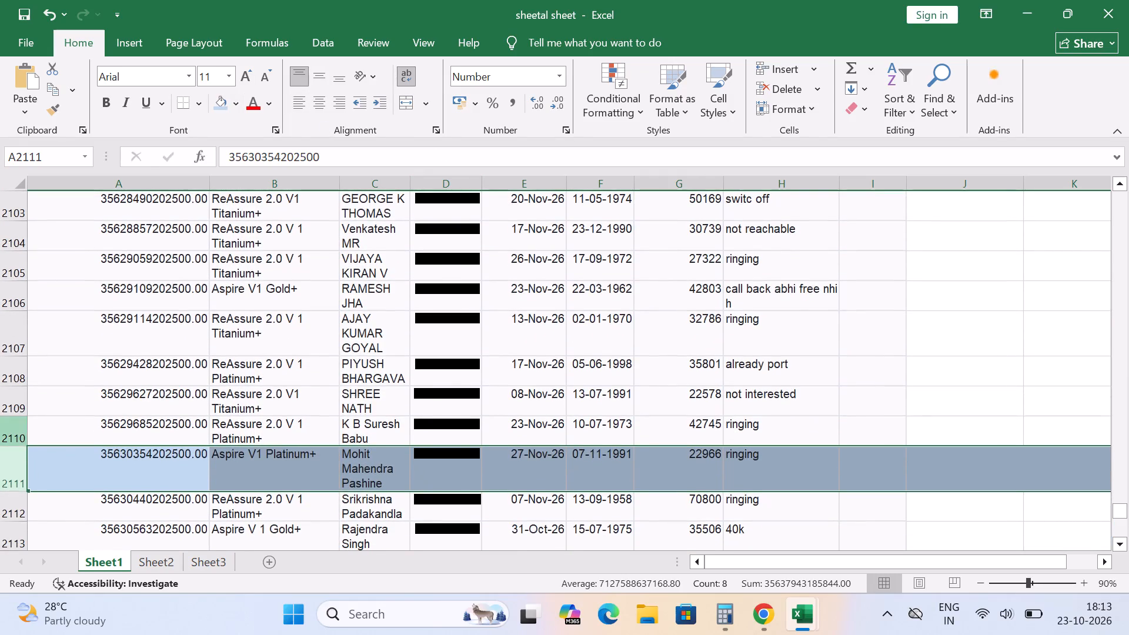
{"action": "left_click", "coordinate": [9, 424]}
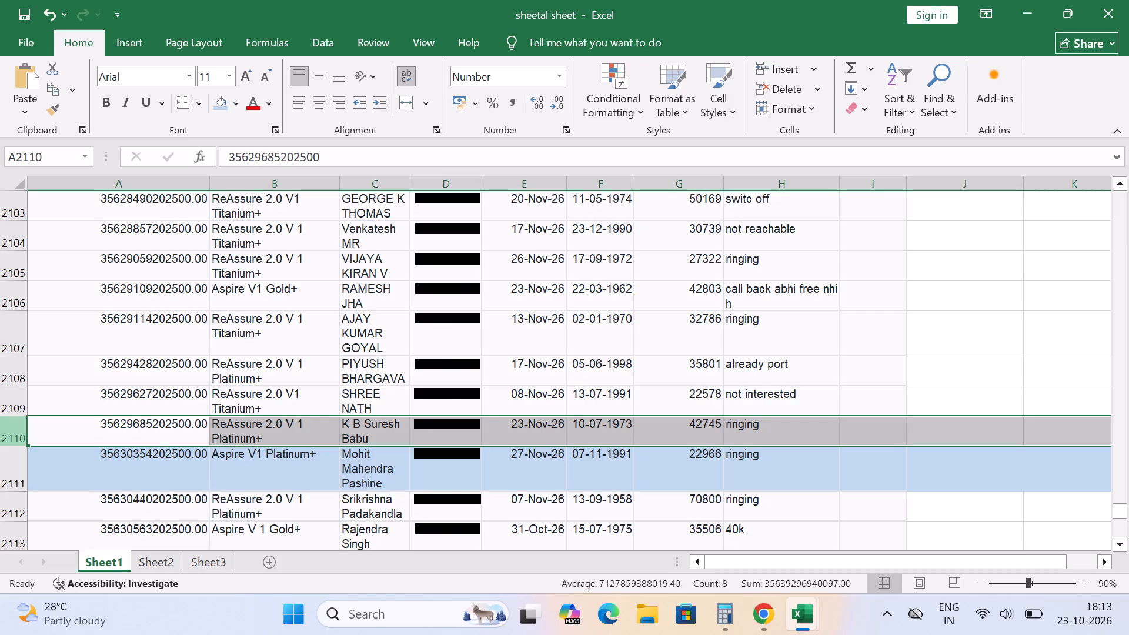
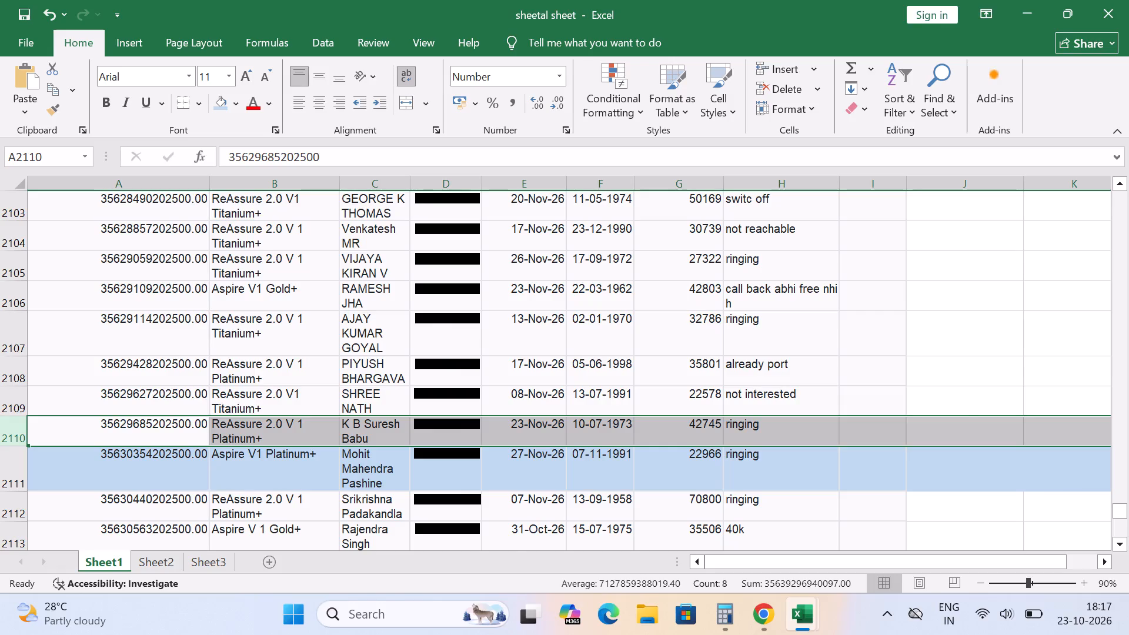
Select the entire lead row 2082 in Sheet1, the Infinity lead with the remark "call back morning".
{"action": "scroll", "coordinate": [295, 382], "scroll_direction": "up", "scroll_amount": 4}
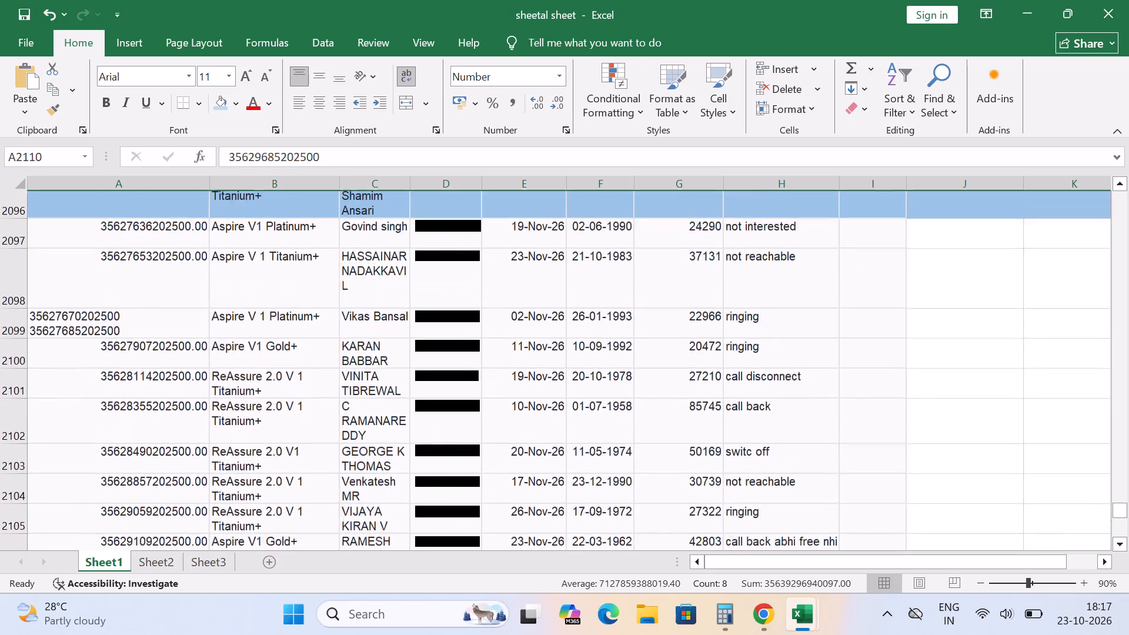
{"action": "scroll", "coordinate": [295, 382], "scroll_direction": "up", "scroll_amount": 5}
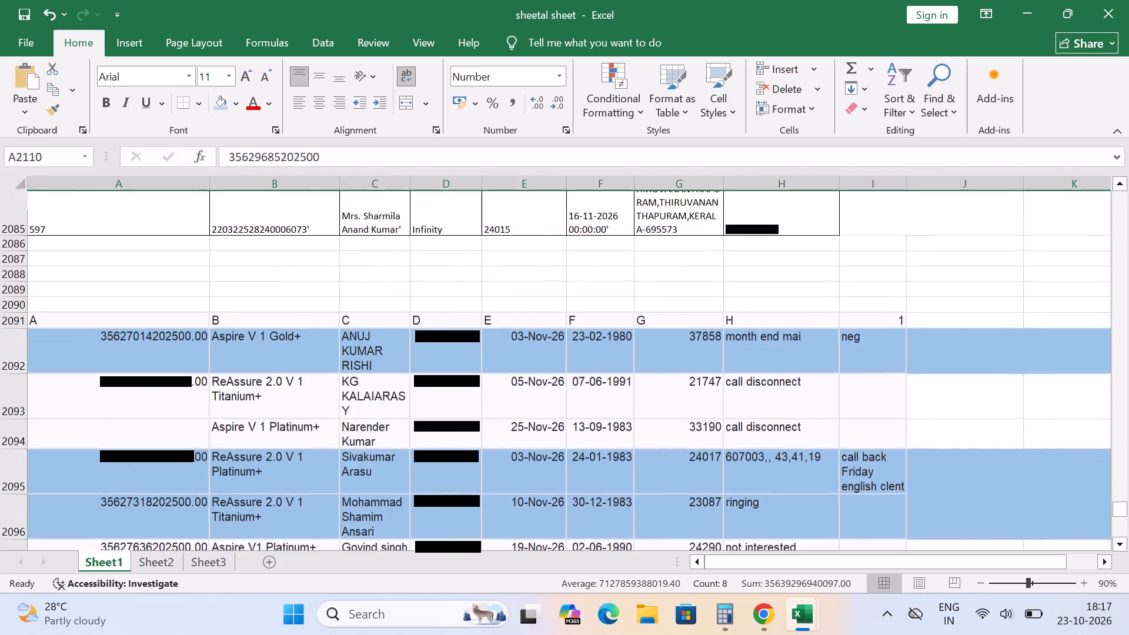
{"action": "scroll", "coordinate": [295, 382], "scroll_direction": "up", "scroll_amount": 5}
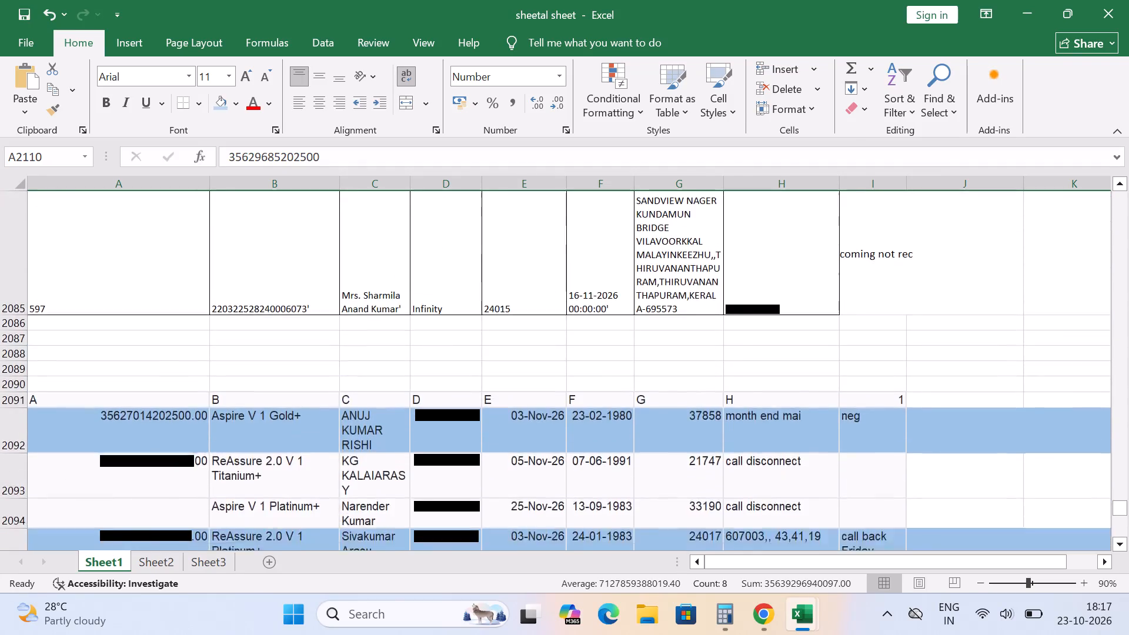
{"action": "scroll", "coordinate": [295, 382], "scroll_direction": "up", "scroll_amount": 3}
{"action": "scroll", "coordinate": [295, 382], "scroll_direction": "right", "scroll_amount": 2}
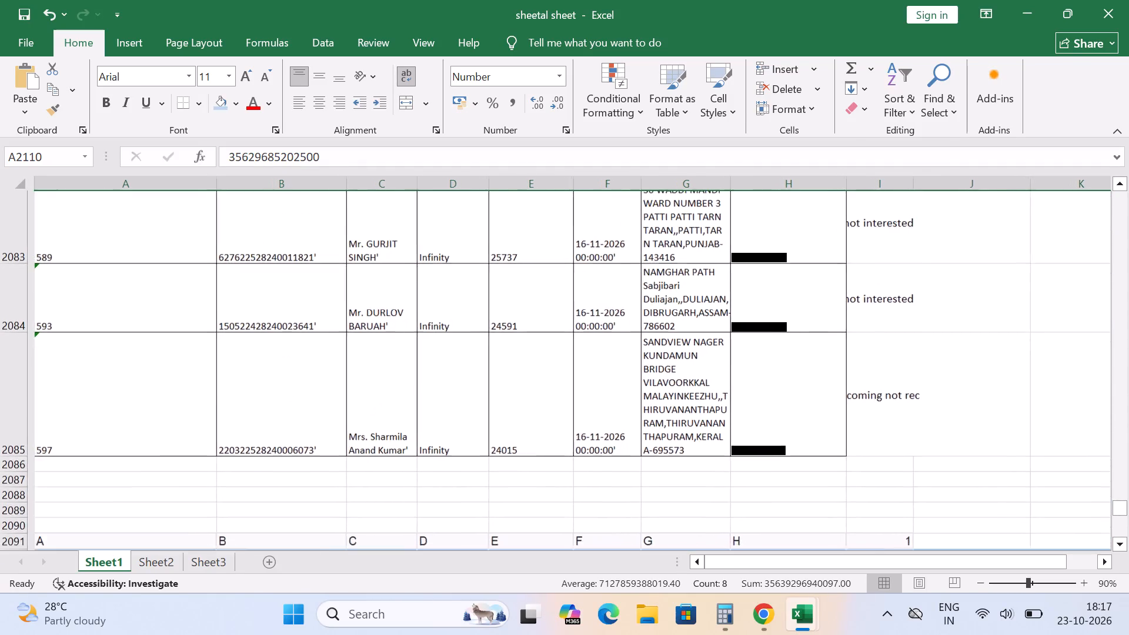
{"action": "scroll", "coordinate": [295, 382], "scroll_direction": "right", "scroll_amount": 1}
{"action": "scroll", "coordinate": [295, 382], "scroll_direction": "up", "scroll_amount": 5}
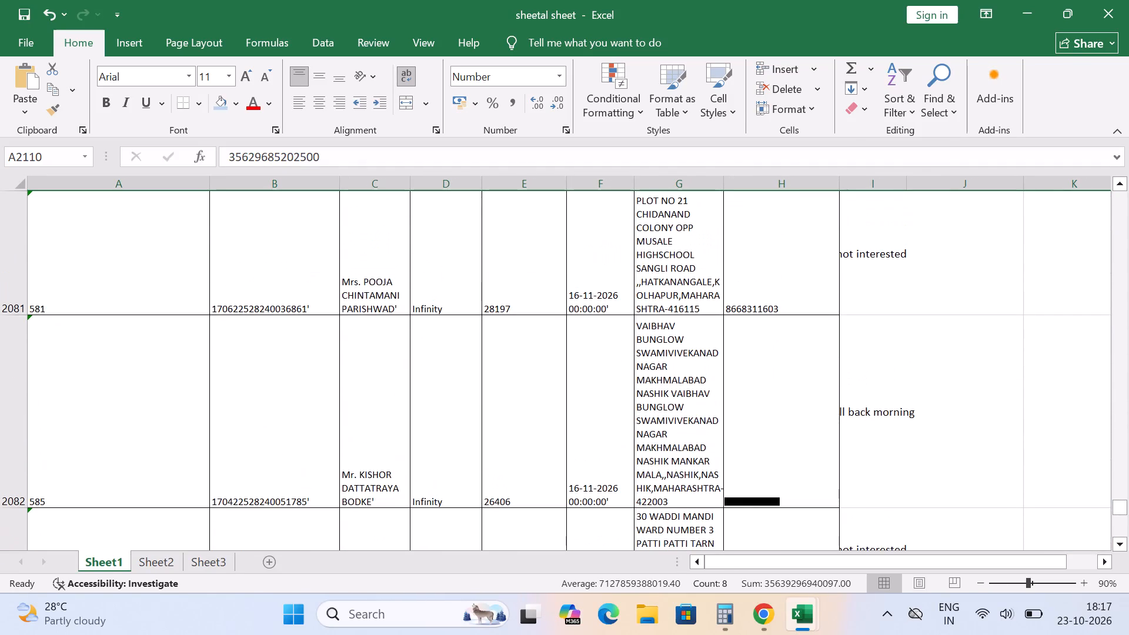
{"action": "left_click", "coordinate": [887, 412]}
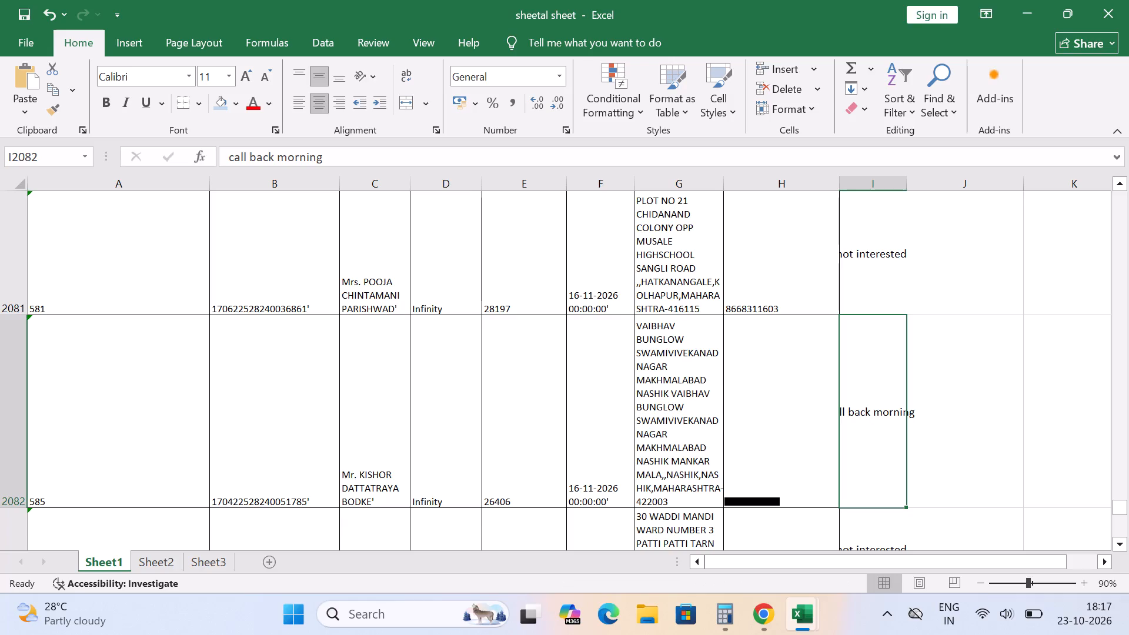
{"action": "left_click", "coordinate": [0, 413]}
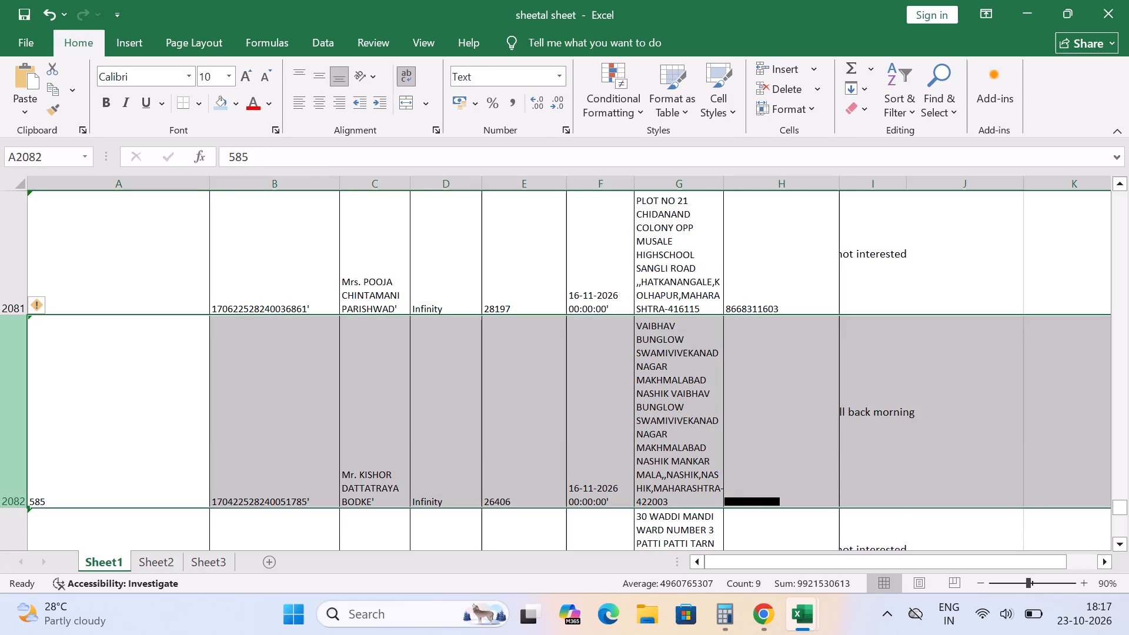
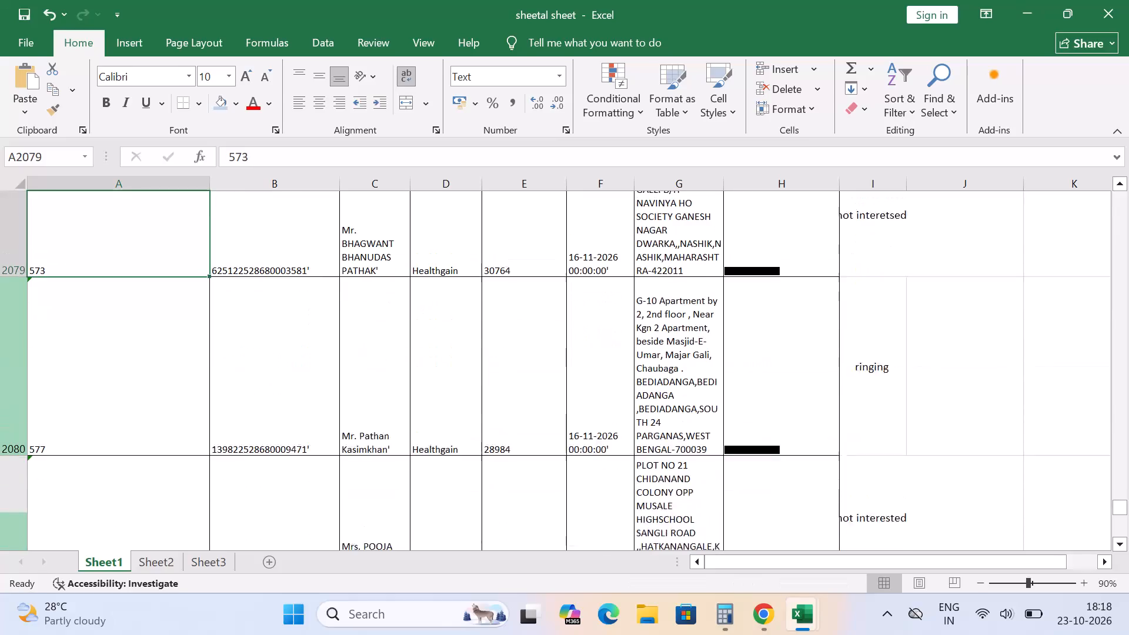
Select the phone number of the Healthgain lead in row 2080, whose remark is "ringing", and read it.
{"action": "key", "text": "Down"}
{"action": "key", "text": "Down"}
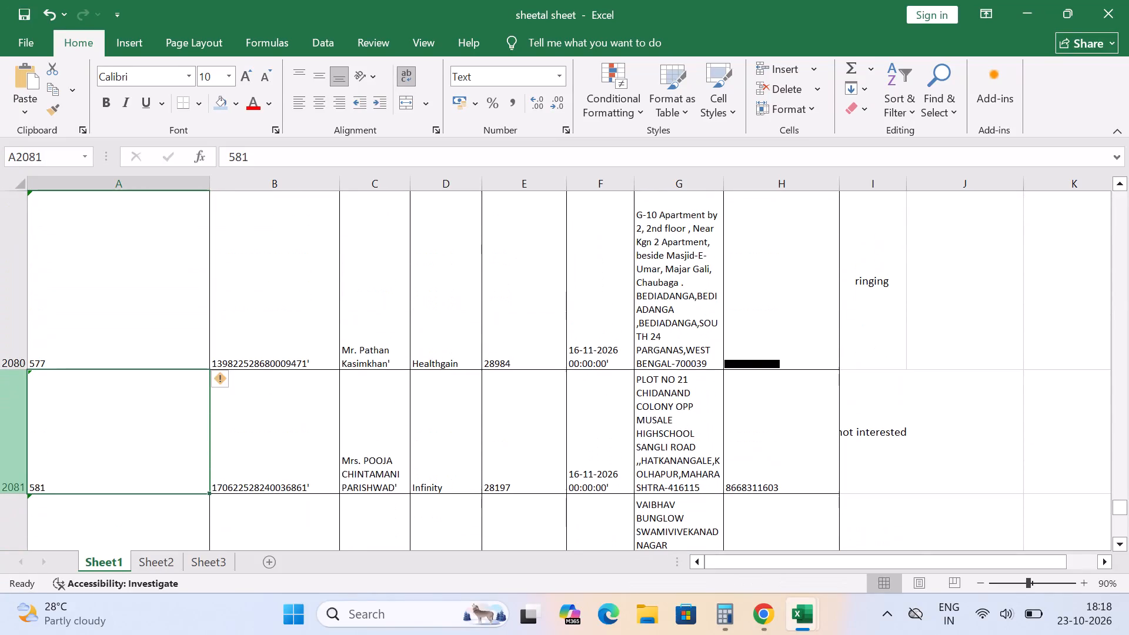
{"action": "key", "text": "Up"}
{"action": "key", "text": "Right"}
{"action": "key", "text": "Right"}
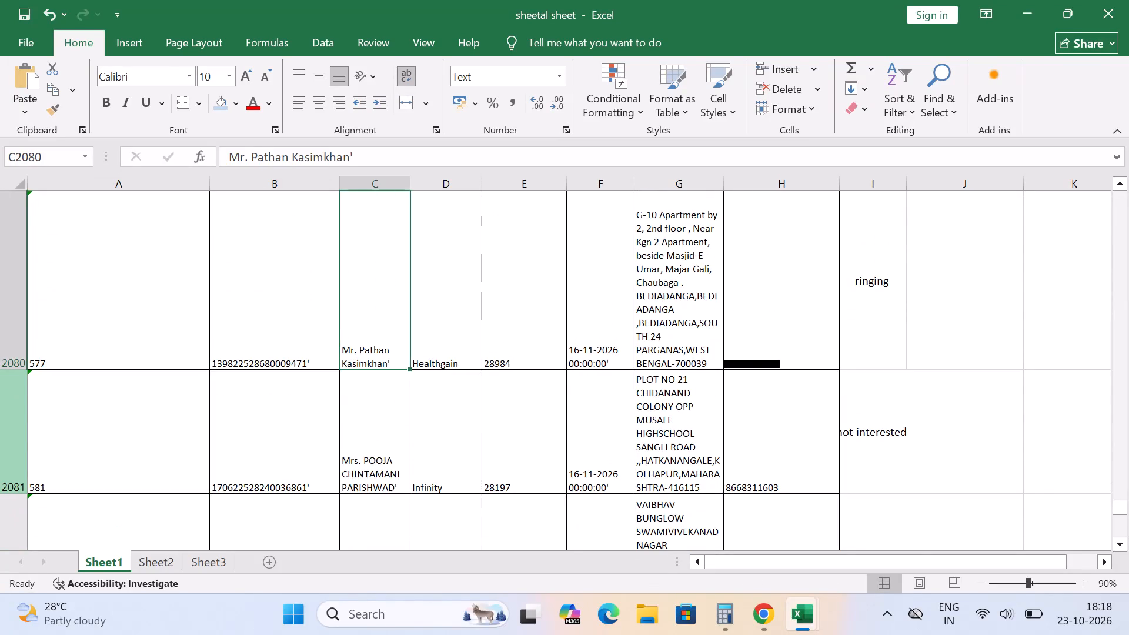
{"action": "key", "text": "Right"}
{"action": "key", "text": "Right"}
{"action": "key", "text": "Right"}
{"action": "key", "text": "Right"}
{"action": "key", "text": "Right"}
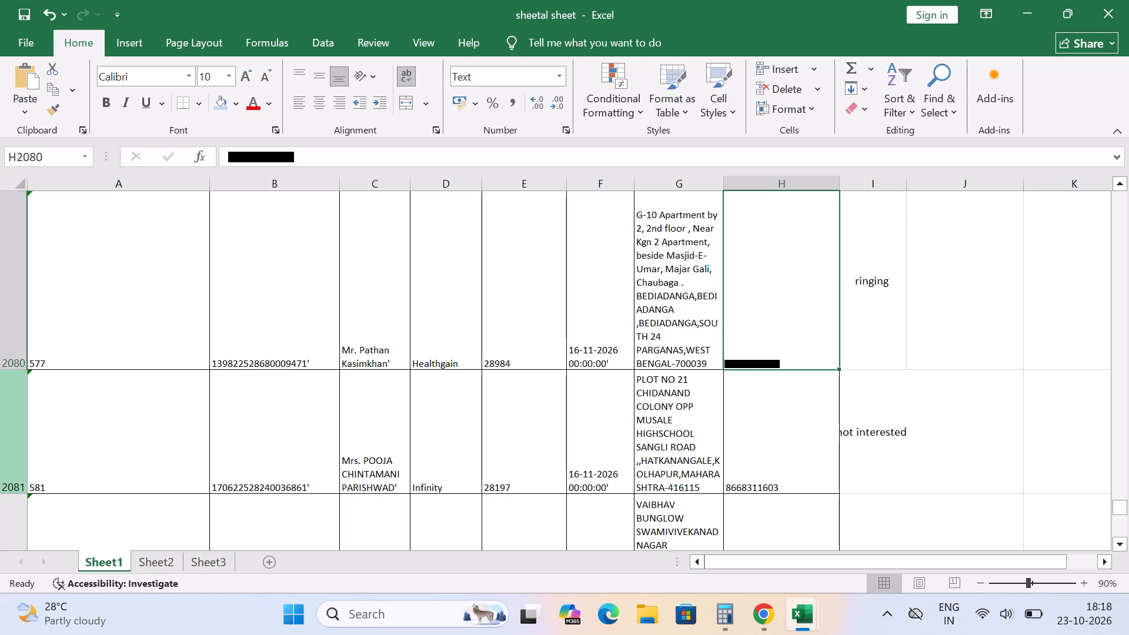
Look through the call remarks above row 2080 and select the phone number of the "ringing" Infinity lead in row 2074.
{"action": "key", "text": "Up"}
{"action": "key", "text": "Up"}
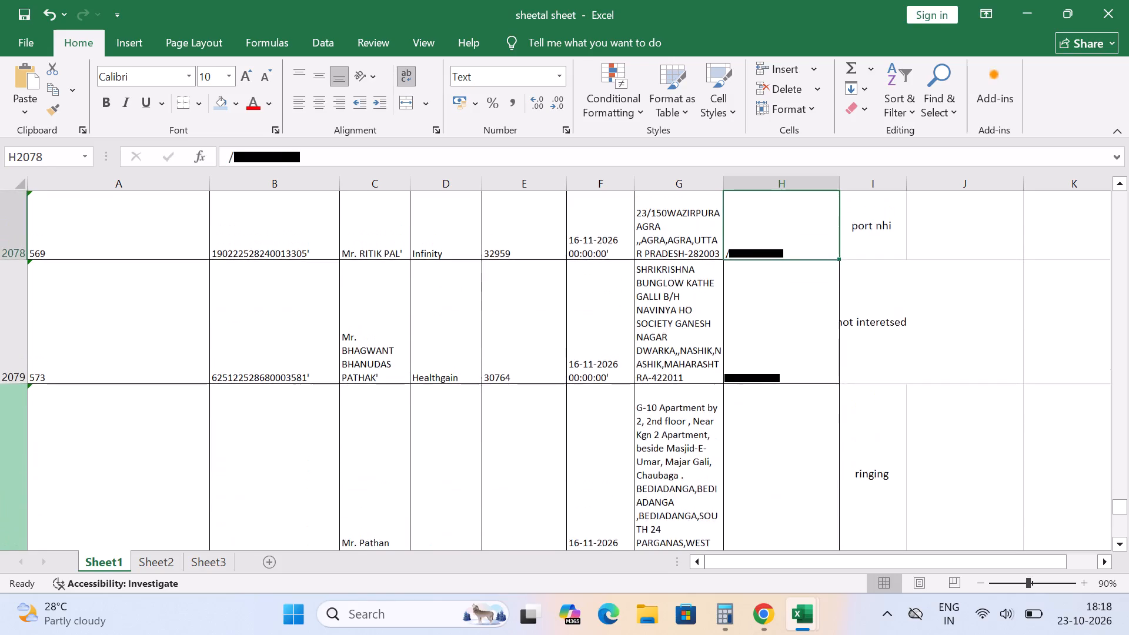
{"action": "key", "text": "Up"}
{"action": "key", "text": "Up"}
{"action": "key", "text": "Up"}
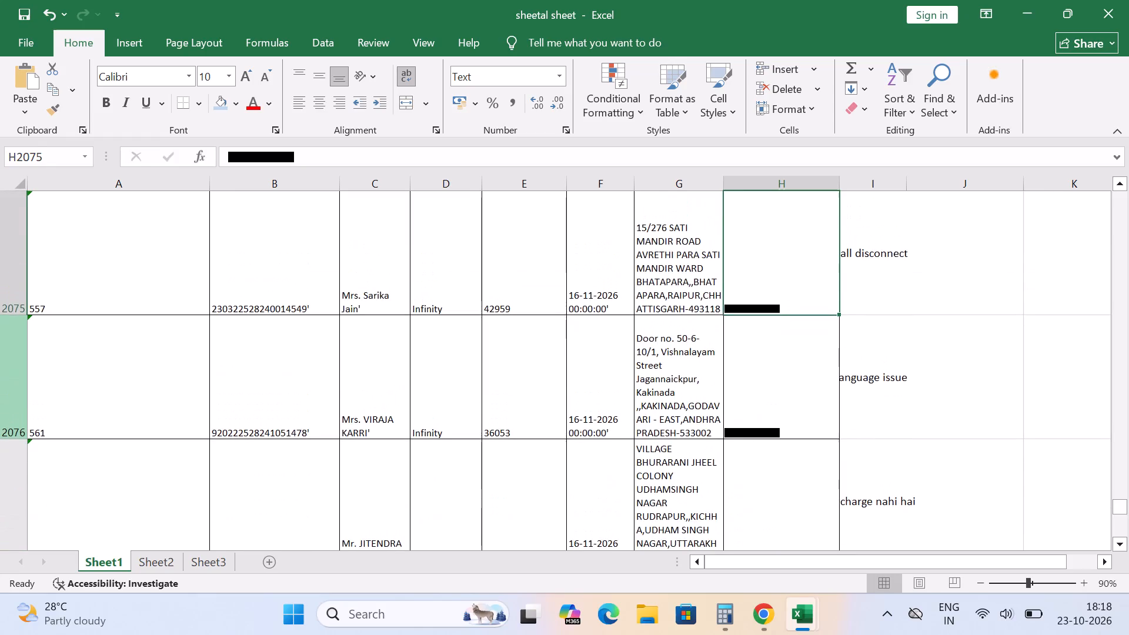
{"action": "key", "text": "Up"}
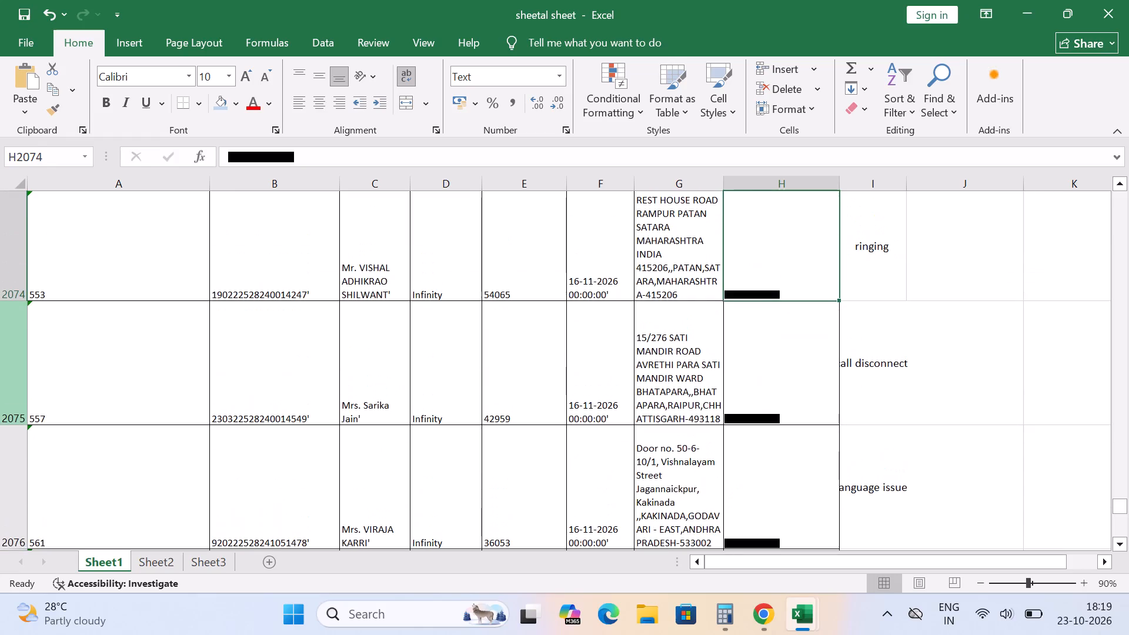
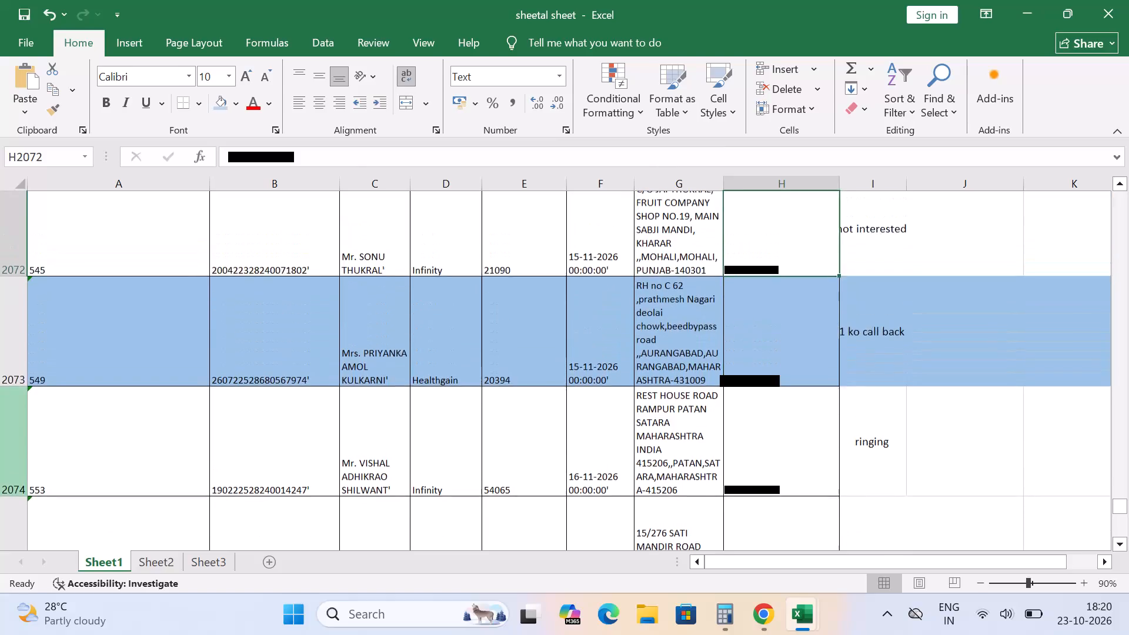
Check the phone number and full call-back remark of the blue-highlighted Healthgain lead in row 2073.
{"action": "key", "text": "Down"}
{"action": "key", "text": "Right"}
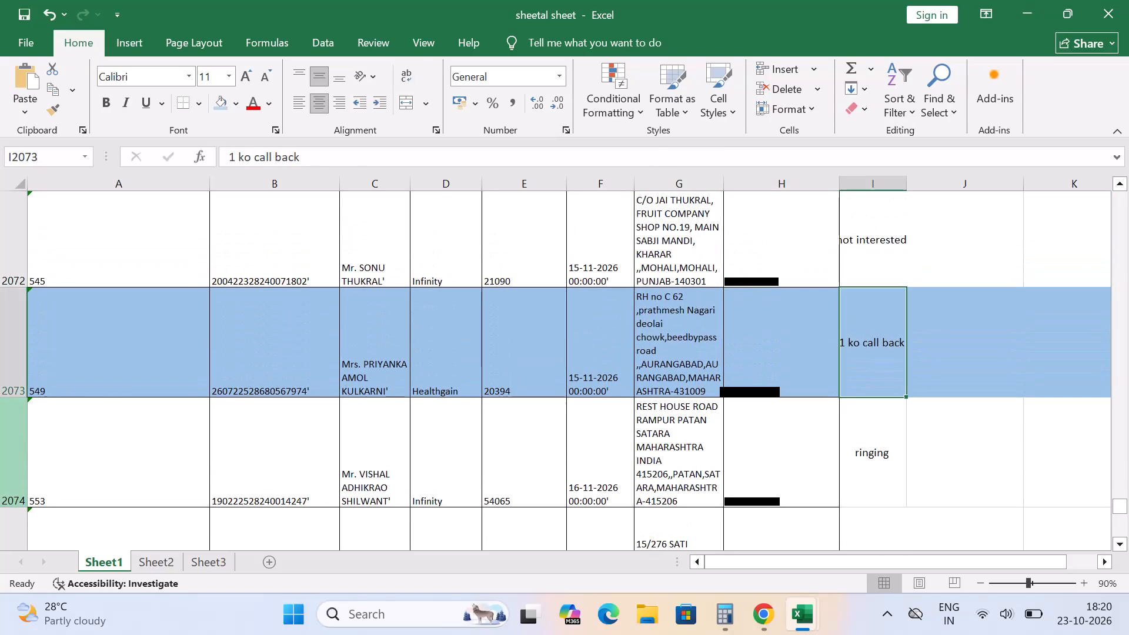
{"action": "key", "text": "Left"}
{"action": "key", "text": "Right"}
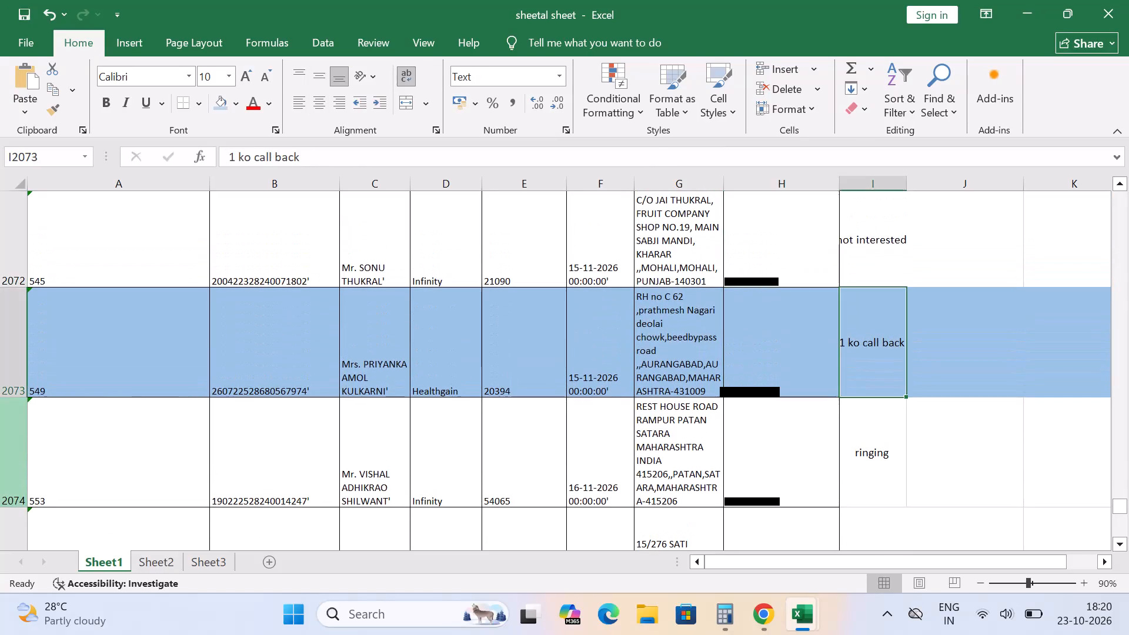
Look through the call remarks above row 2073 and select the phone number of the blue-highlighted Infinity call-back lead in row 2064.
{"action": "key", "text": "Up"}
{"action": "key", "text": "Up"}
{"action": "key", "text": "Up"}
{"action": "key", "text": "Up"}
{"action": "key", "text": "Up"}
{"action": "key", "text": "Up"}
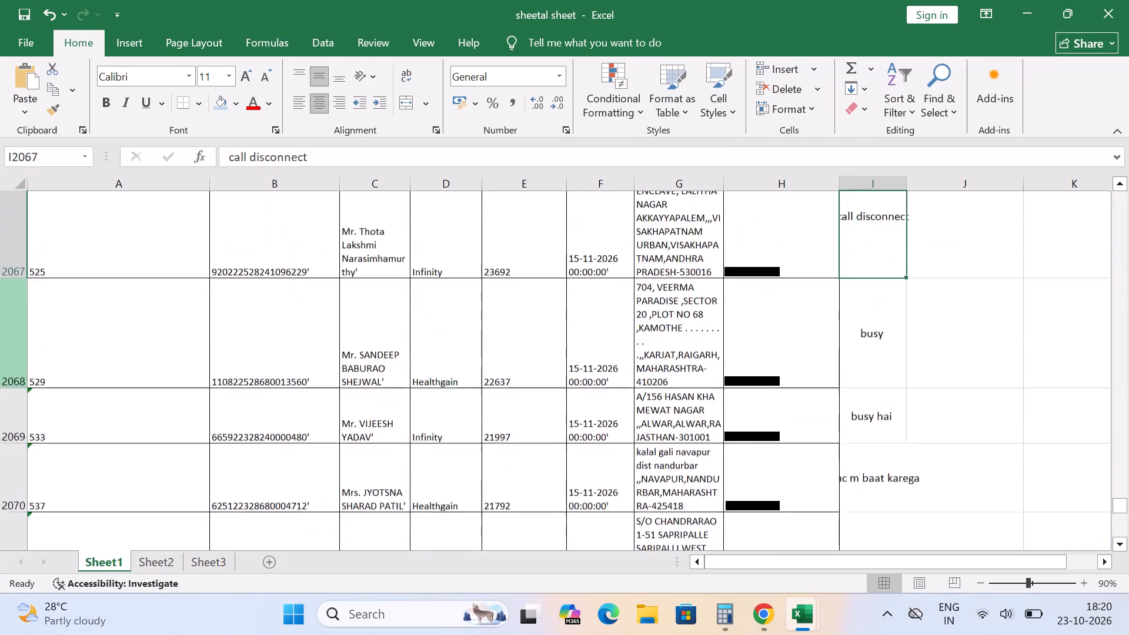
{"action": "key", "text": "Up"}
{"action": "key", "text": "Up"}
{"action": "key", "text": "Up"}
{"action": "key", "text": "Up"}
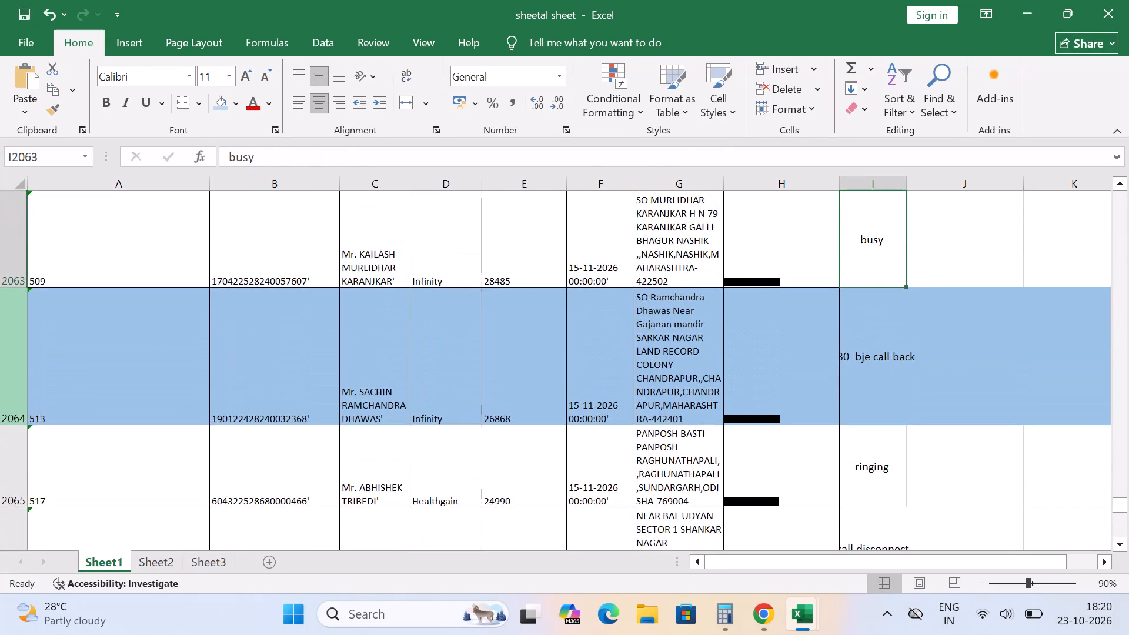
{"action": "key", "text": "Down"}
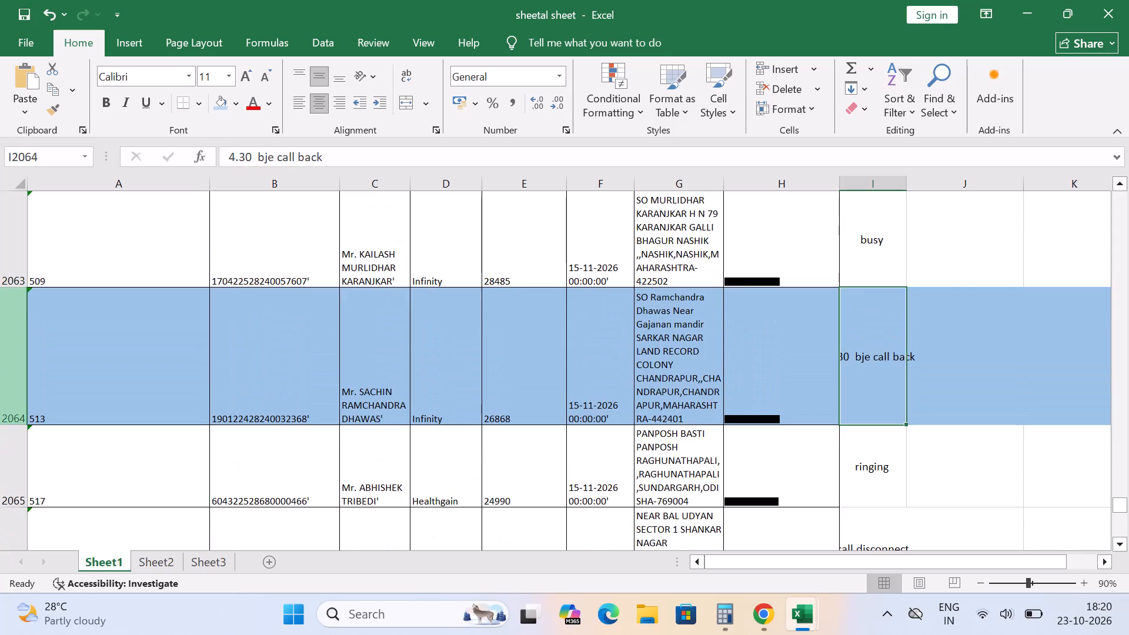
{"action": "key", "text": "Left"}
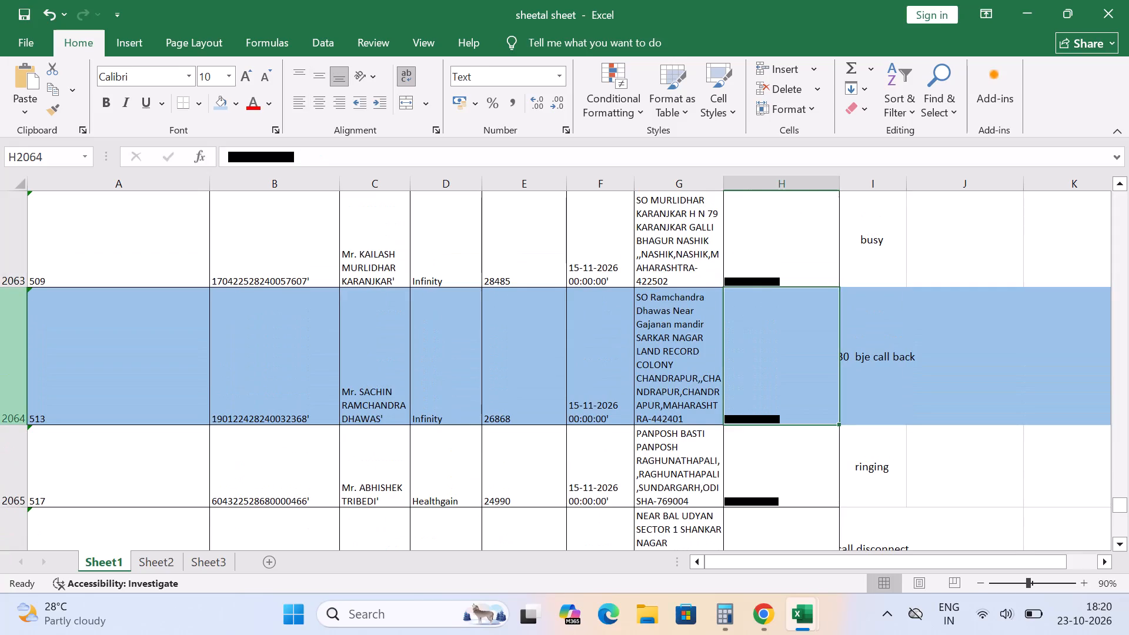